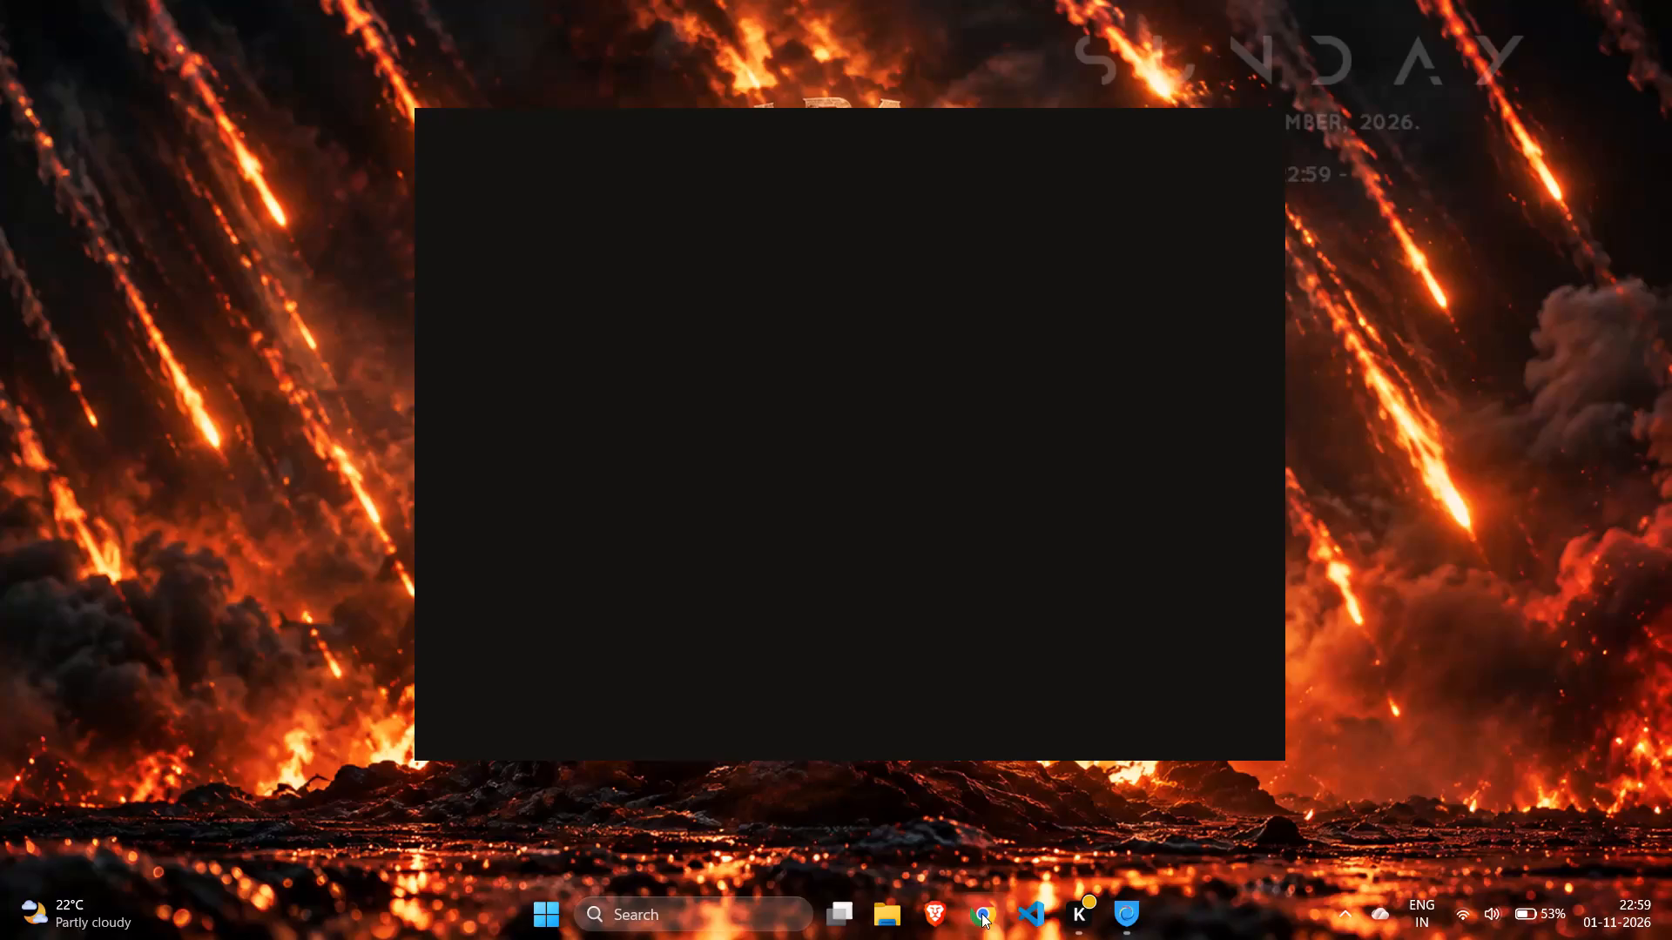
Open the Brave browser with its YouTube home page.
left_click(928, 905)
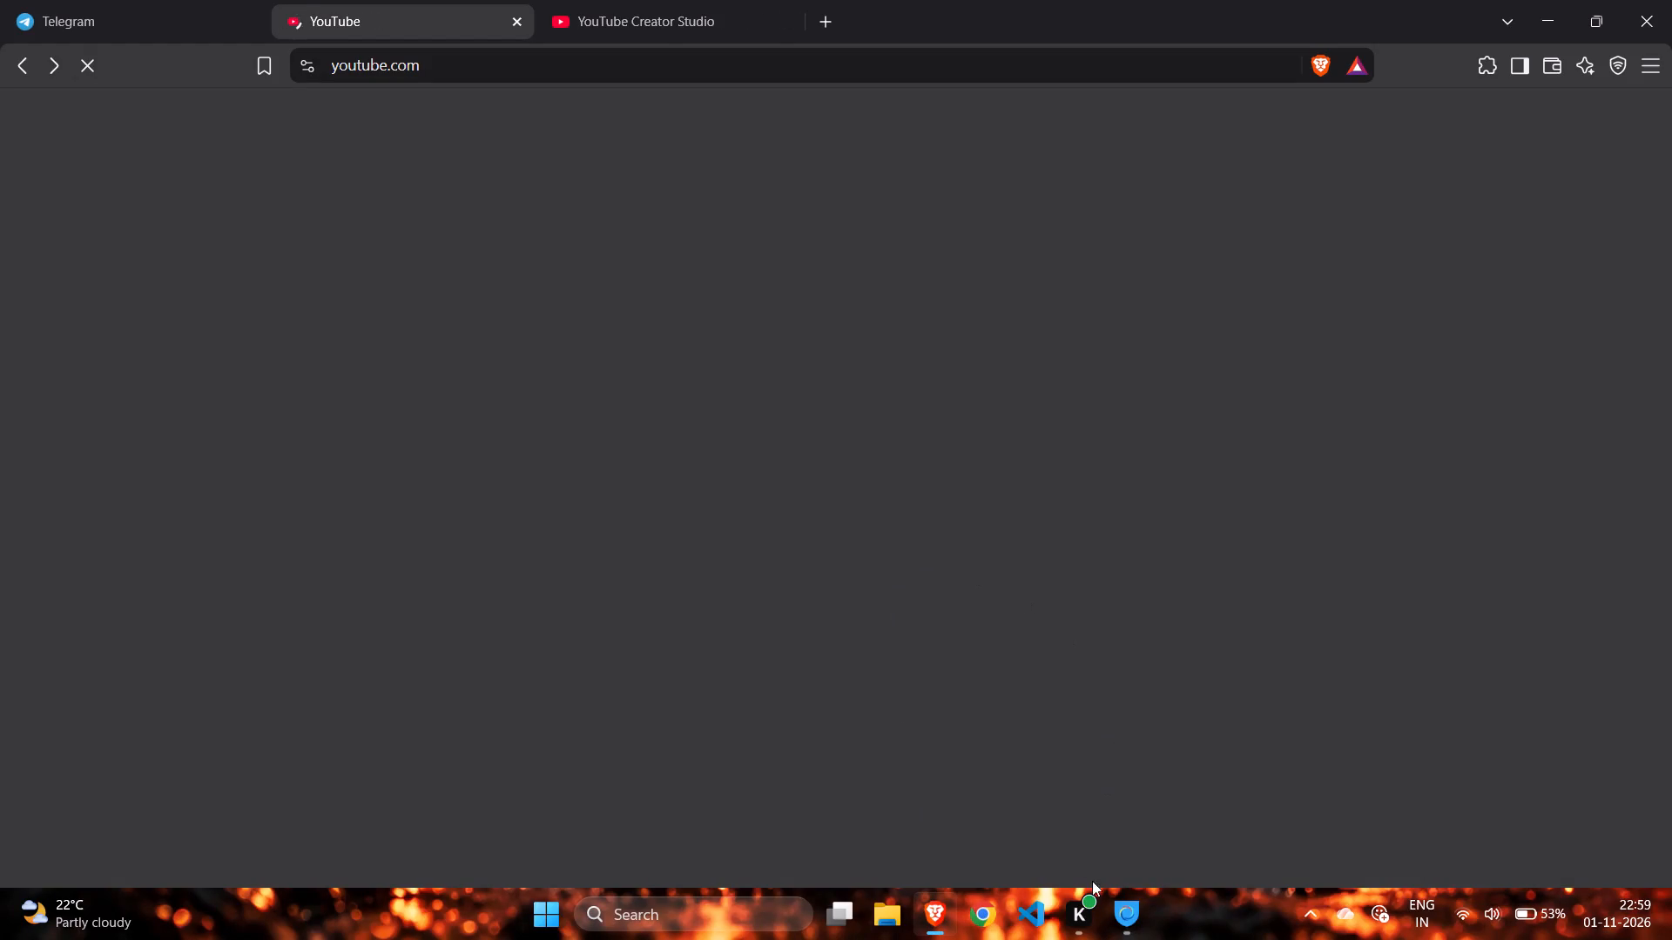
Bring up the Hotspot Shield VPN window and close it without connecting.
left_click(1140, 834)
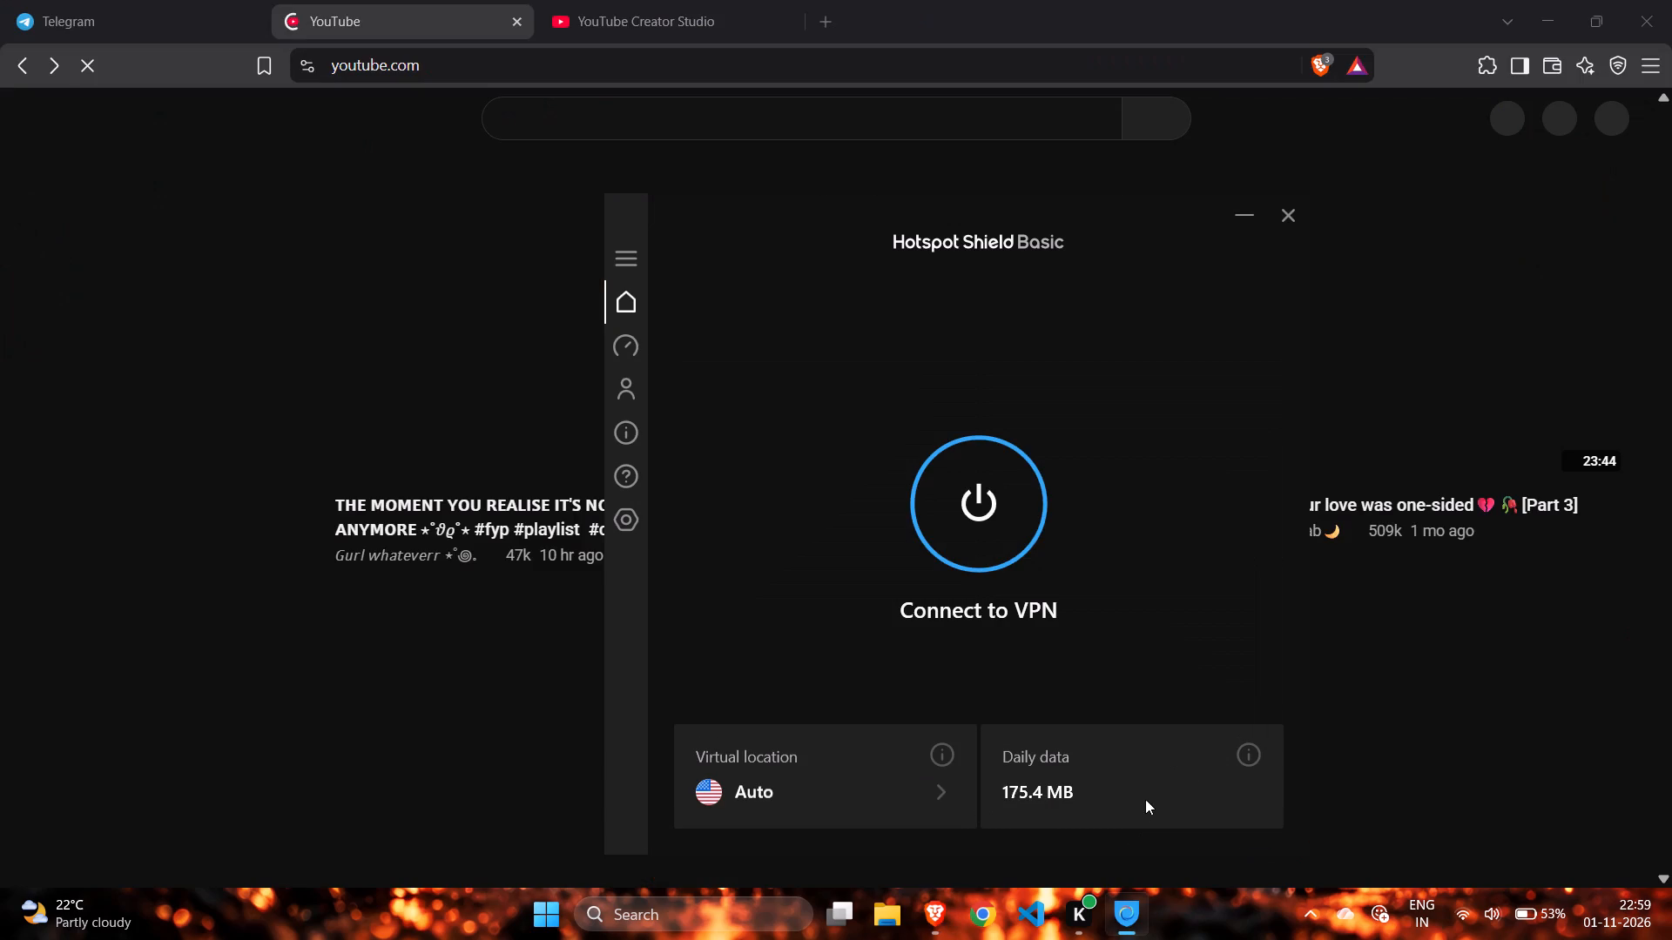
left_click(1293, 213)
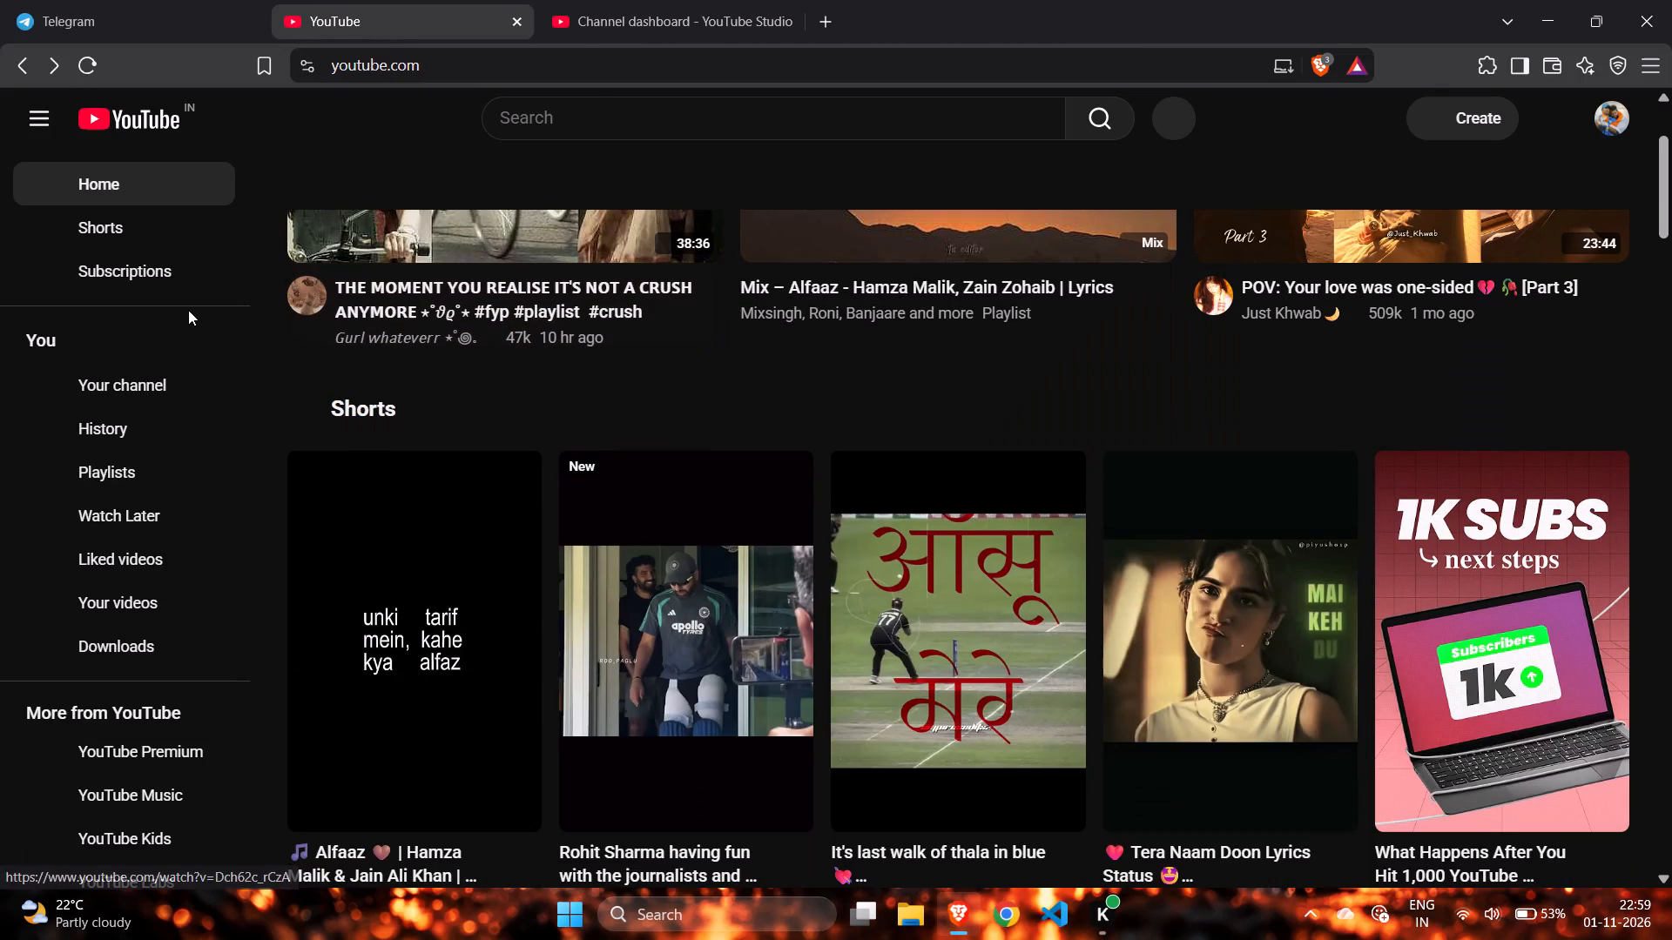
Visit YouTube Shorts and your own channel page, ending on the YouTube home feed.
left_click(112, 225)
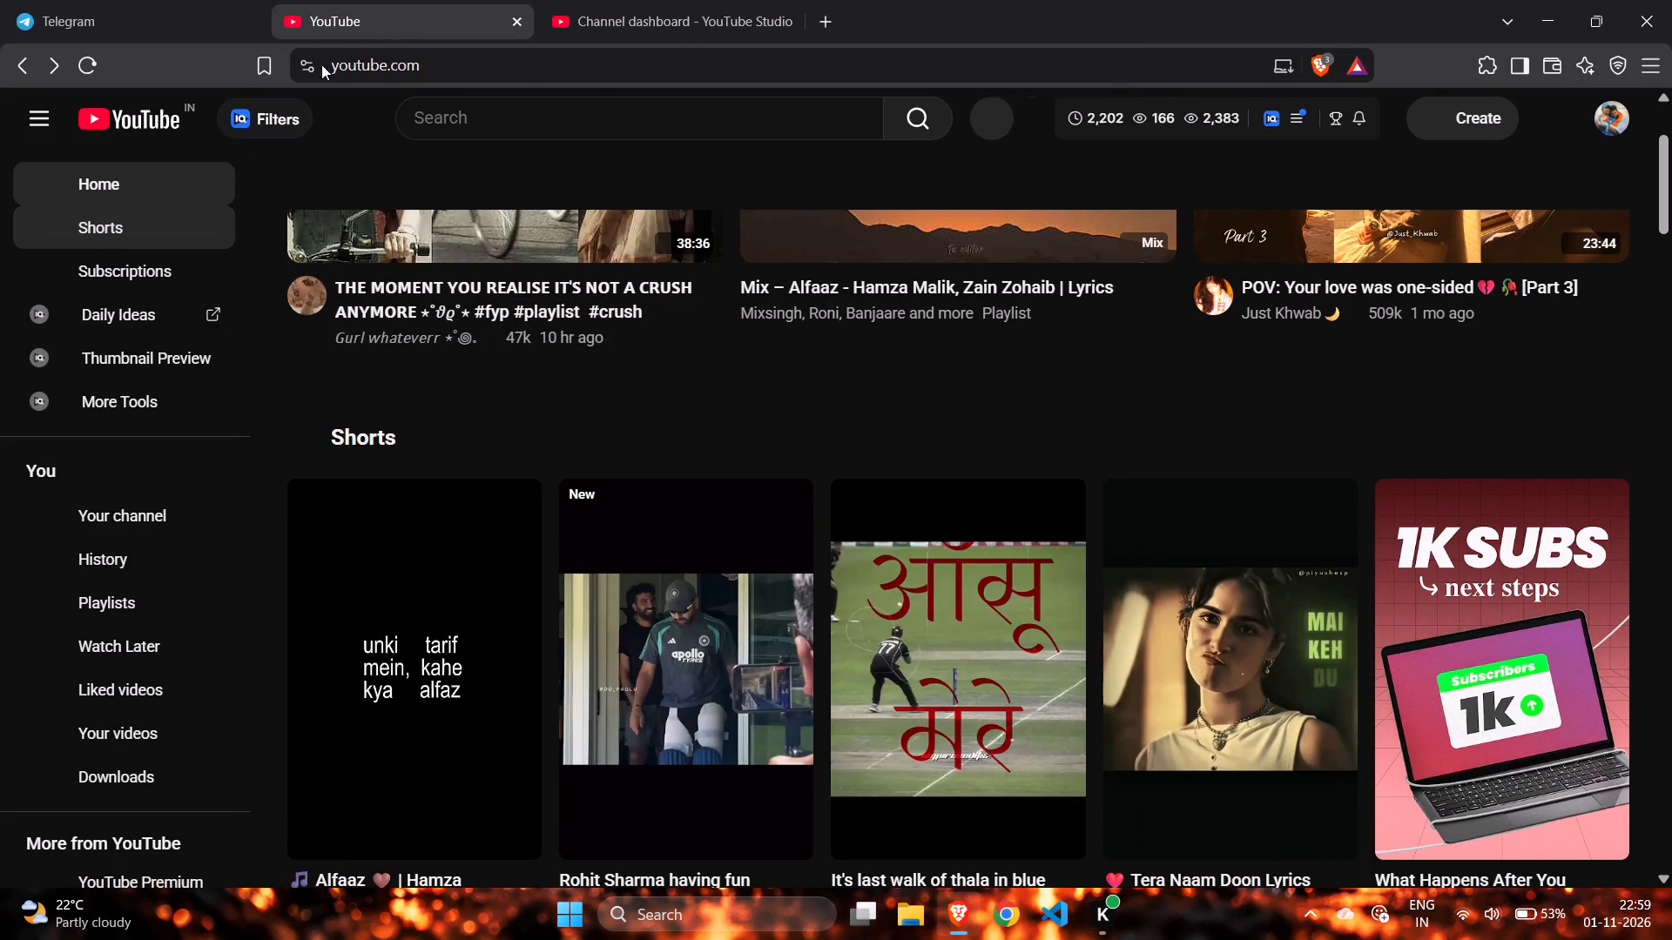
double_click(195, 517)
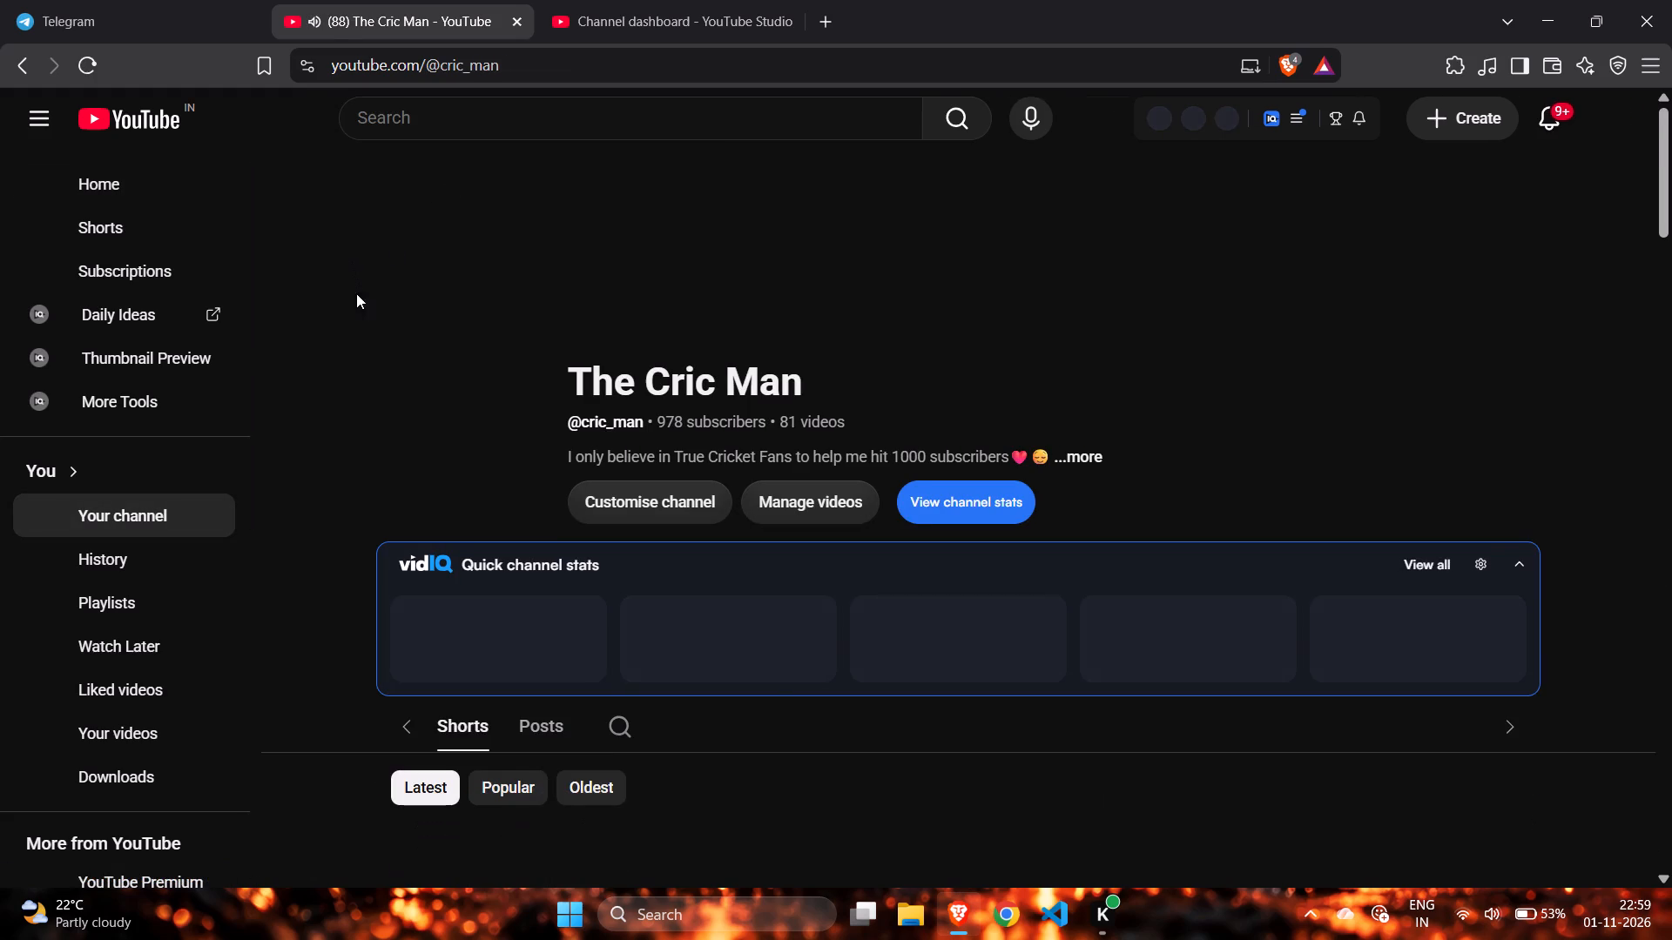
left_click(71, 189)
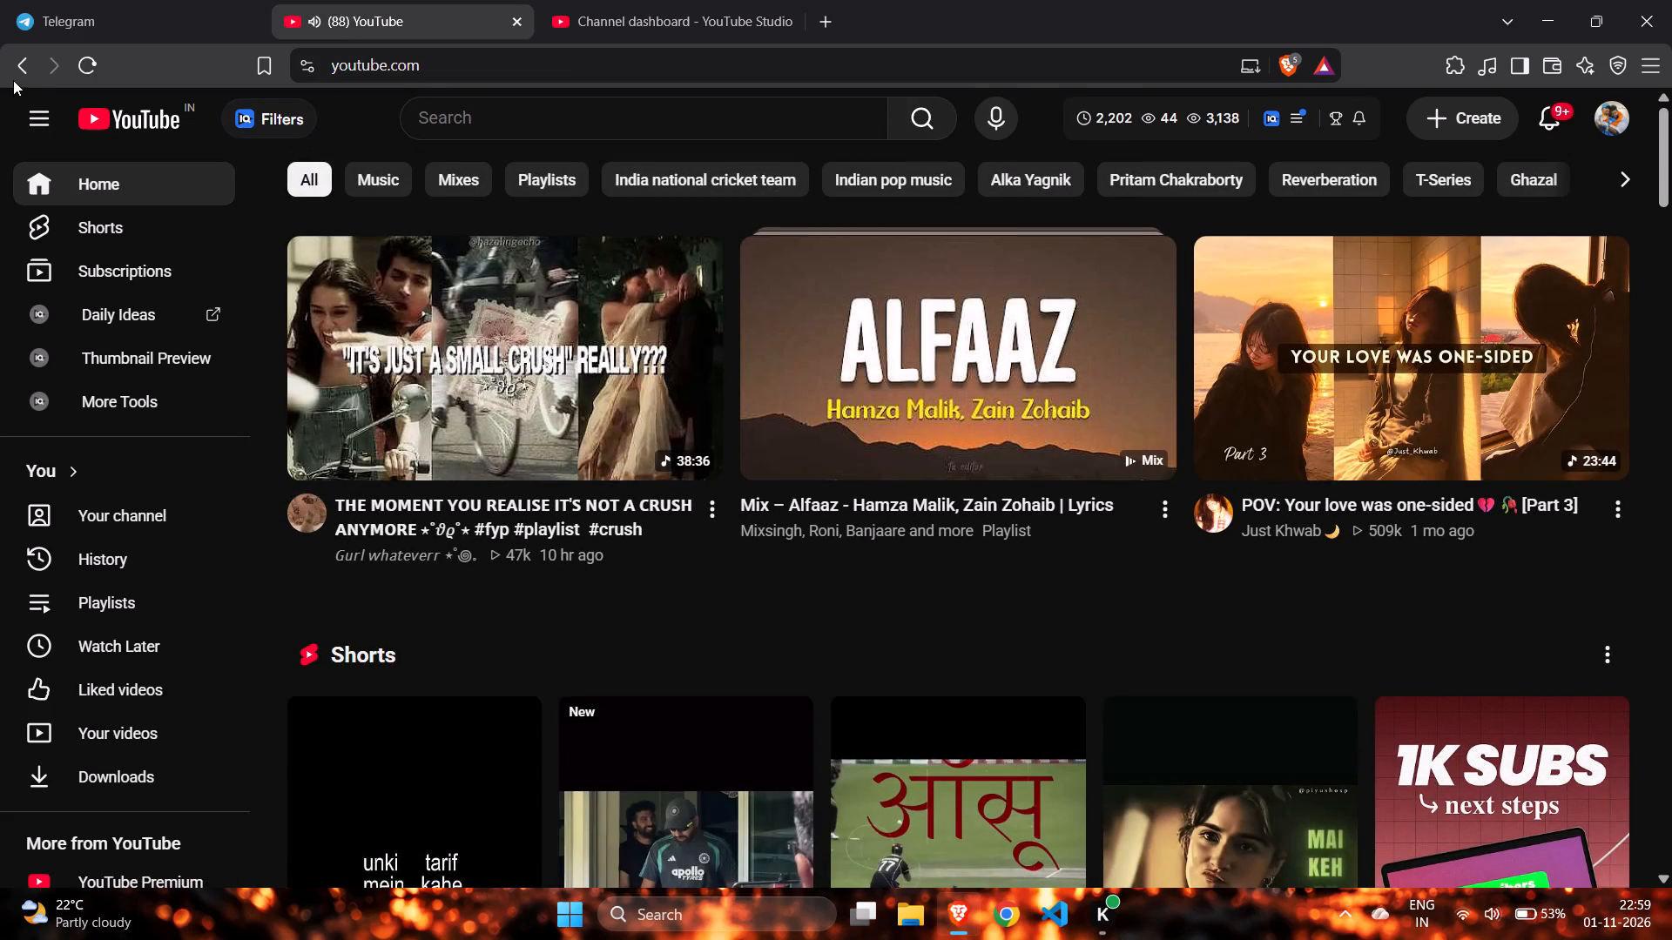
Open the browser's media controls for the YouTube short playing in the background.
left_click(1485, 68)
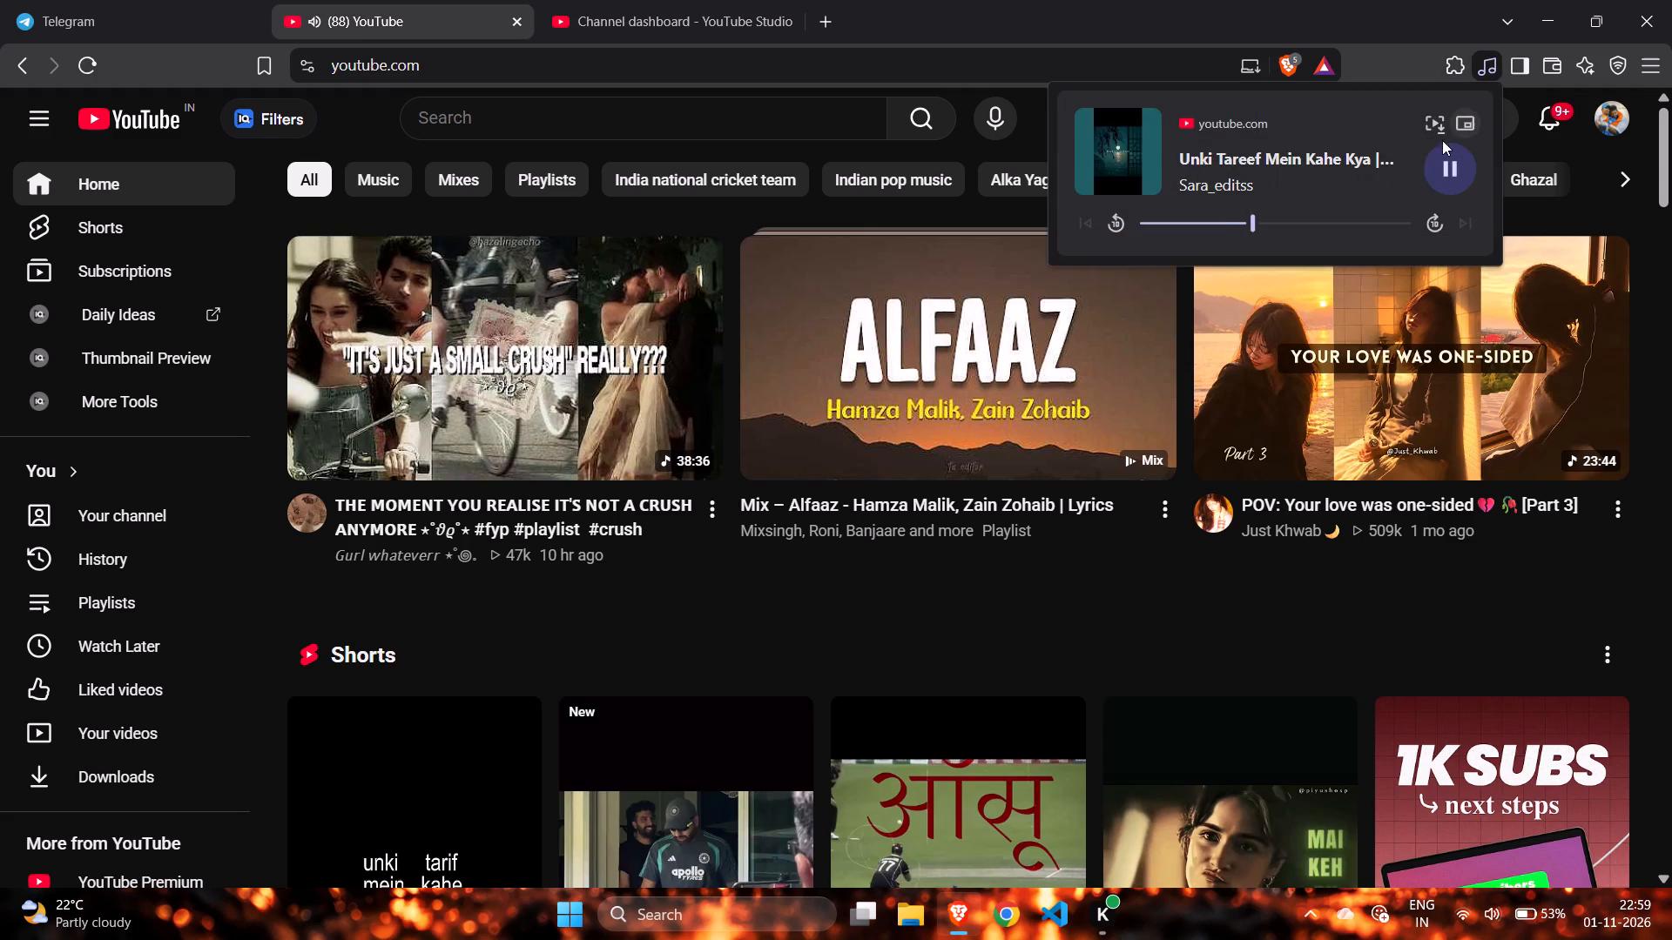
Pause the playing track "Unki Tareef Mein Kahe Kya" and rewind it to the beginning.
left_click(1458, 166)
left_click_drag(1264, 215, 1072, 220)
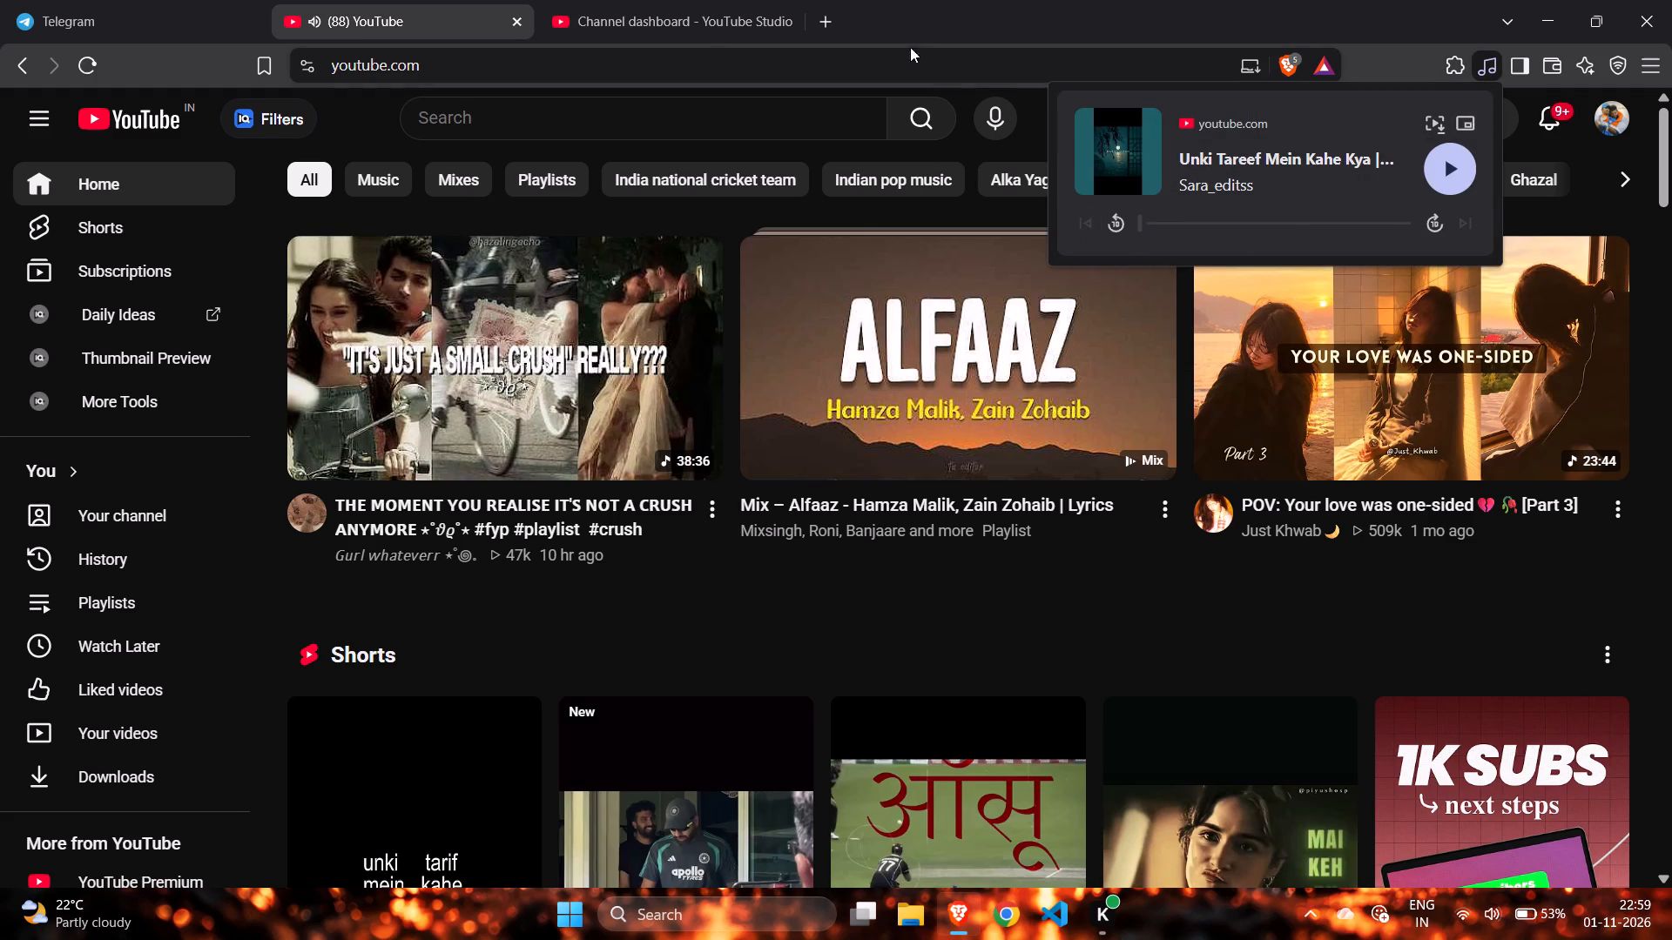
left_click(974, 13)
left_click(734, 17)
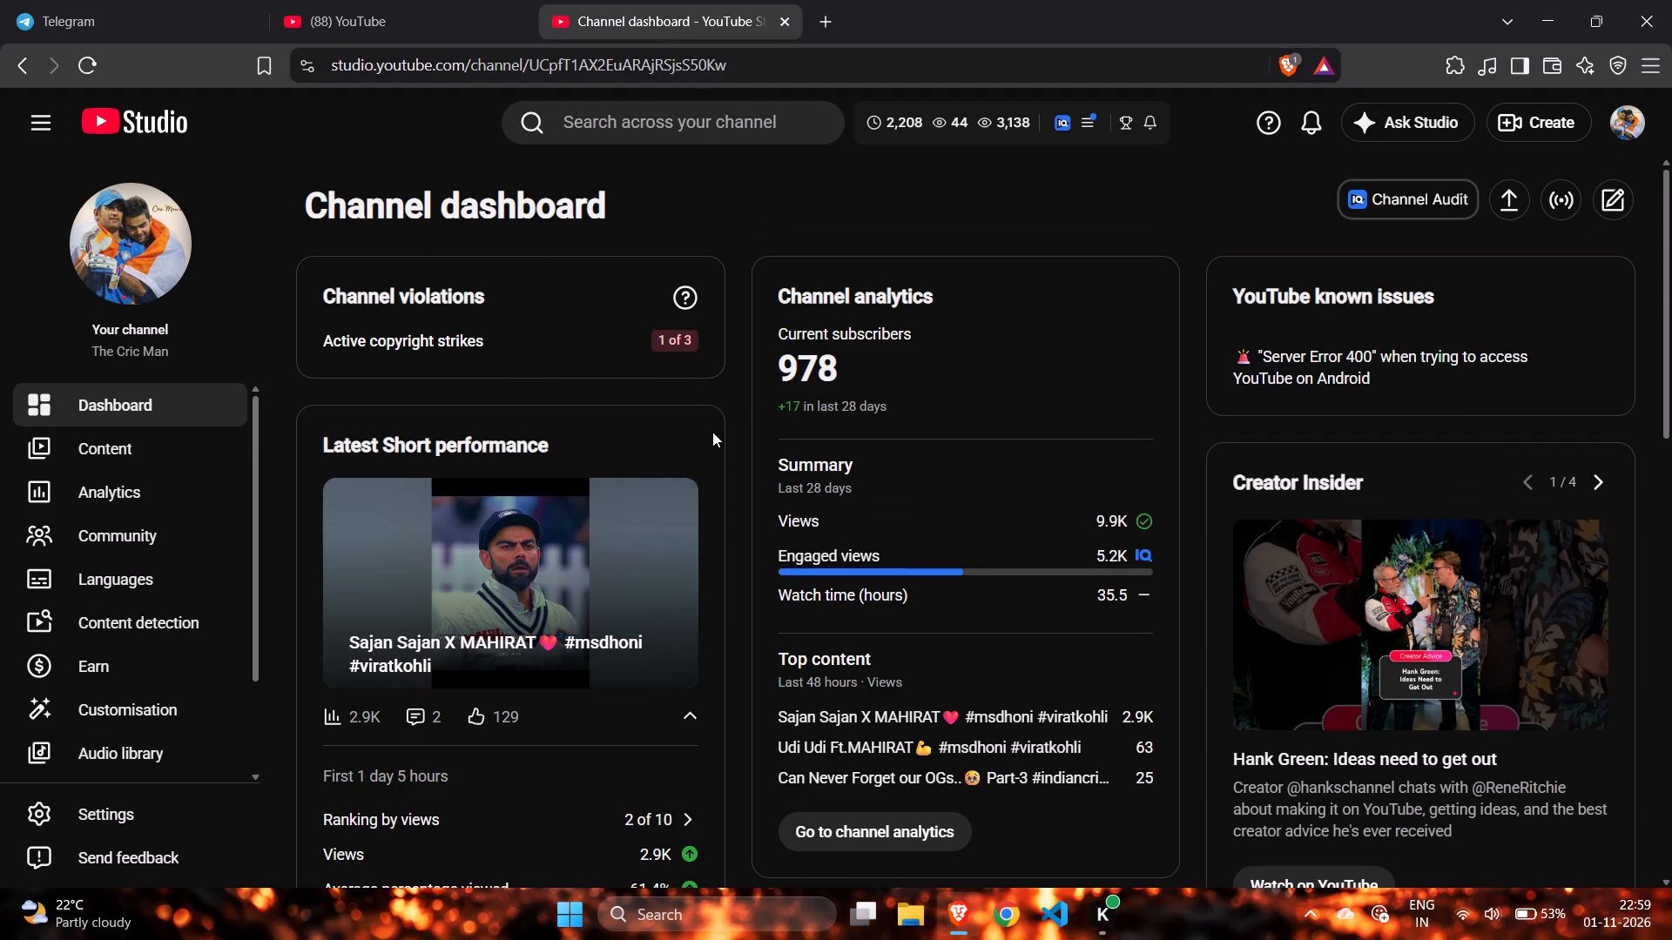
left_click(1522, 130)
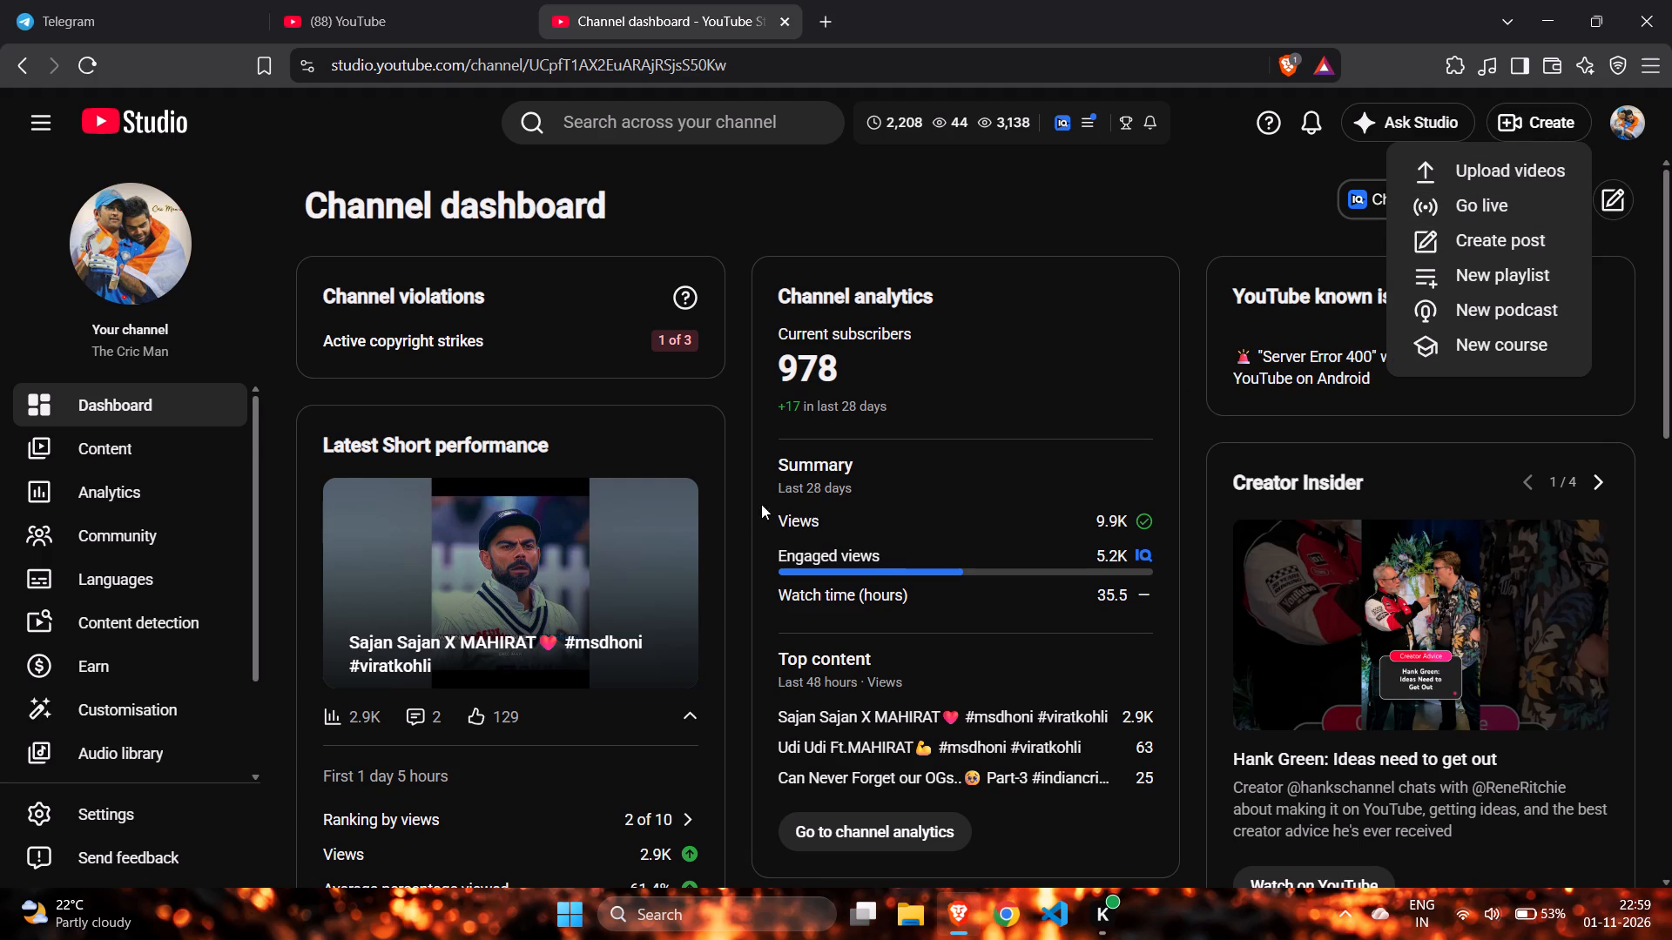
scroll(737, 508, "down", 2)
right_click(664, 605)
left_click(590, 373)
scroll(624, 489, "down", 3)
left_click(489, 670)
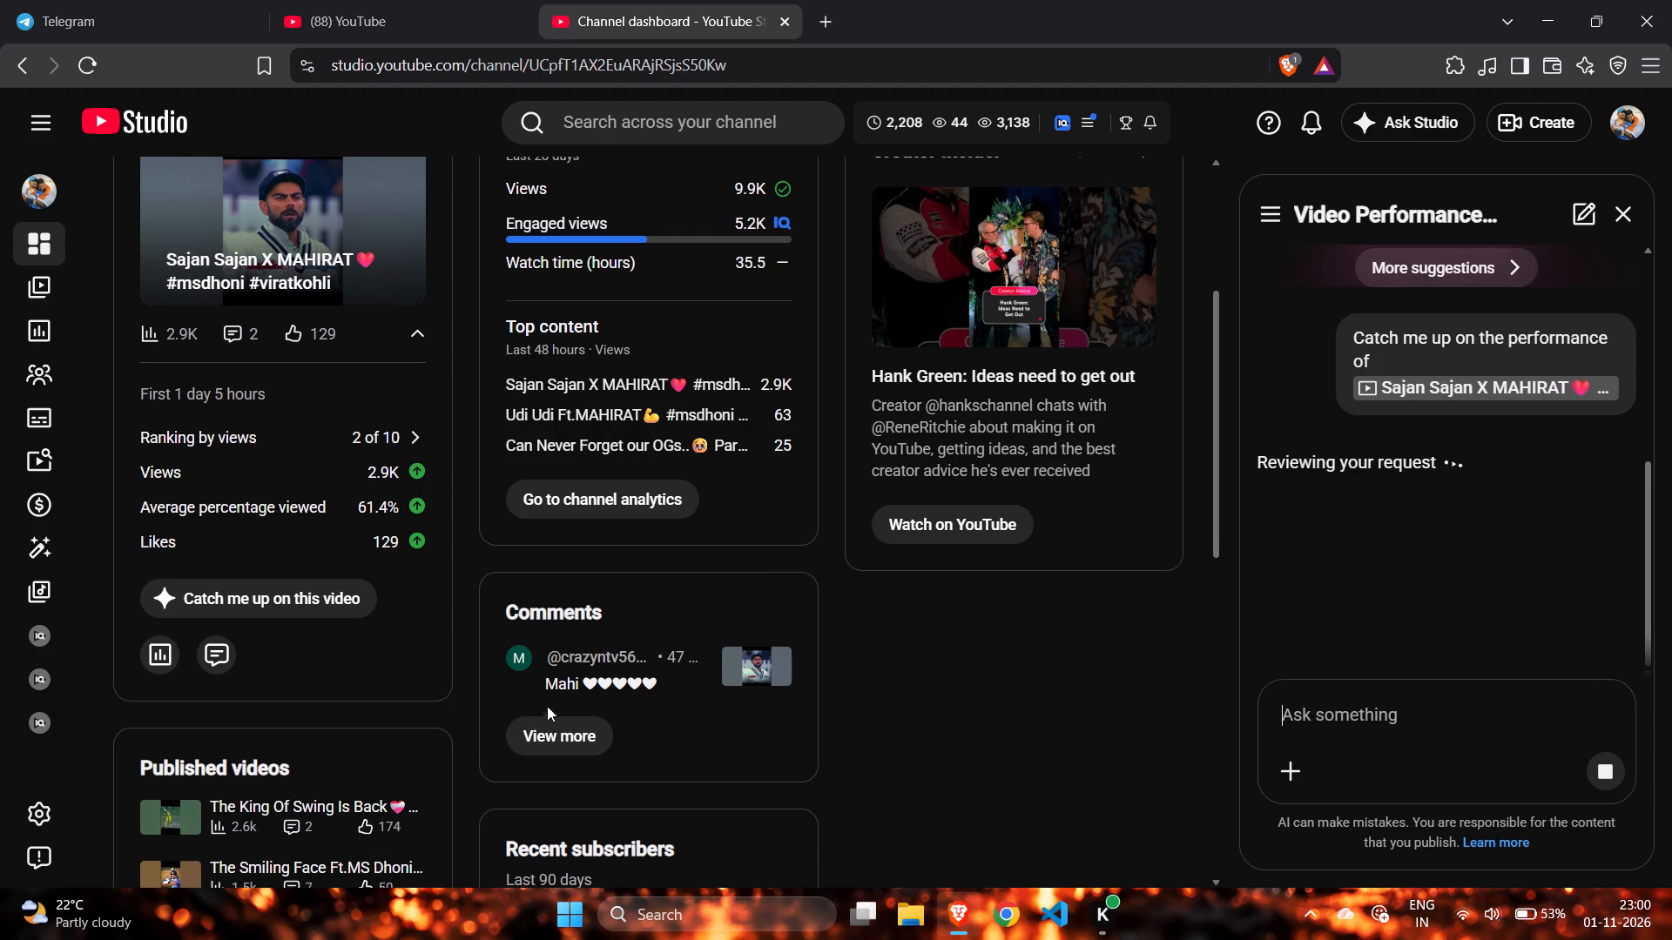
Open the full list of unresponded comments, then like and heart the "Mahi" comment on the "Sajan Sajan X MAHIRAT" Short.
left_click(590, 666)
left_click(563, 738)
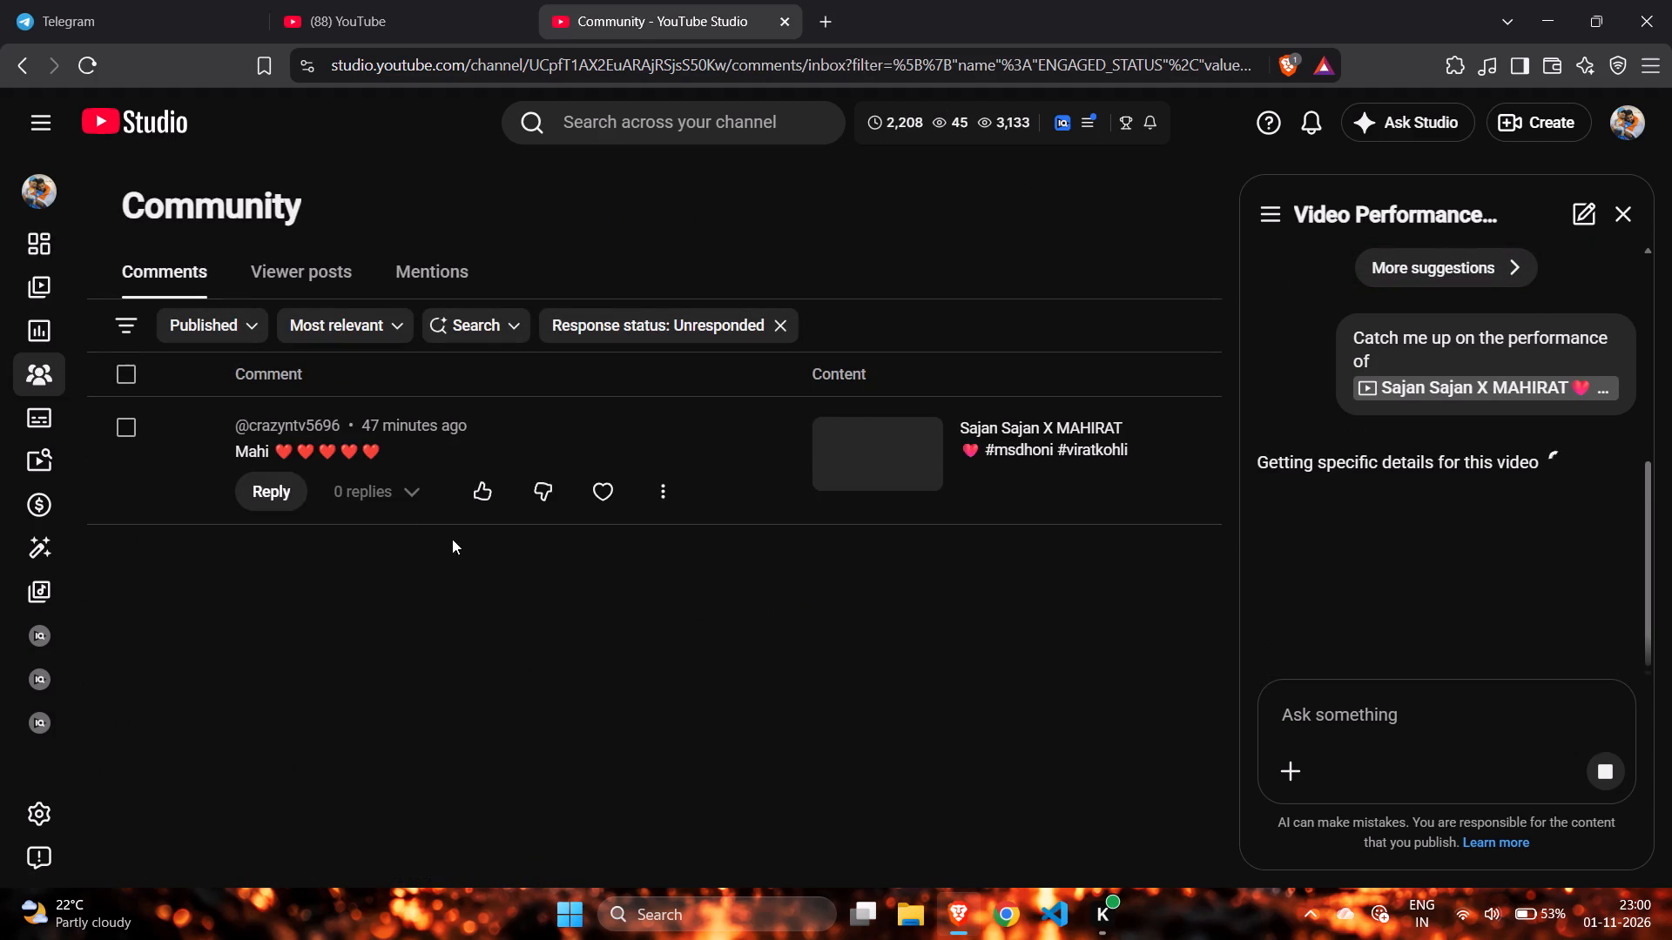
left_click(483, 502)
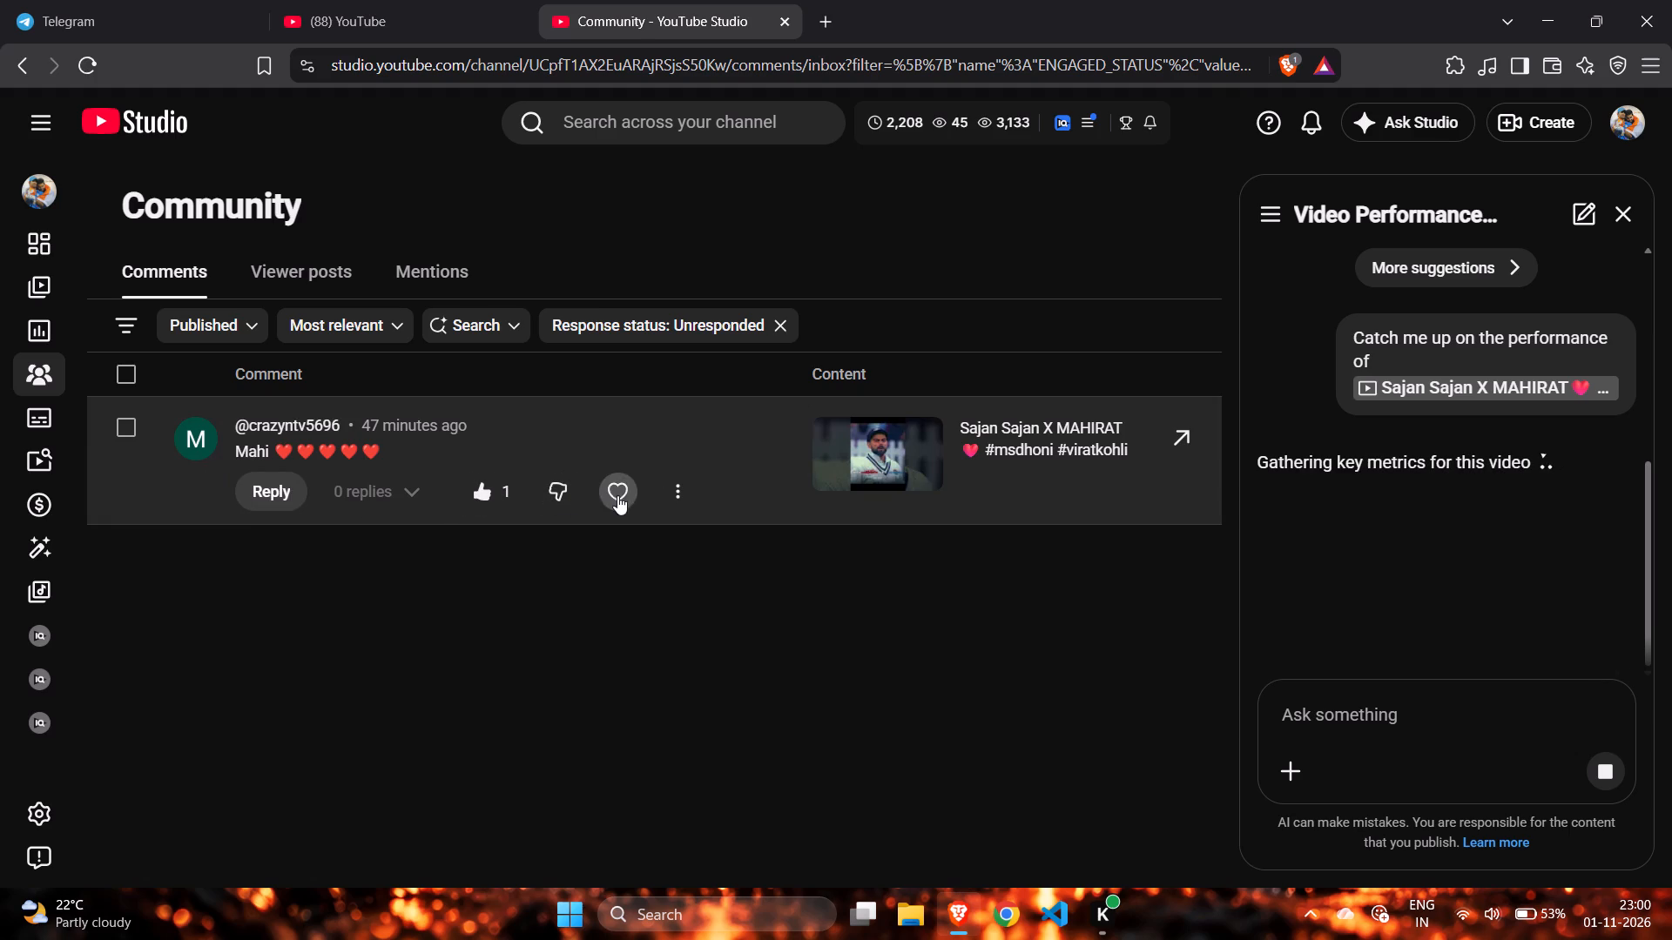
left_click(619, 495)
Post a reply of two heart emojis to the "Mahi" comment.
left_click(279, 491)
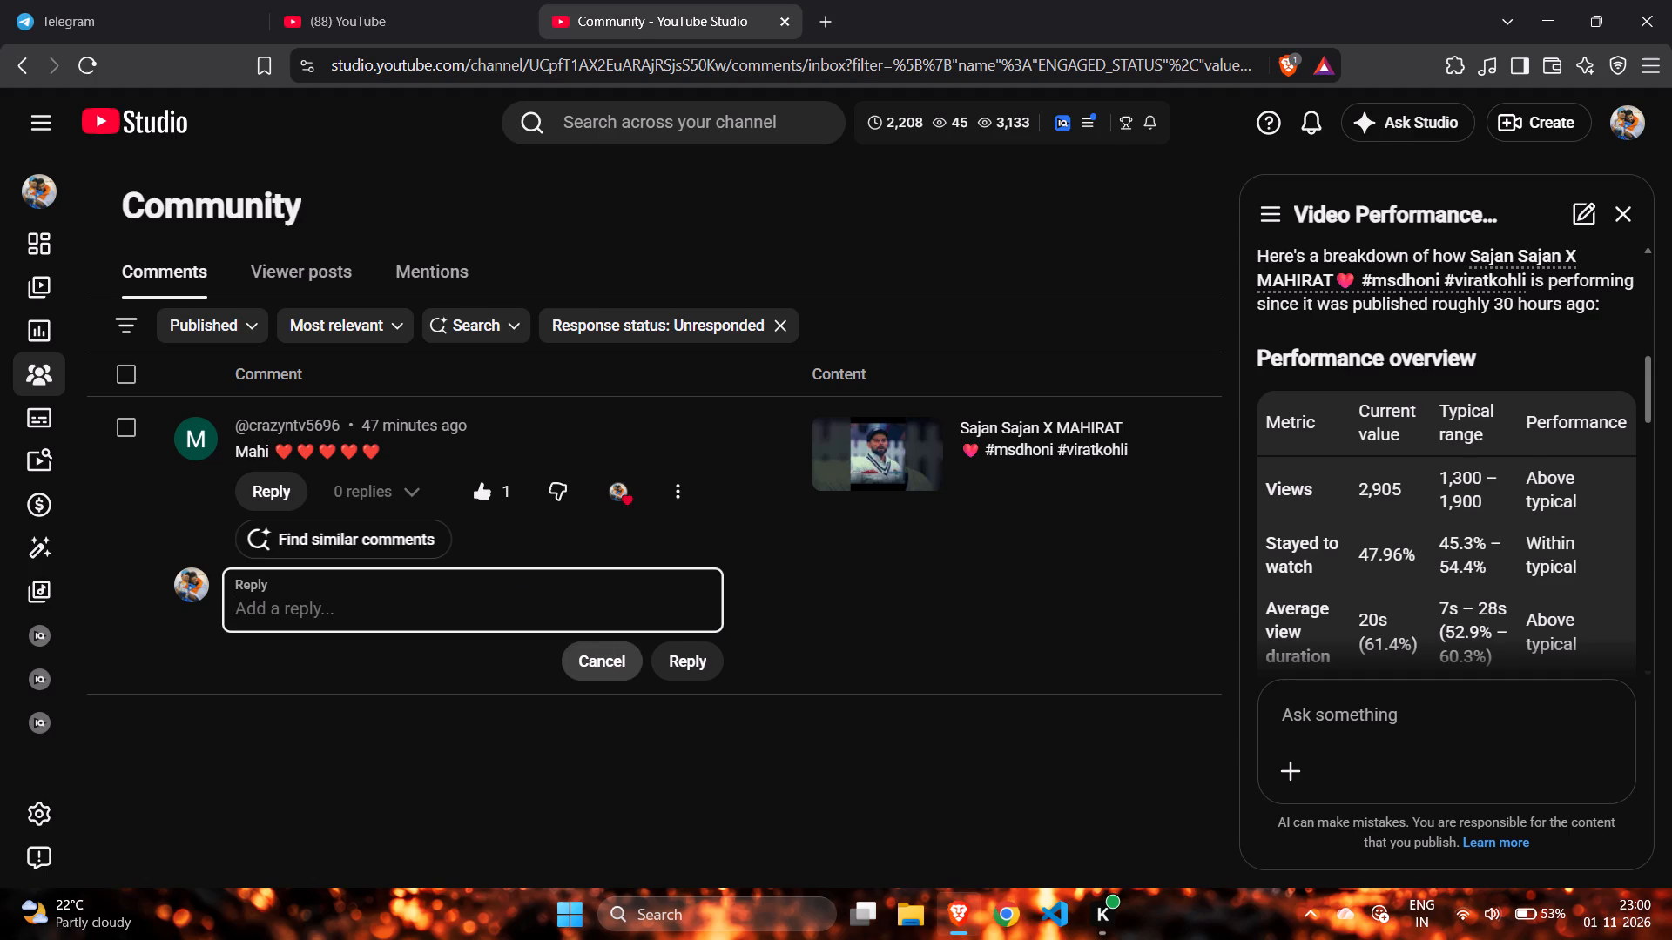
left_click(393, 601)
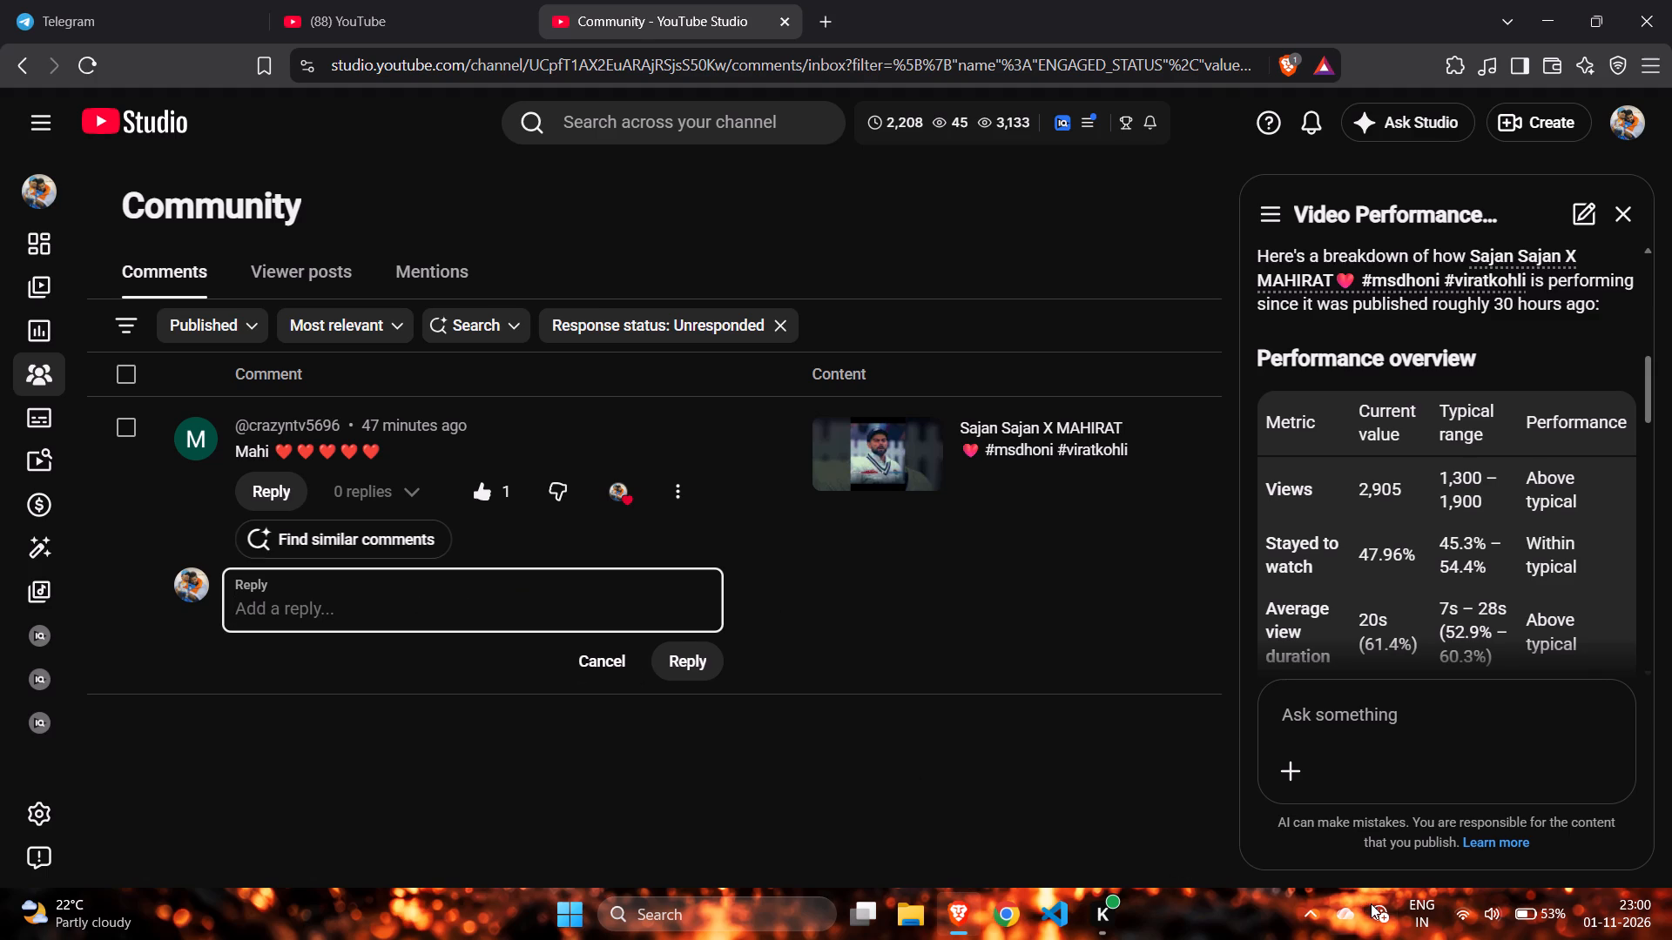
left_click(1371, 903)
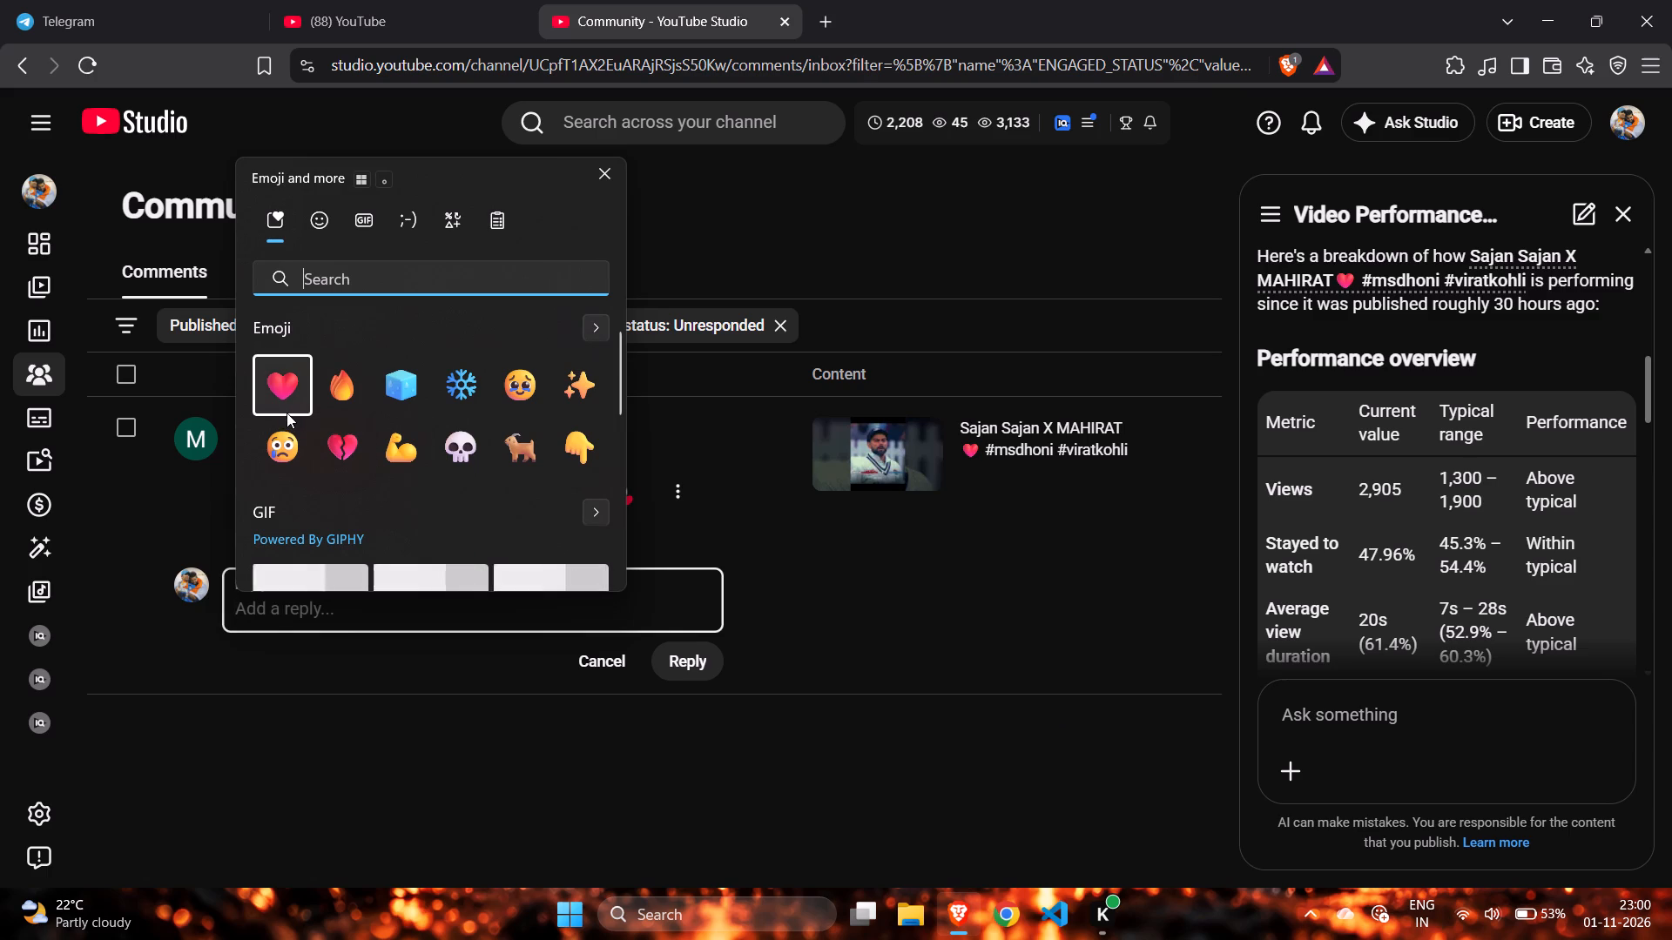
left_click(287, 413)
left_click(297, 398)
left_click(376, 712)
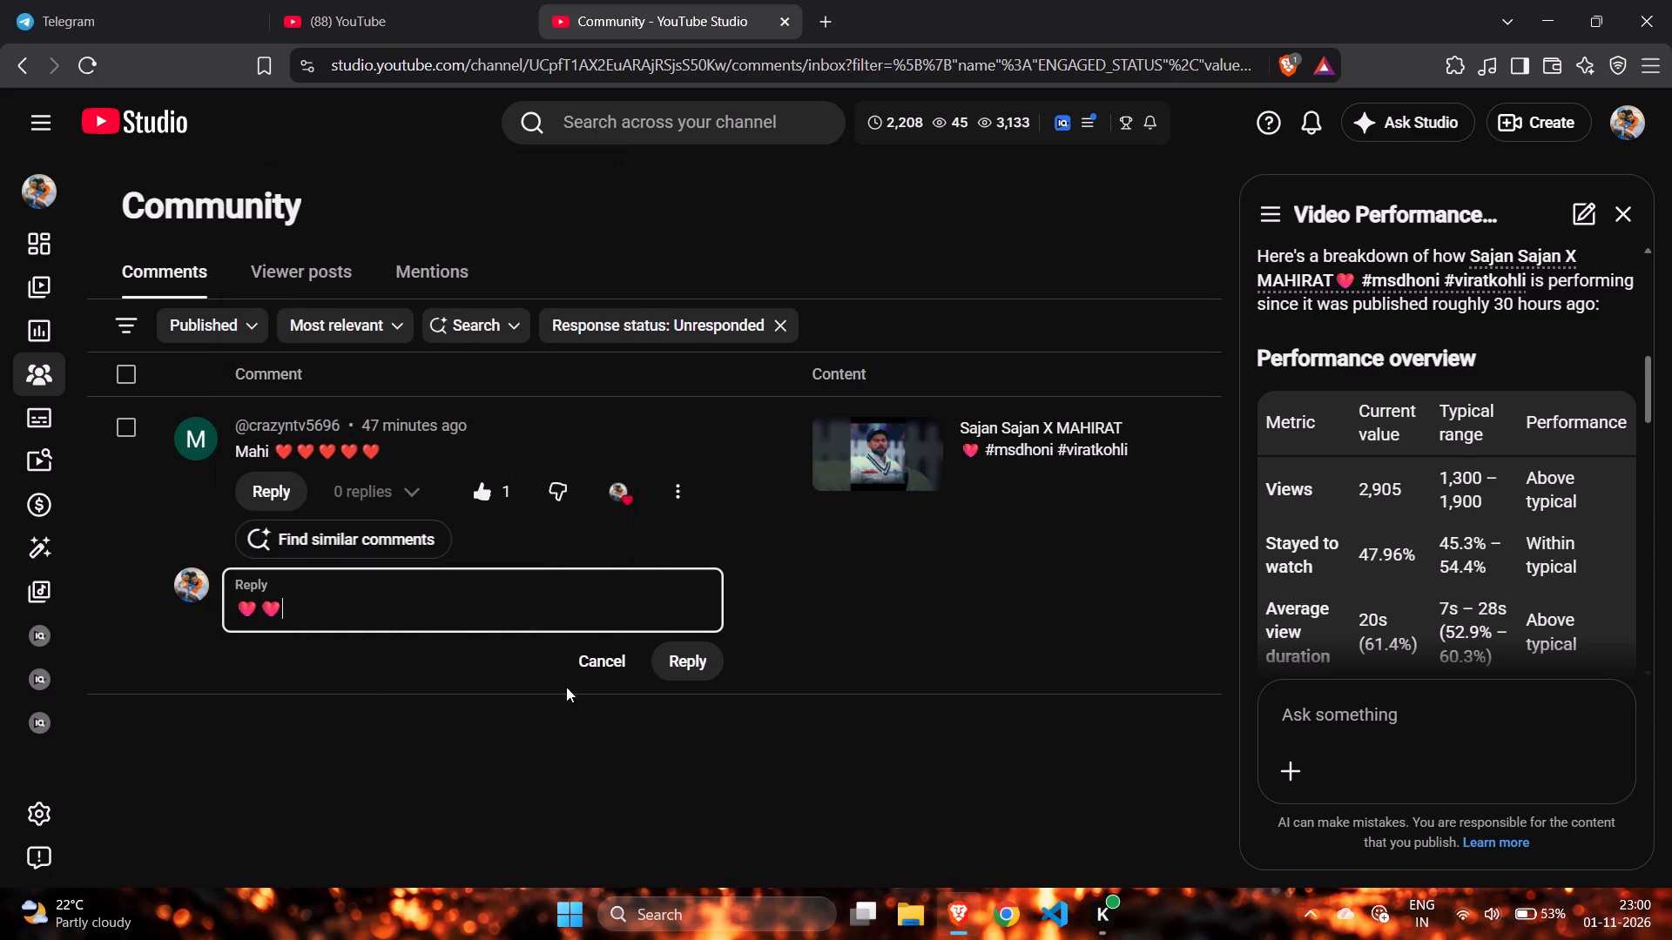
left_click(670, 663)
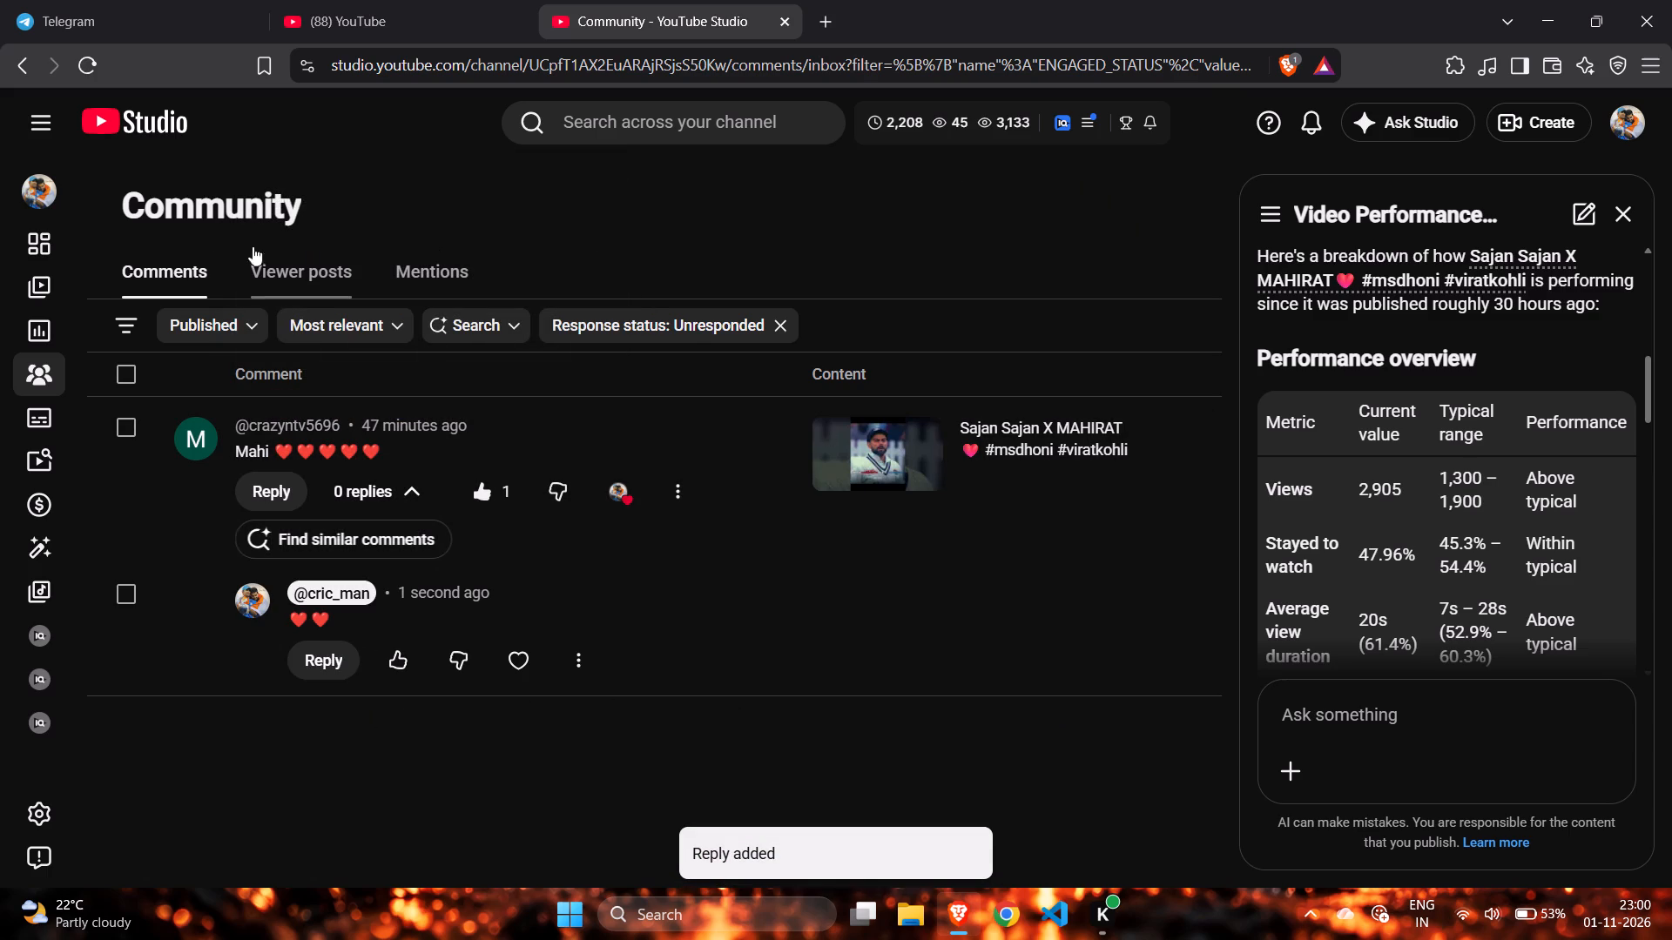
Return to the channel dashboard.
left_click(33, 238)
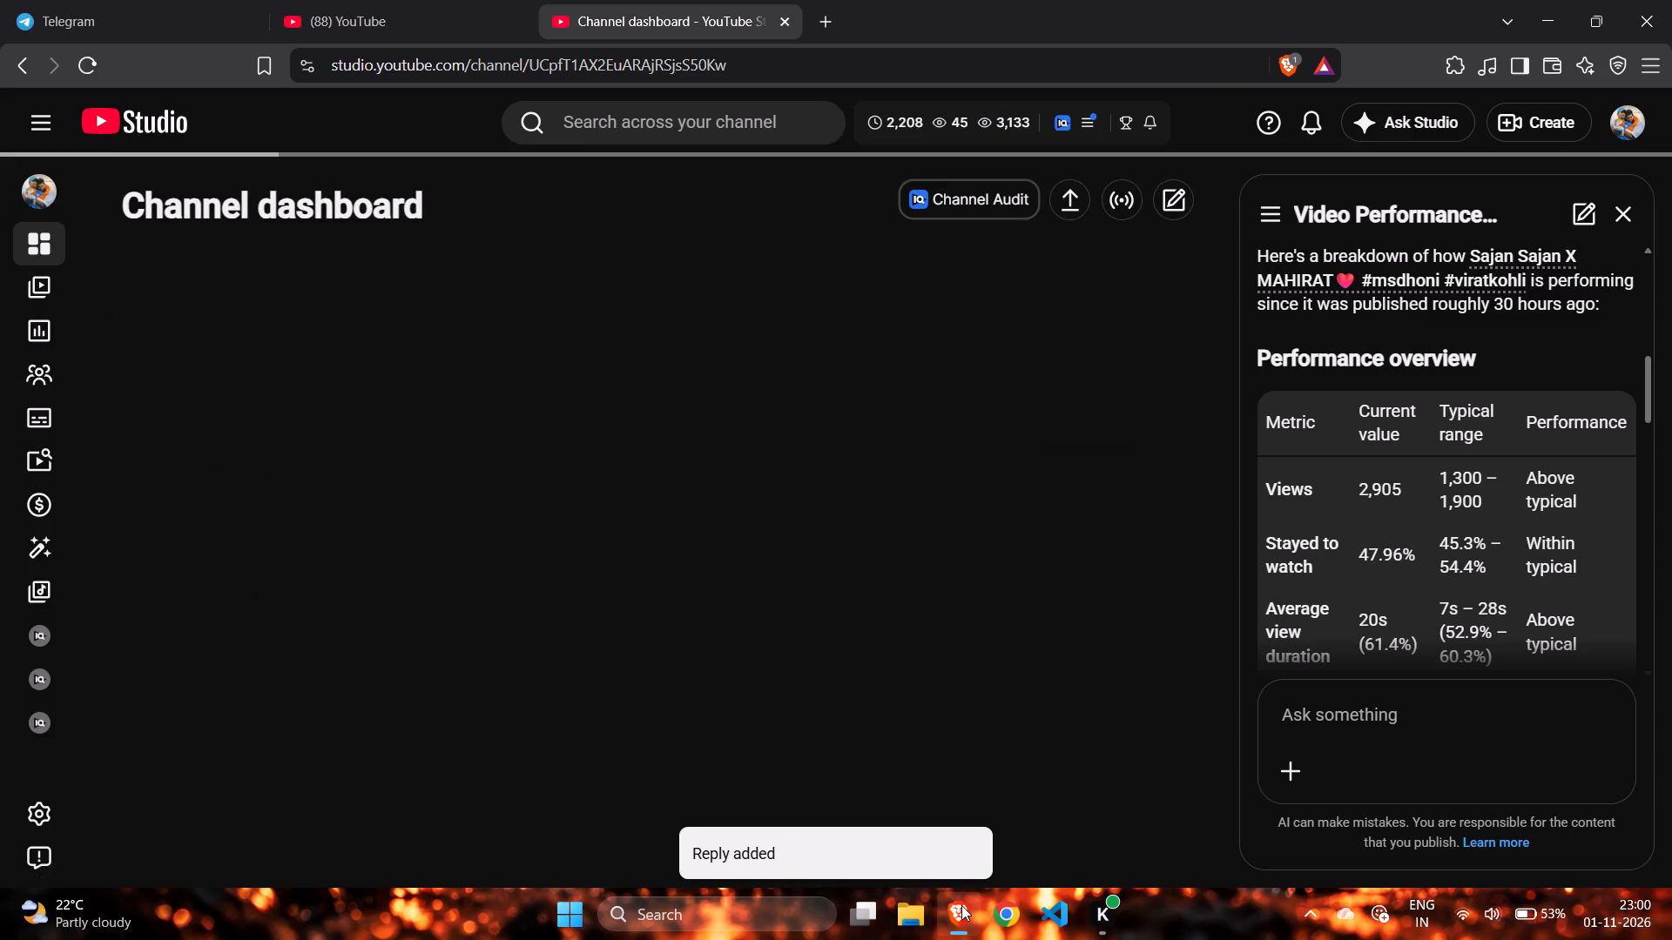
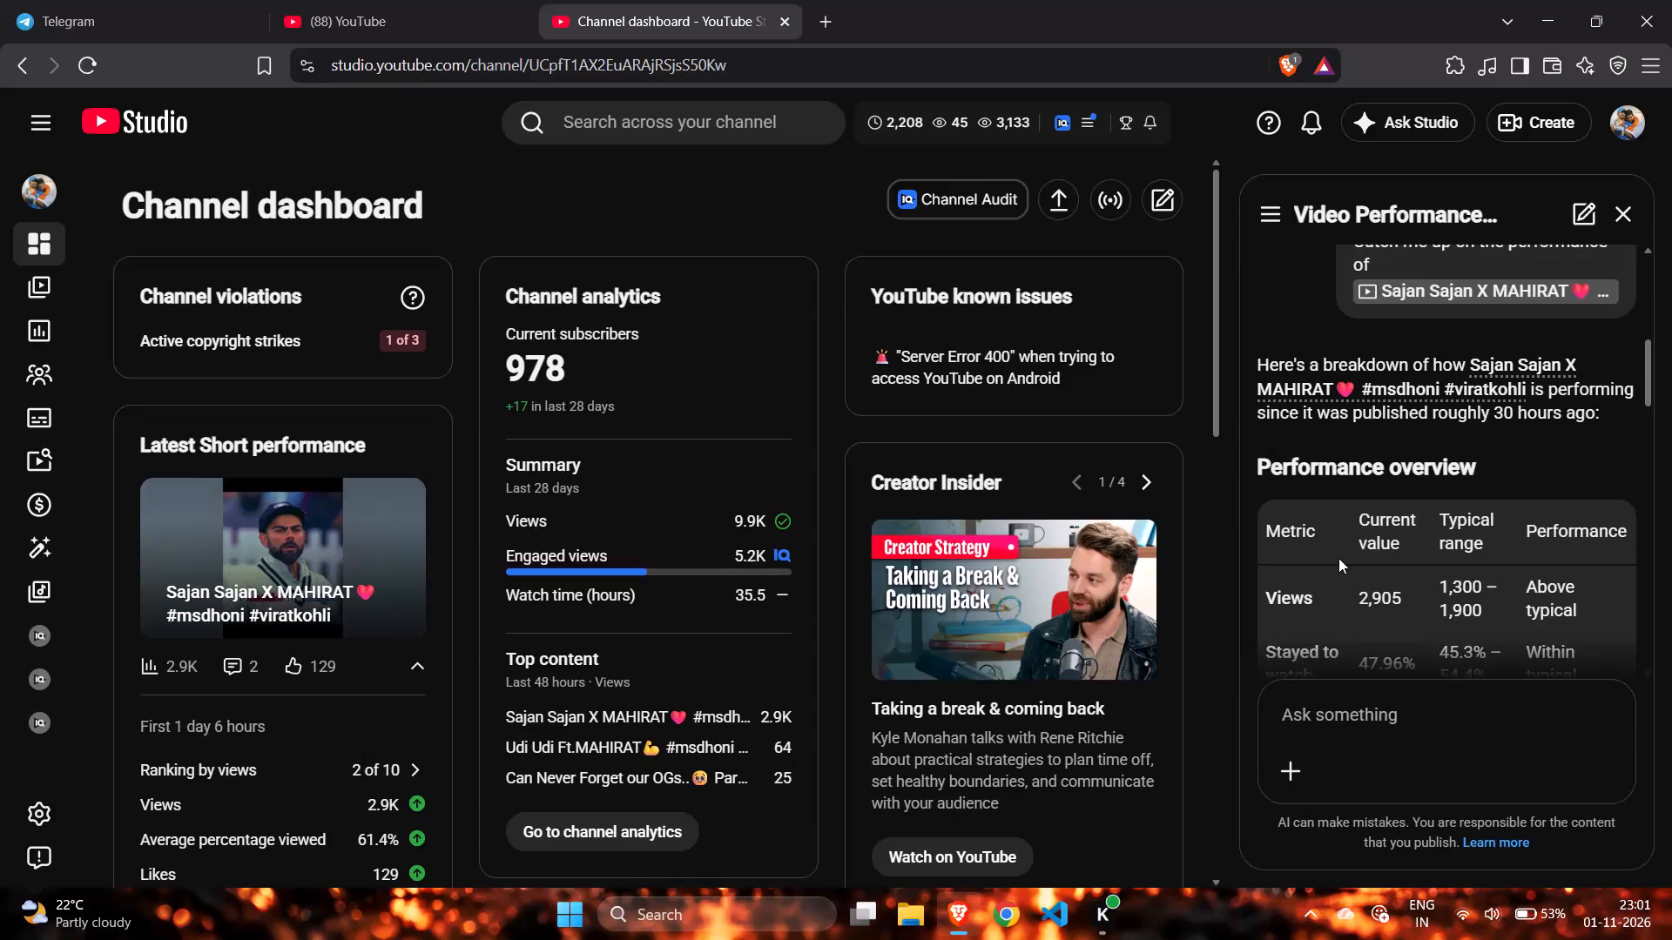
Read the AI performance breakdown of the latest Short, from the metrics overview through the recommendations, and close it.
scroll(1338, 559, "up", 1)
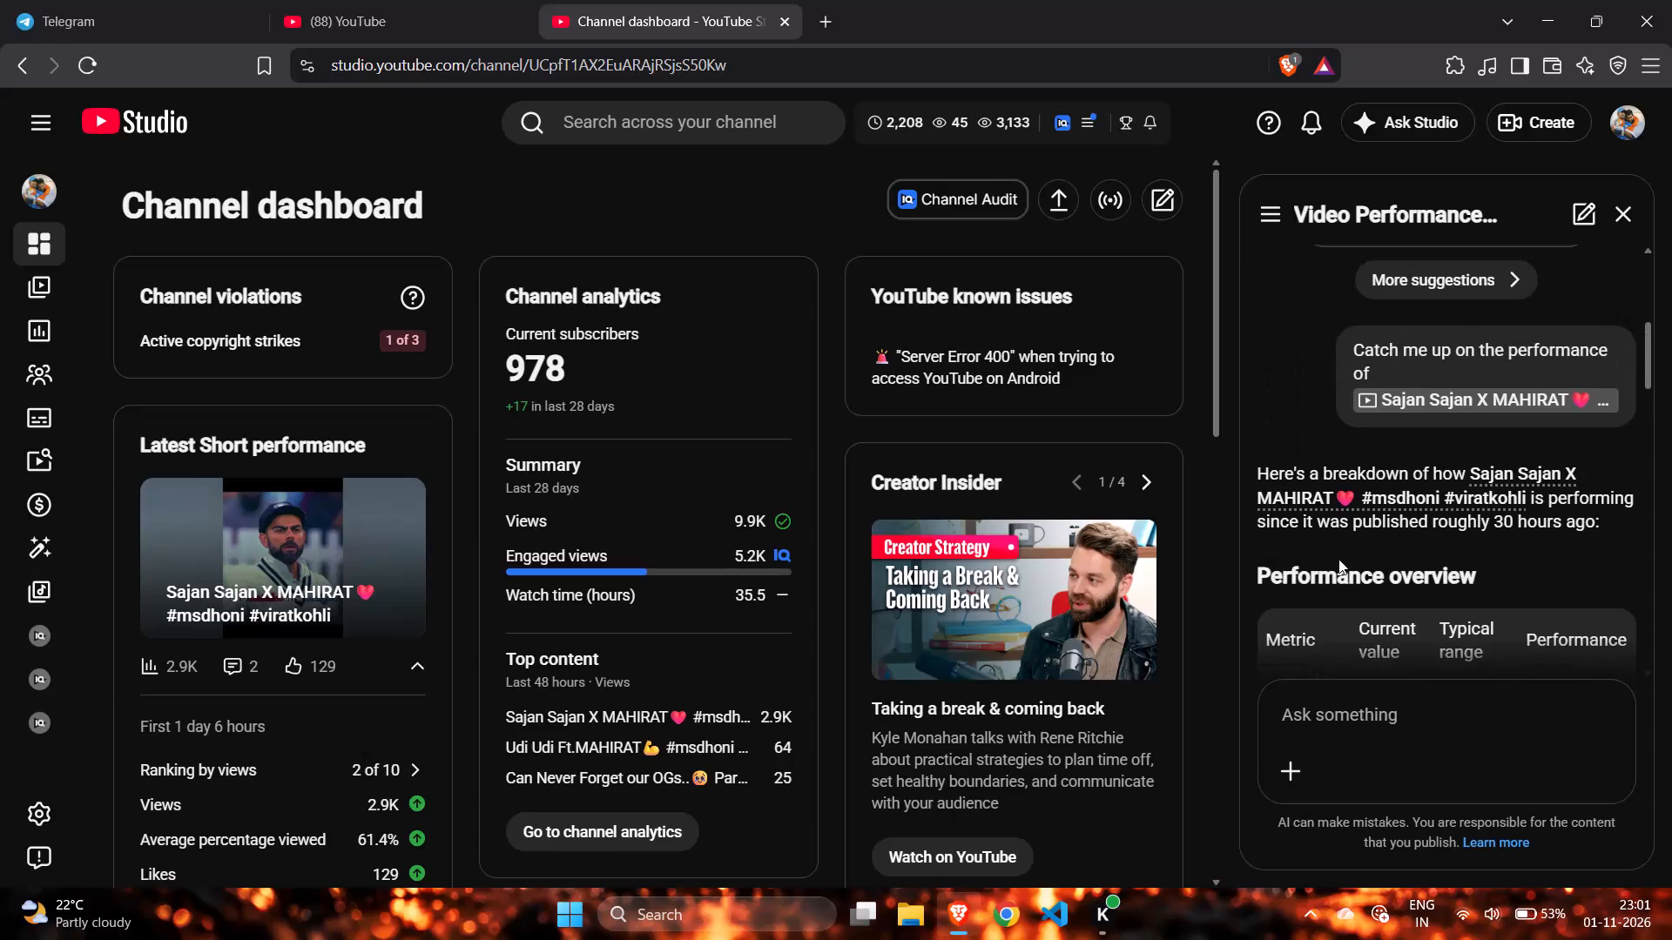
scroll(1338, 559, "down", 3)
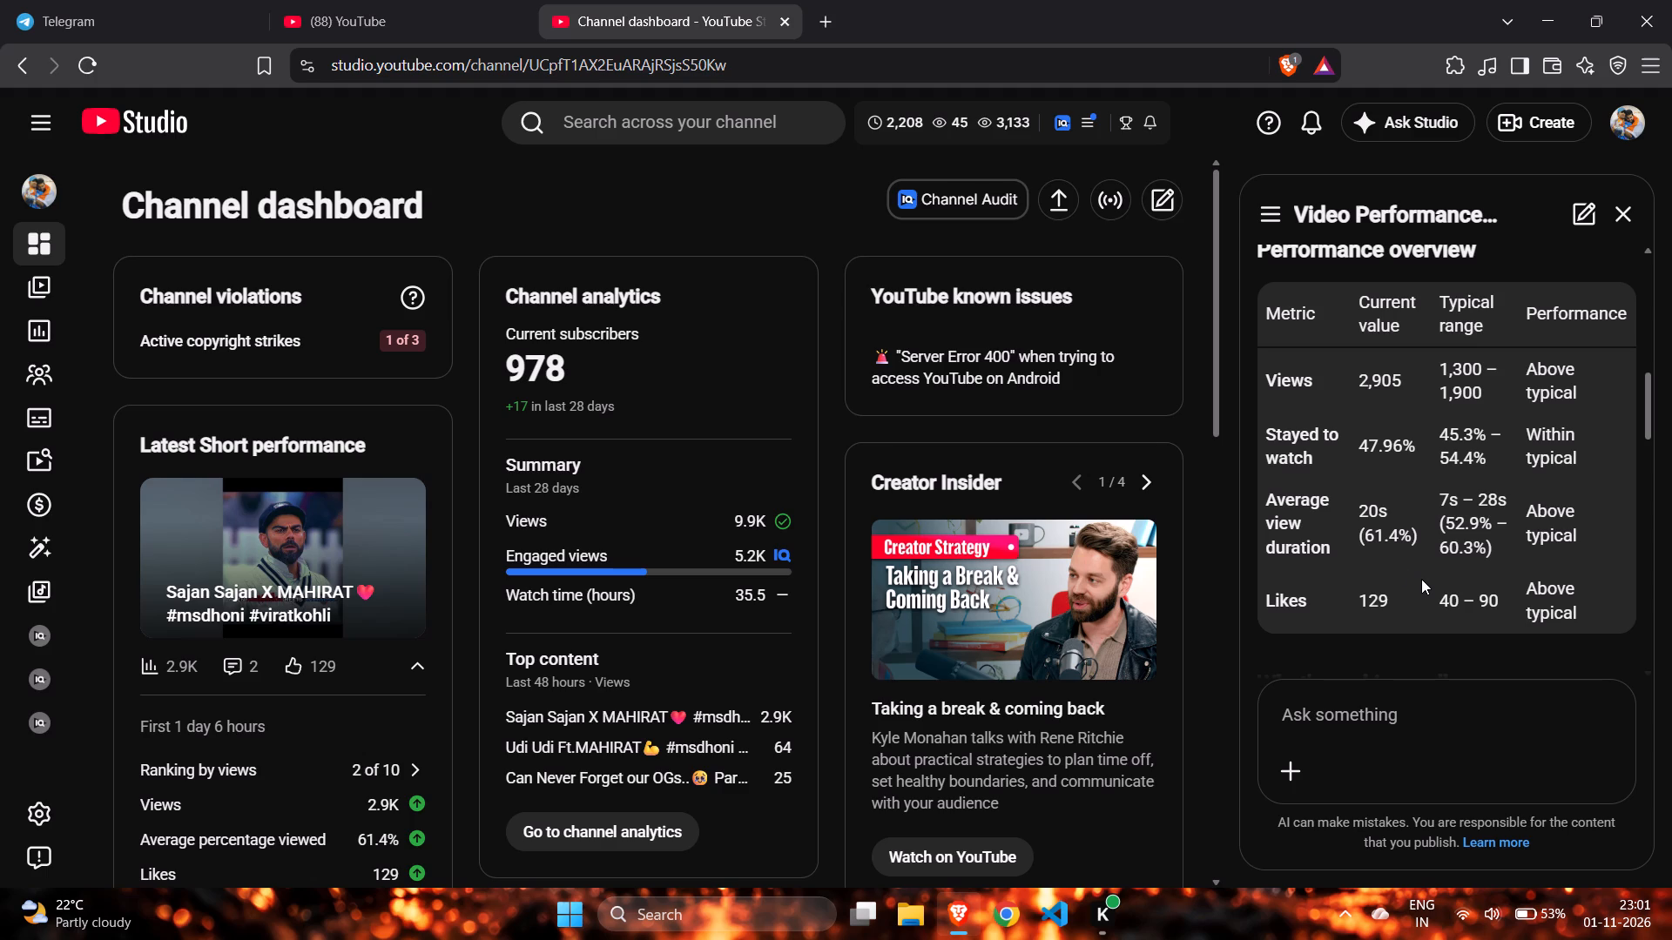
scroll(1426, 587, "down", 3)
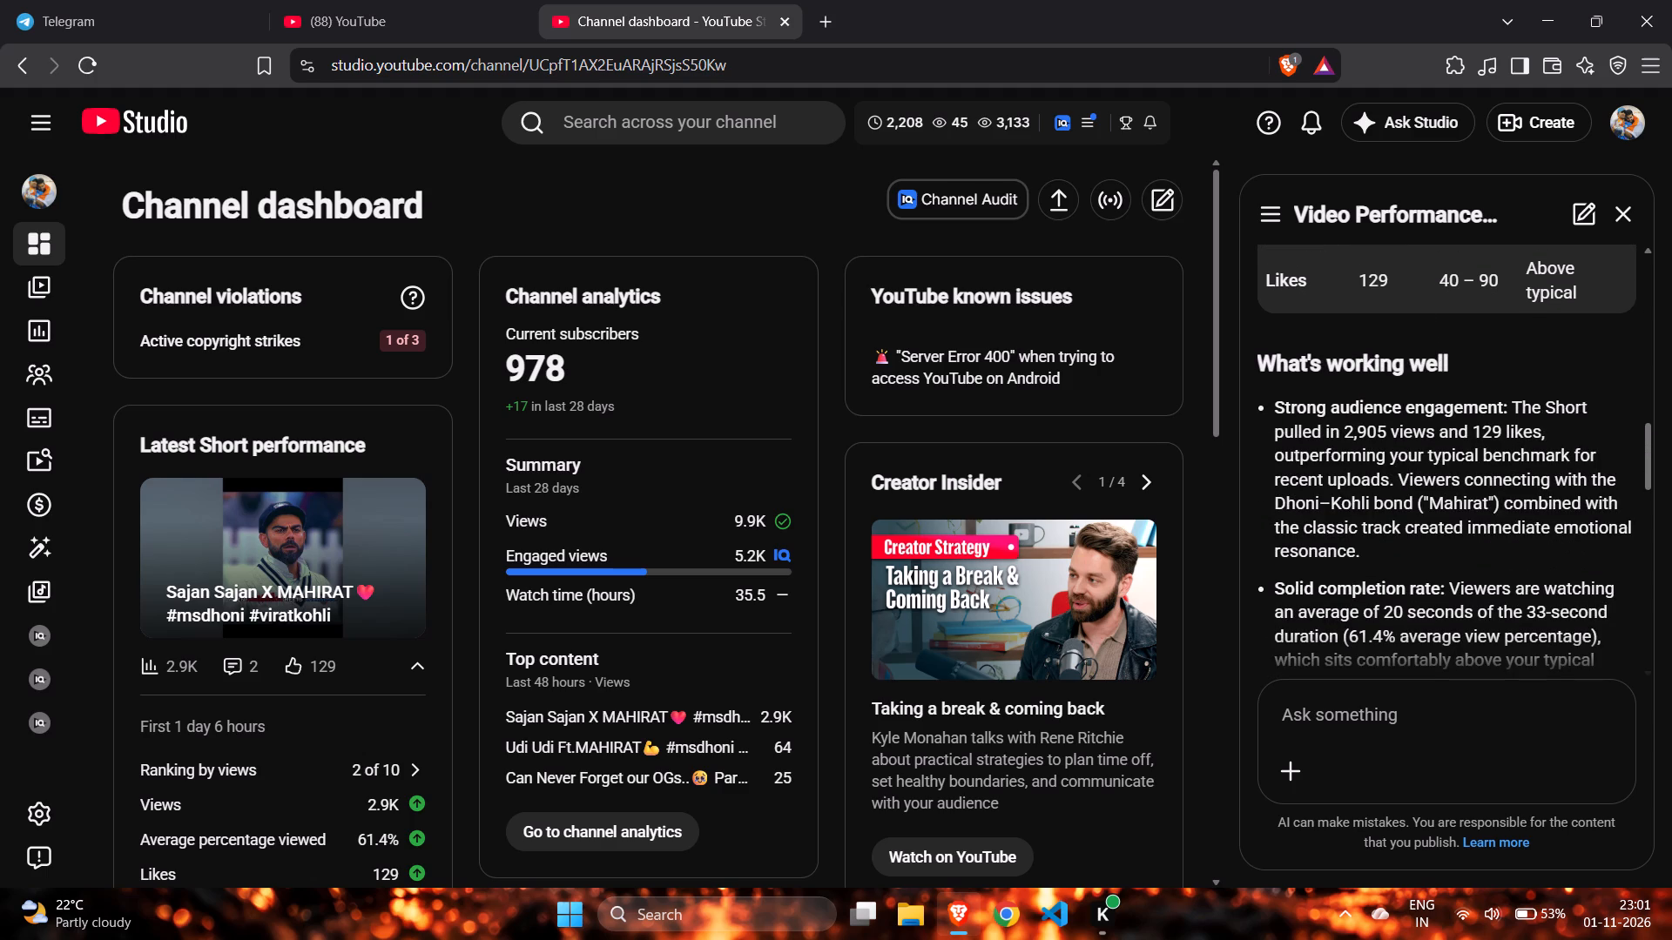
scroll(1388, 470, "down", 1)
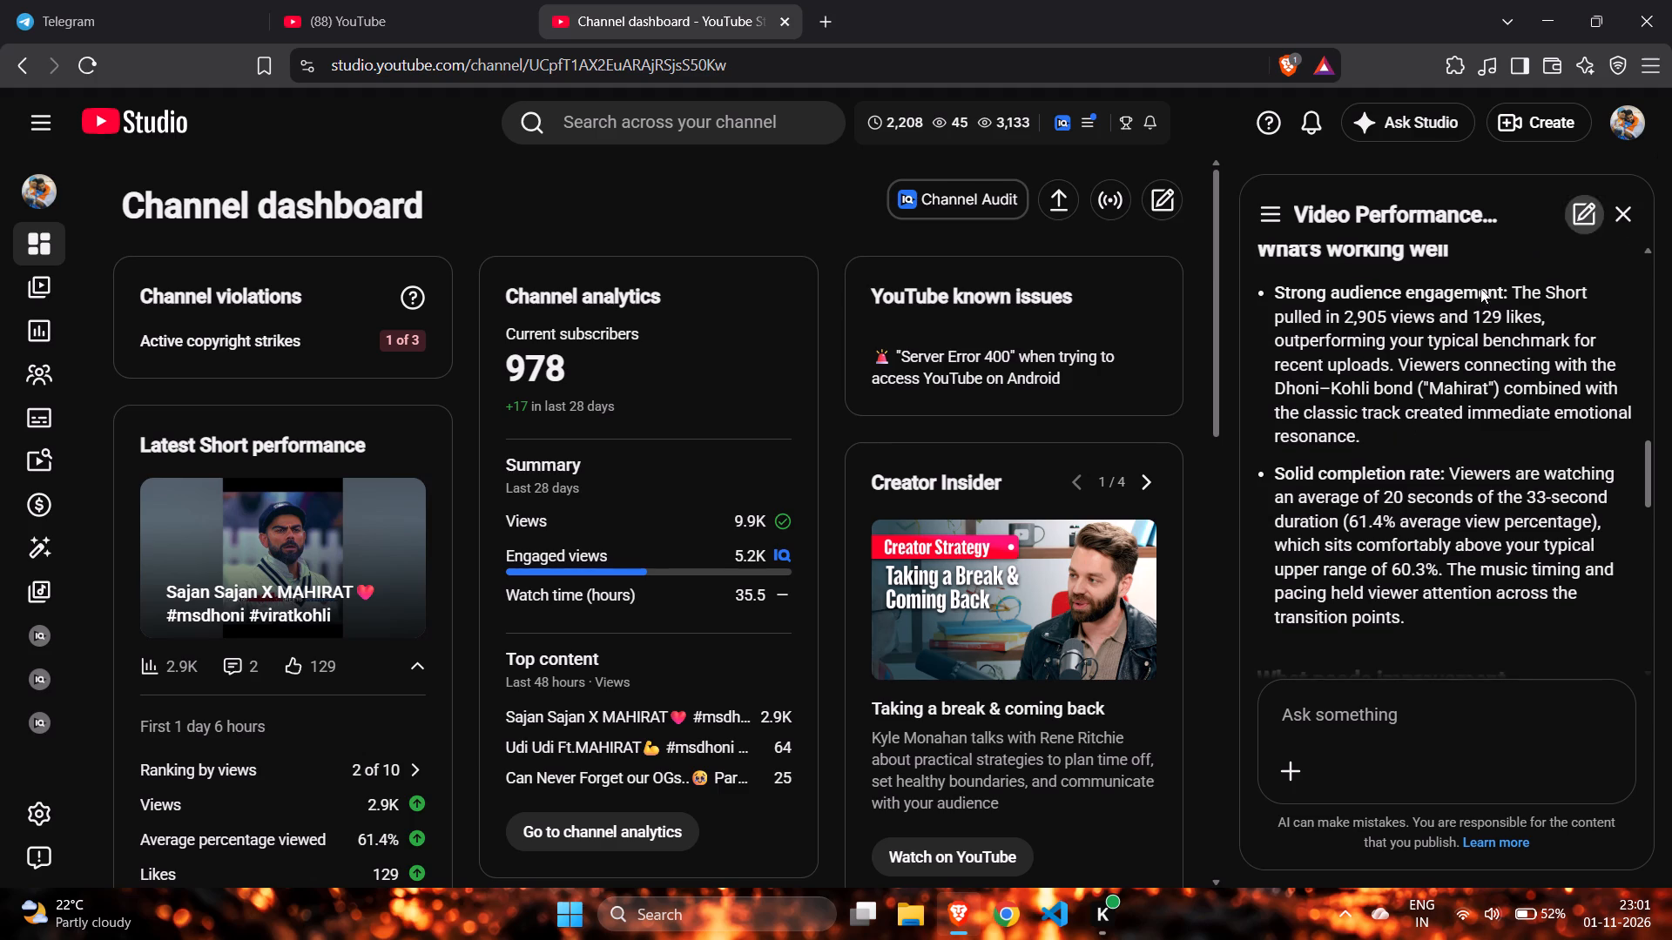
scroll(1281, 535, "down", 3)
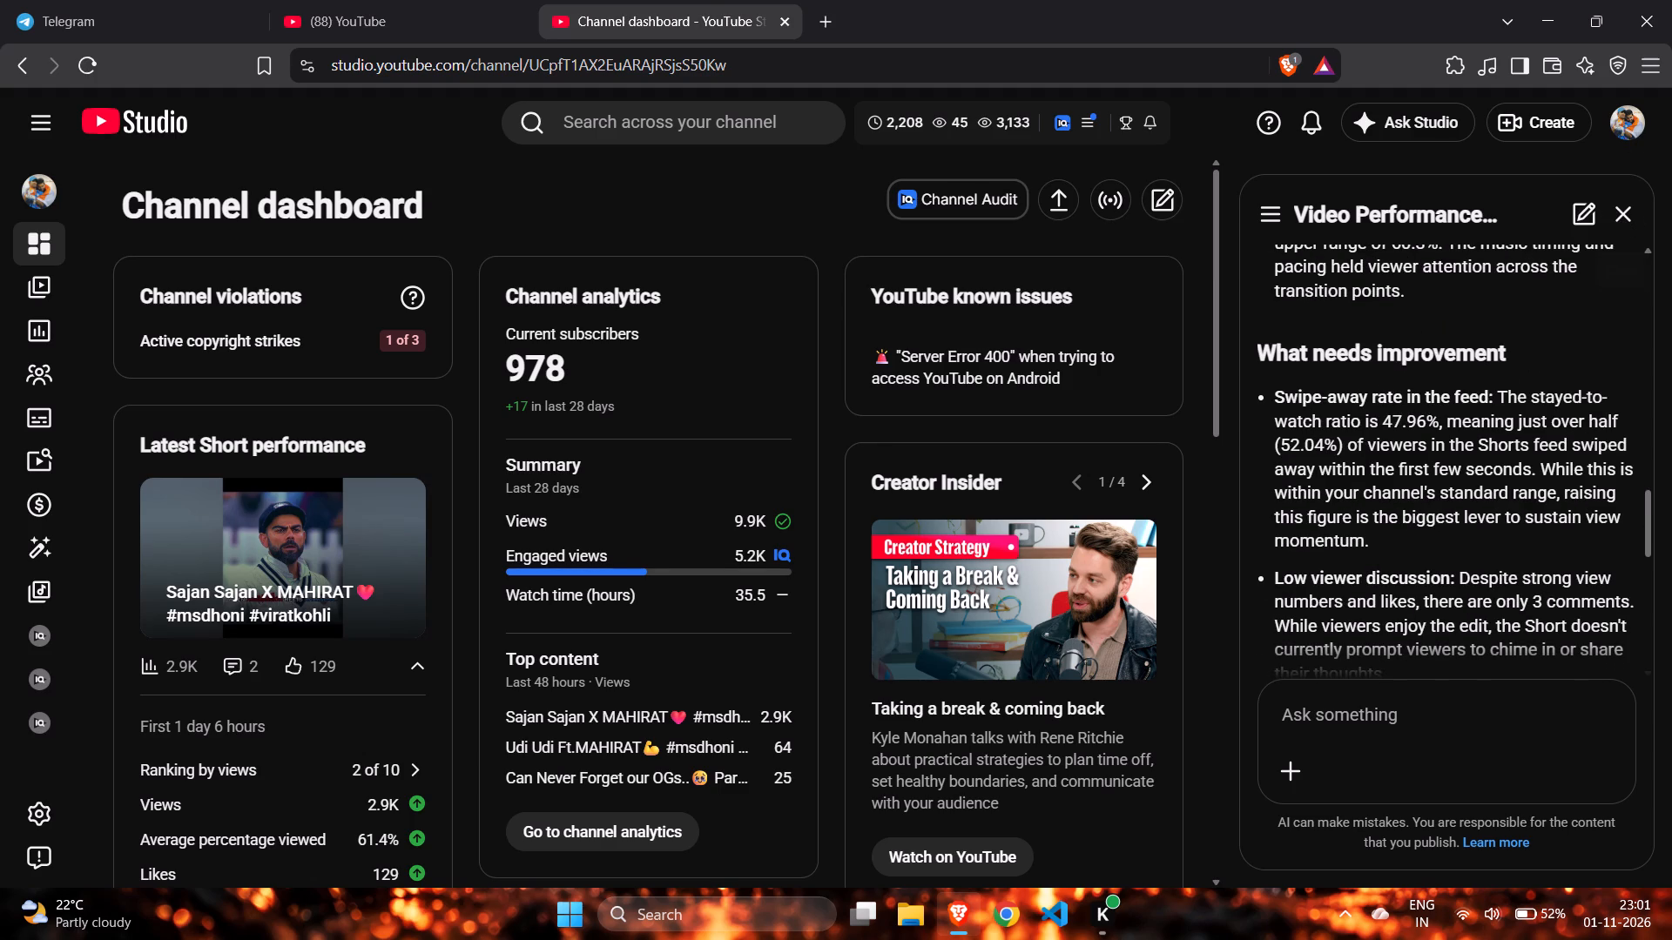
scroll(1300, 477, "down", 1)
scroll(1383, 467, "down", 1)
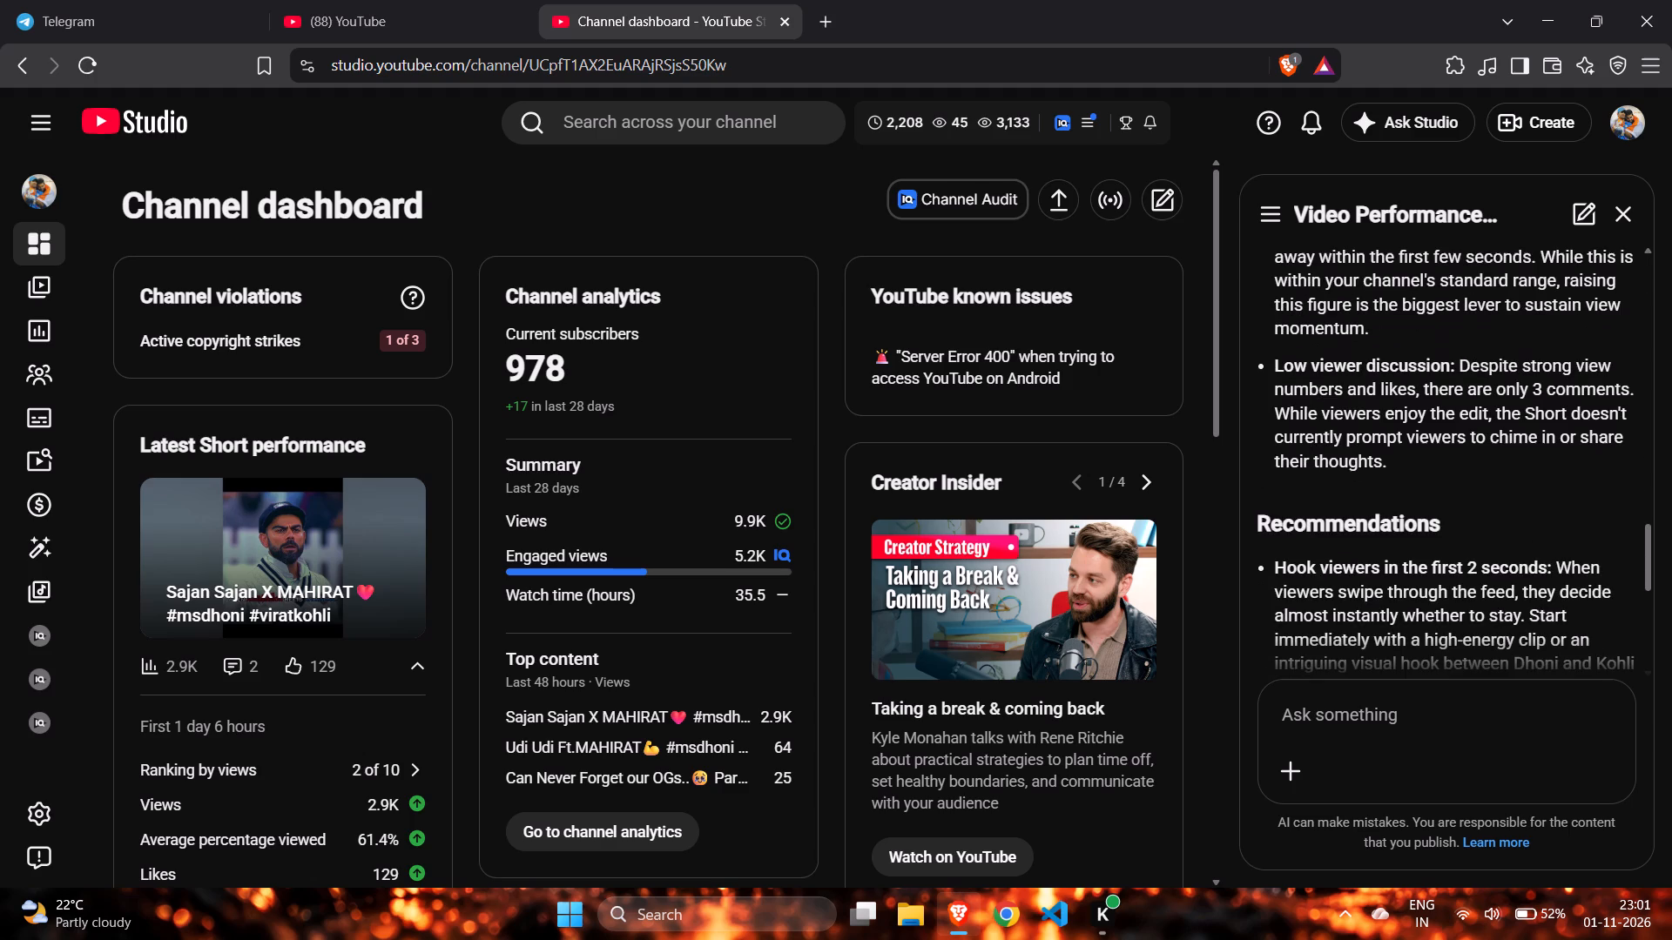
scroll(1382, 463, "down", 2)
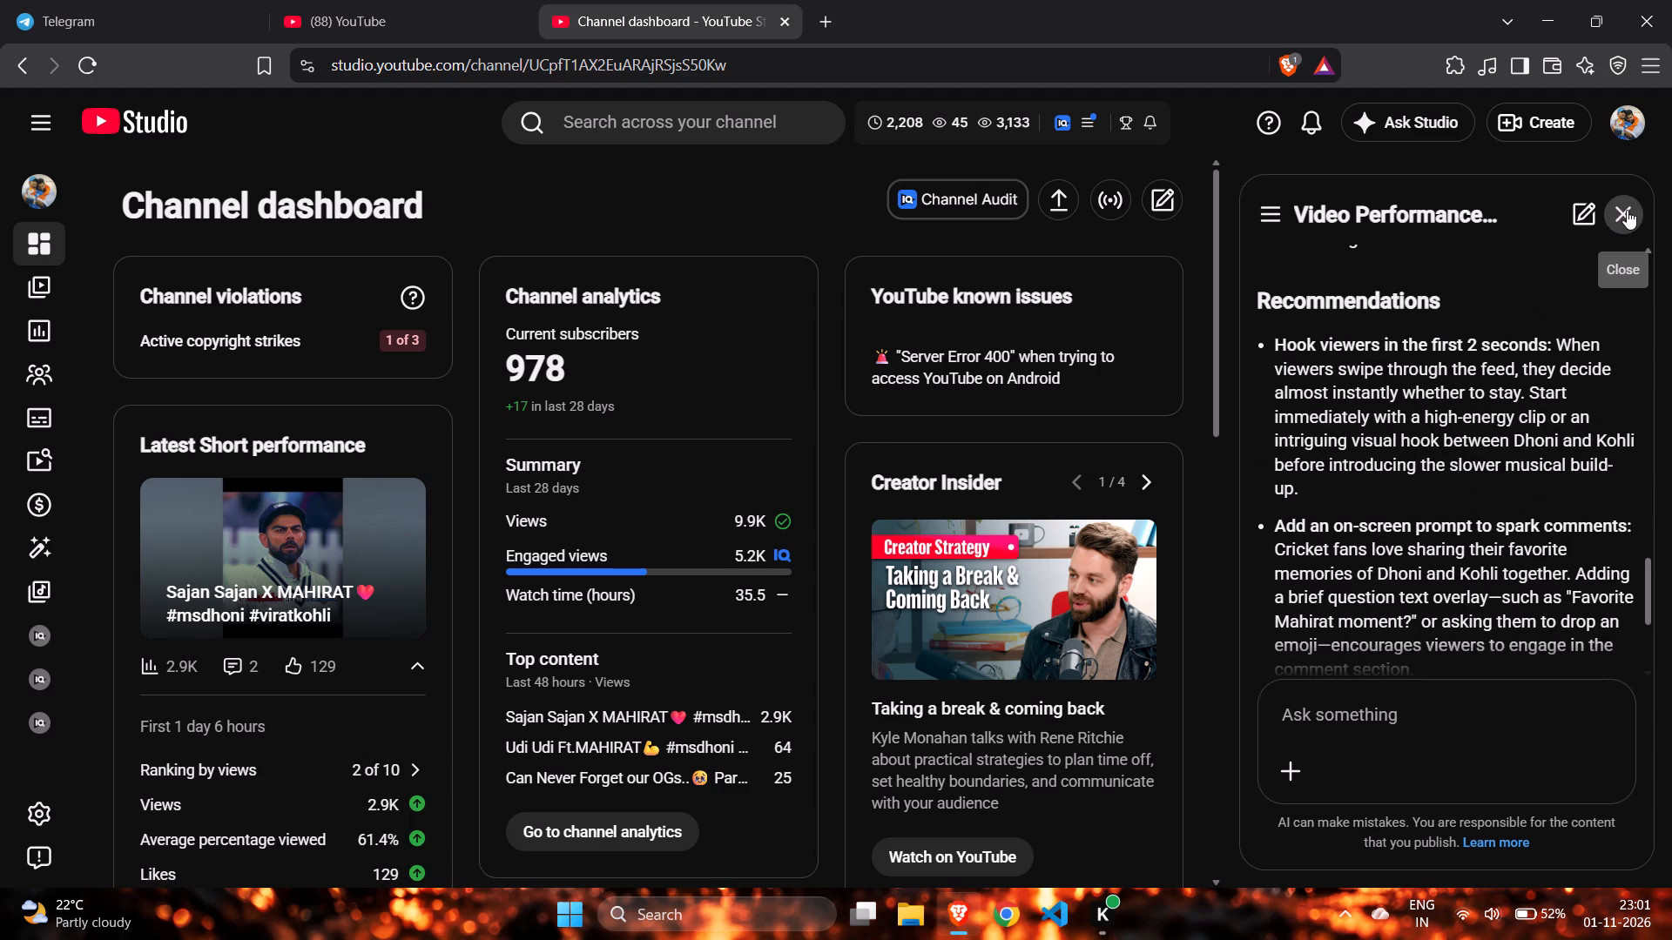
left_click(1627, 210)
Upload the video "Forever in our hearts" from the My Edits folder to the channel.
scroll(588, 774, "down", 1)
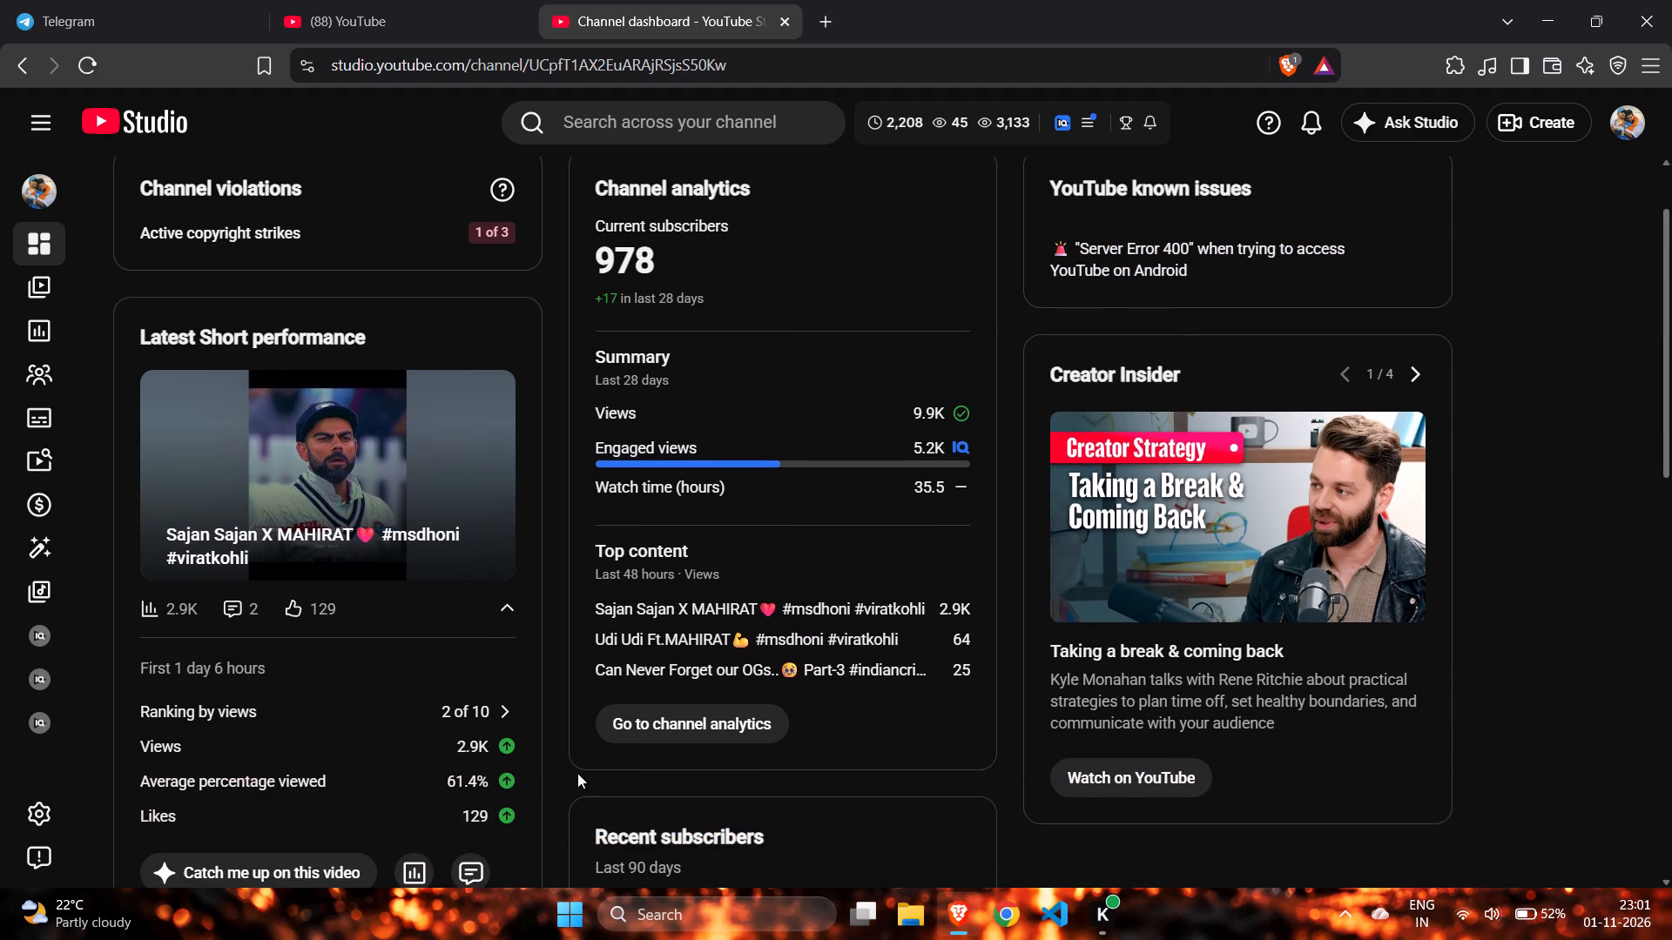
left_click(1504, 137)
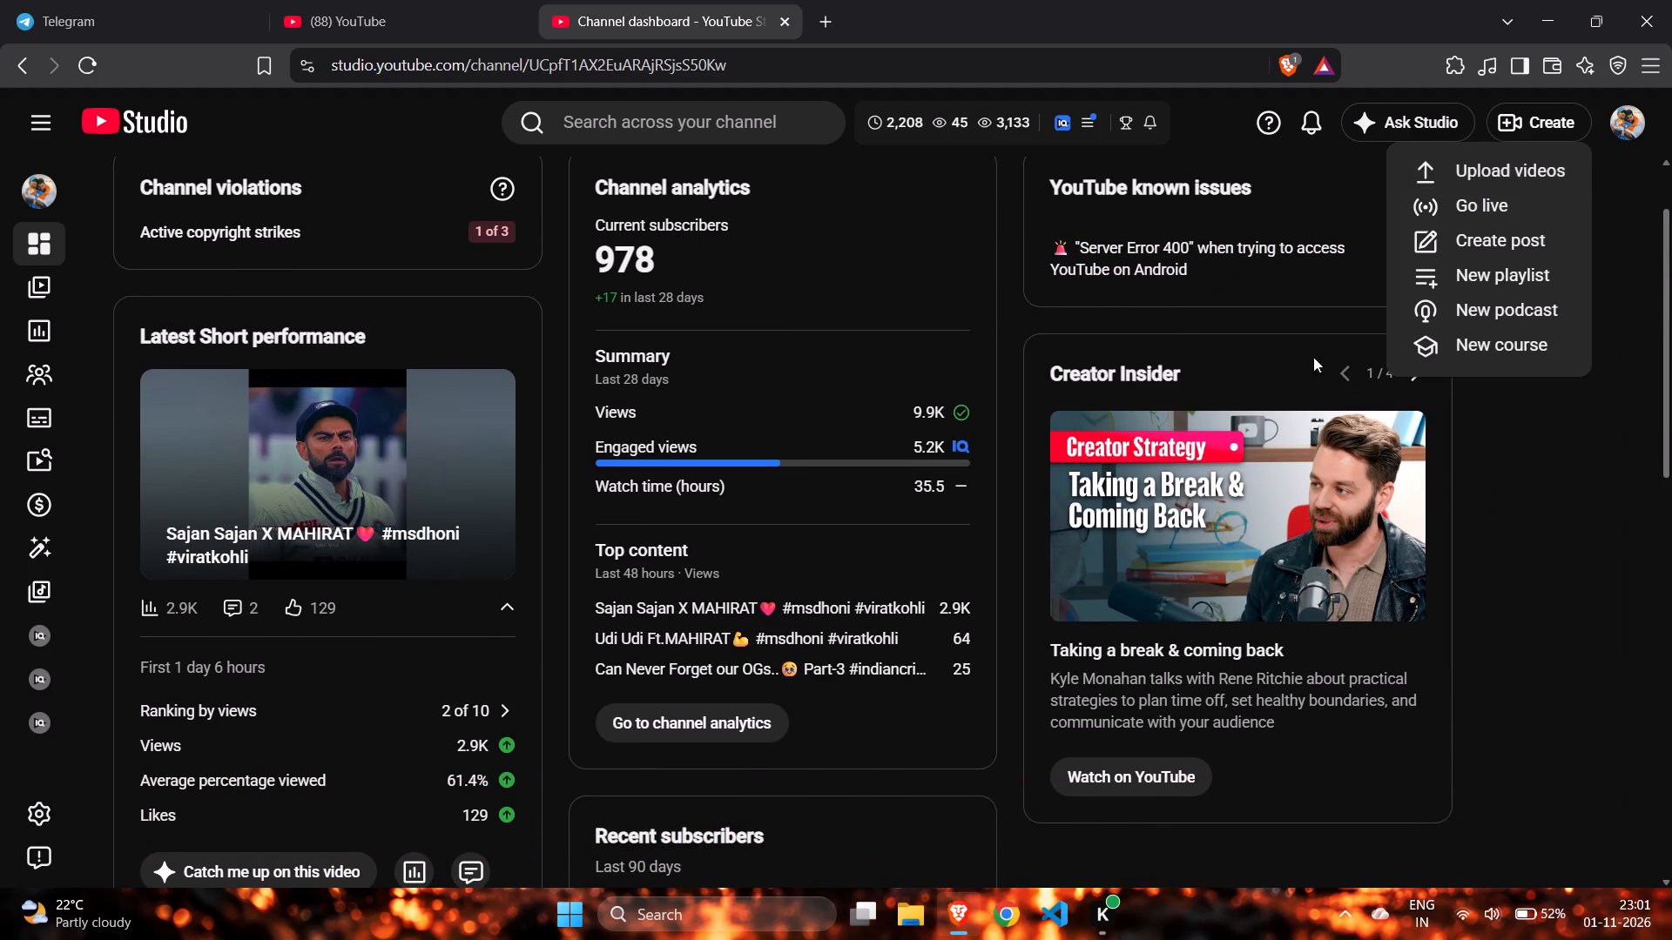
left_click(1457, 168)
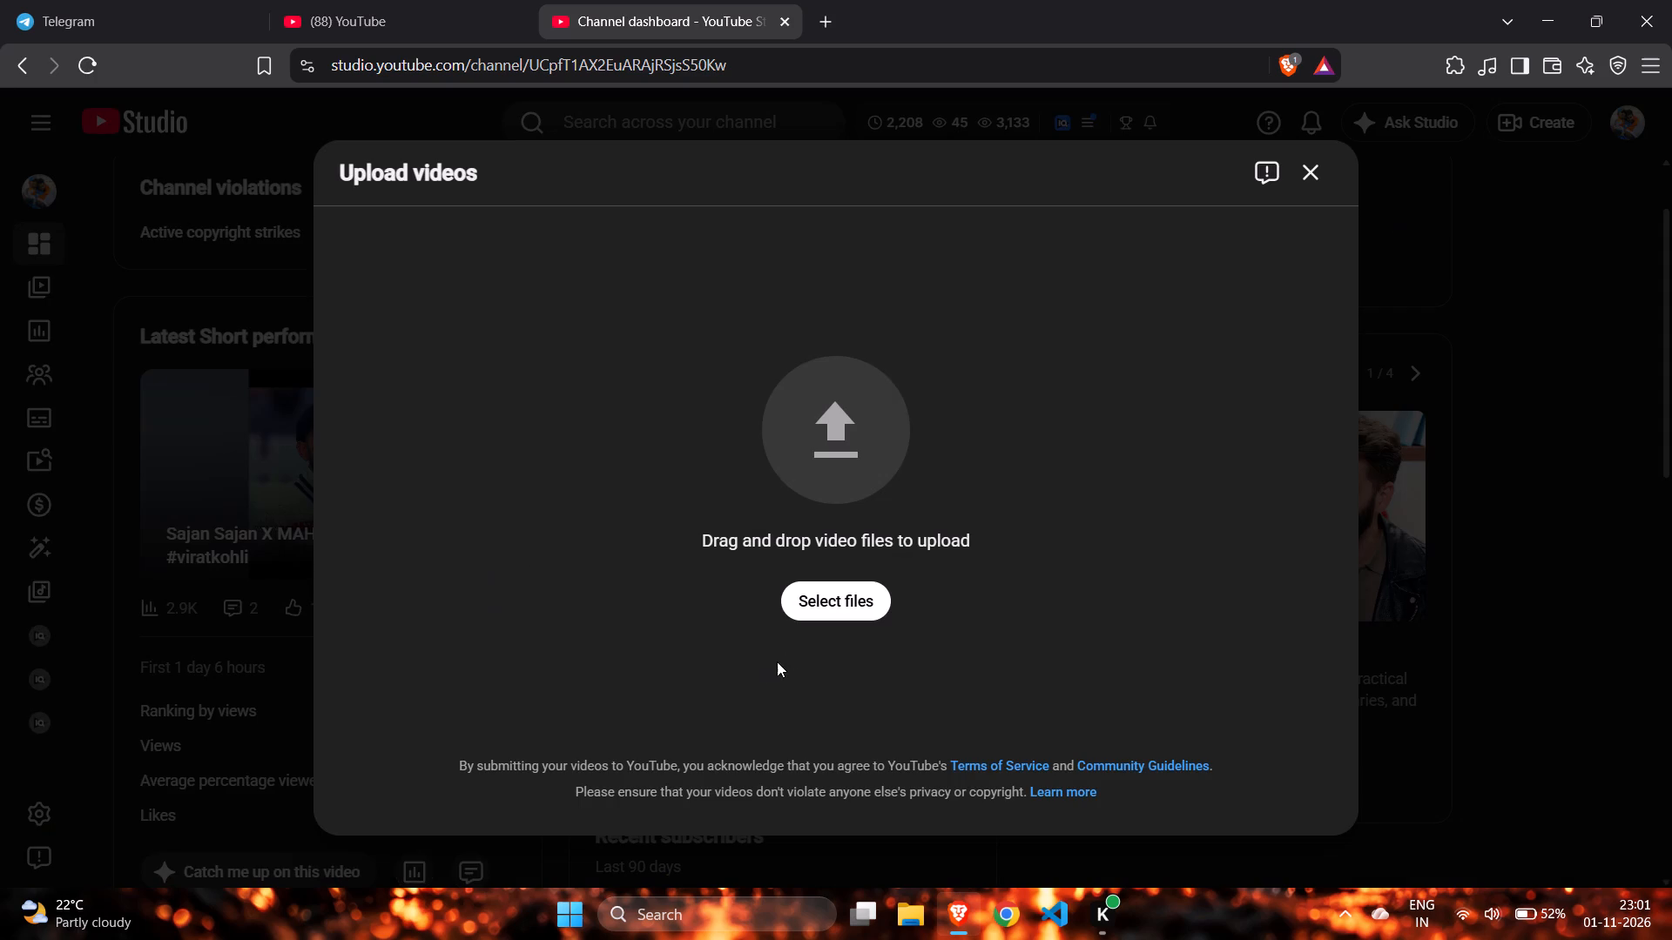
left_click(801, 610)
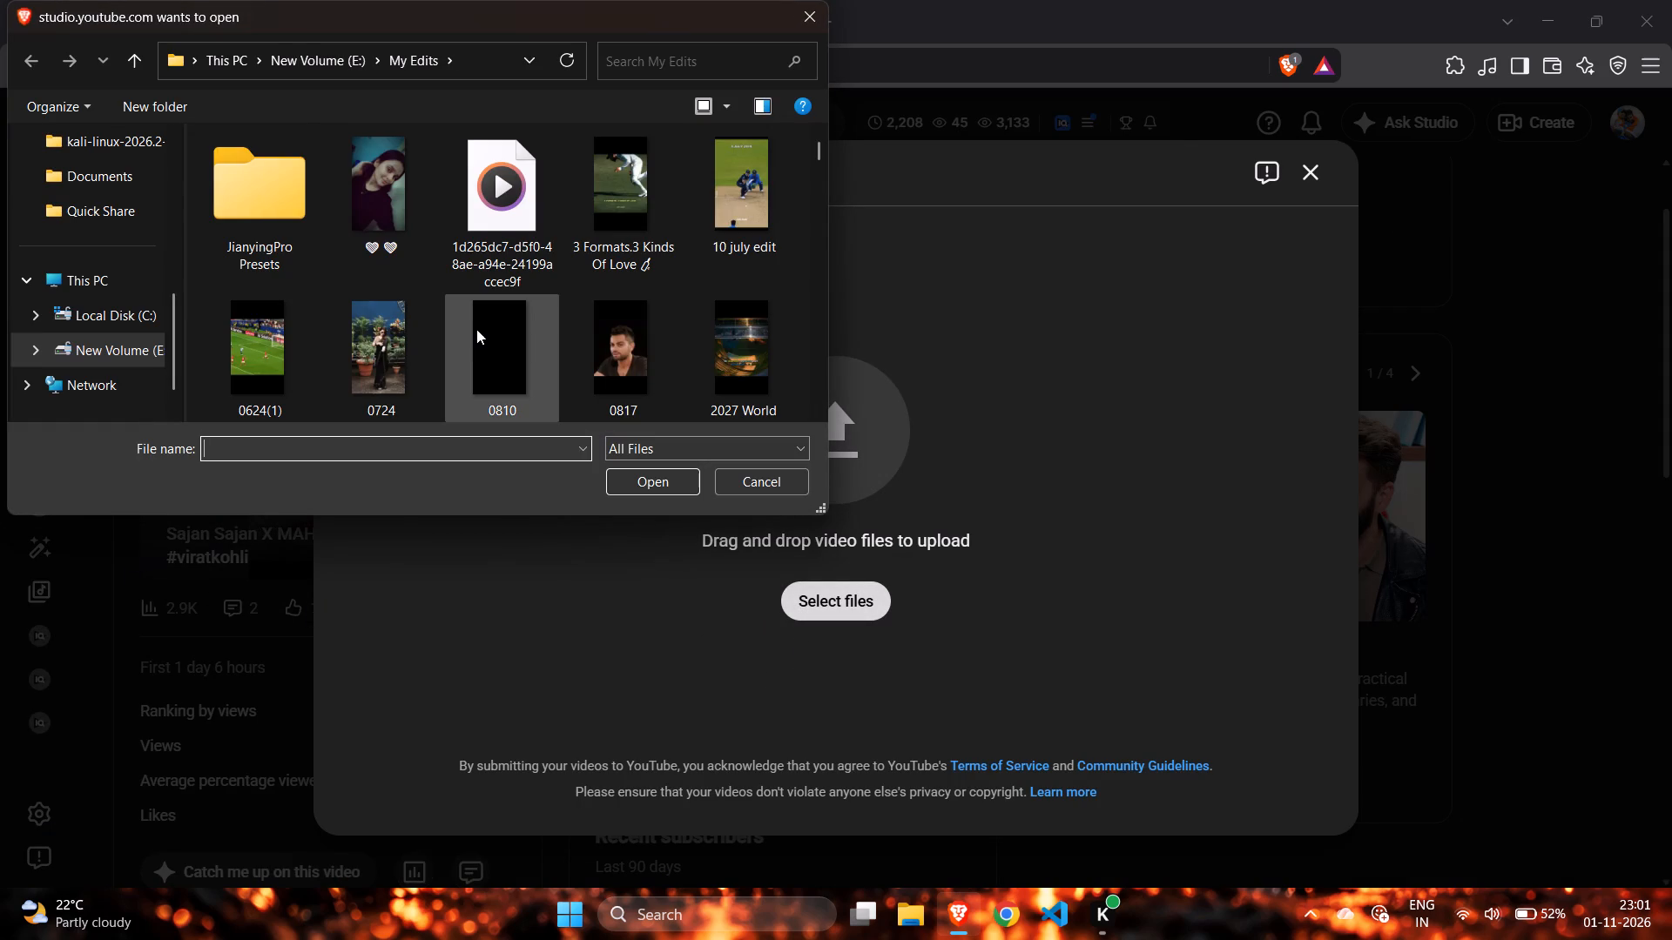
scroll(476, 329, "down", 4)
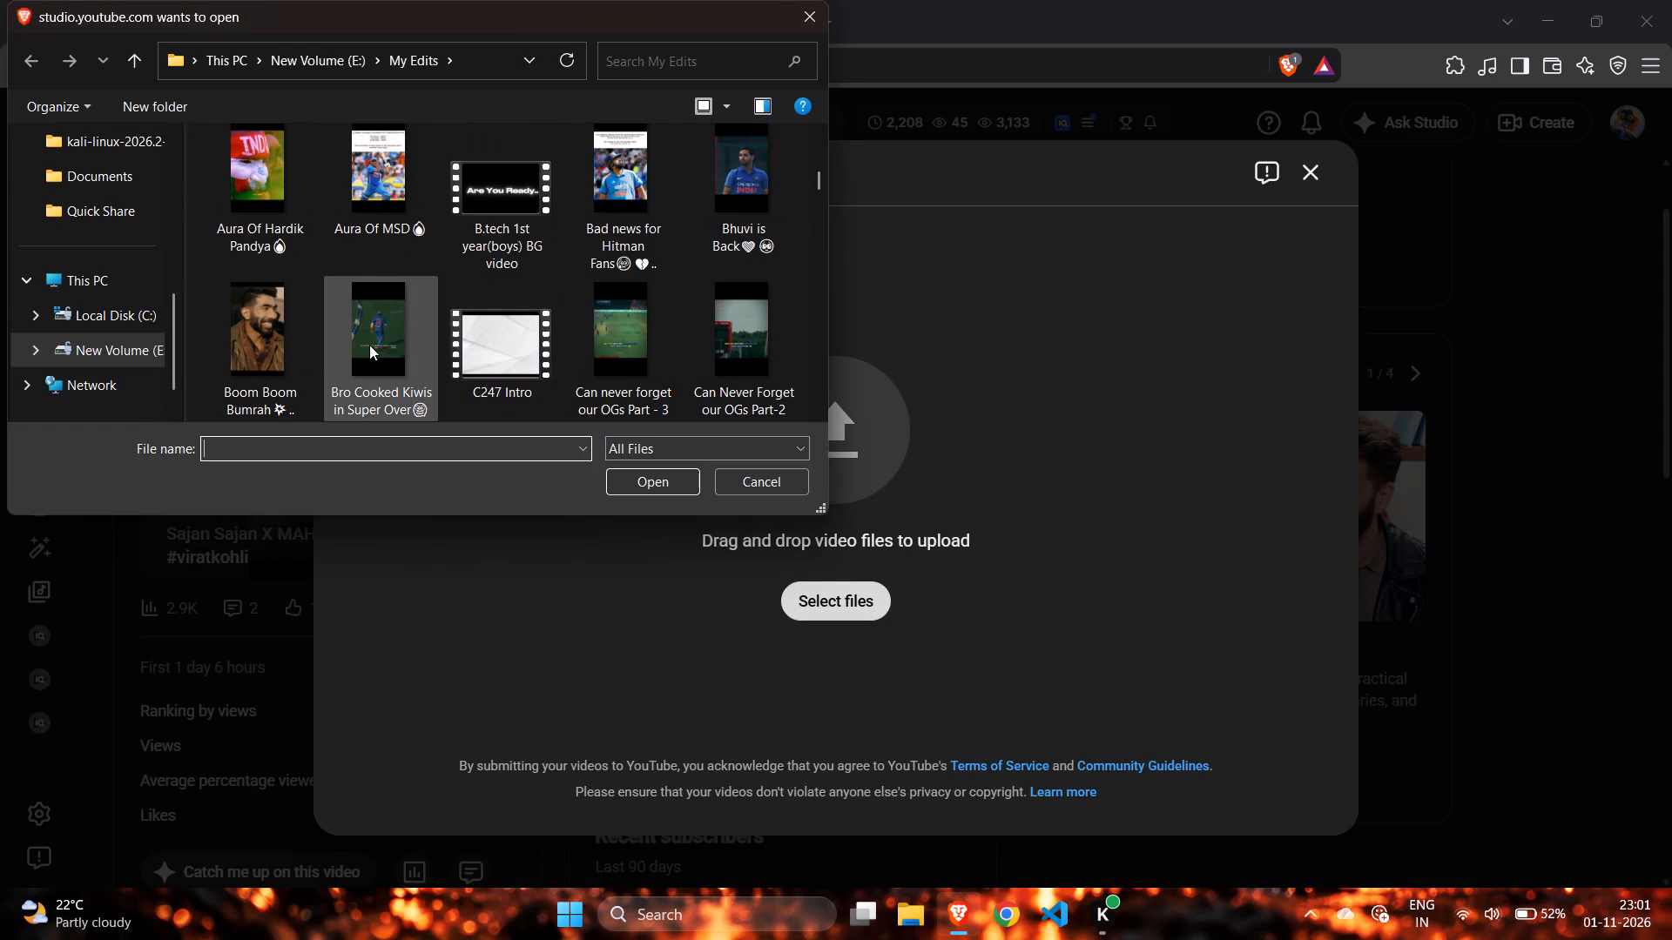
scroll(362, 348, "down", 2)
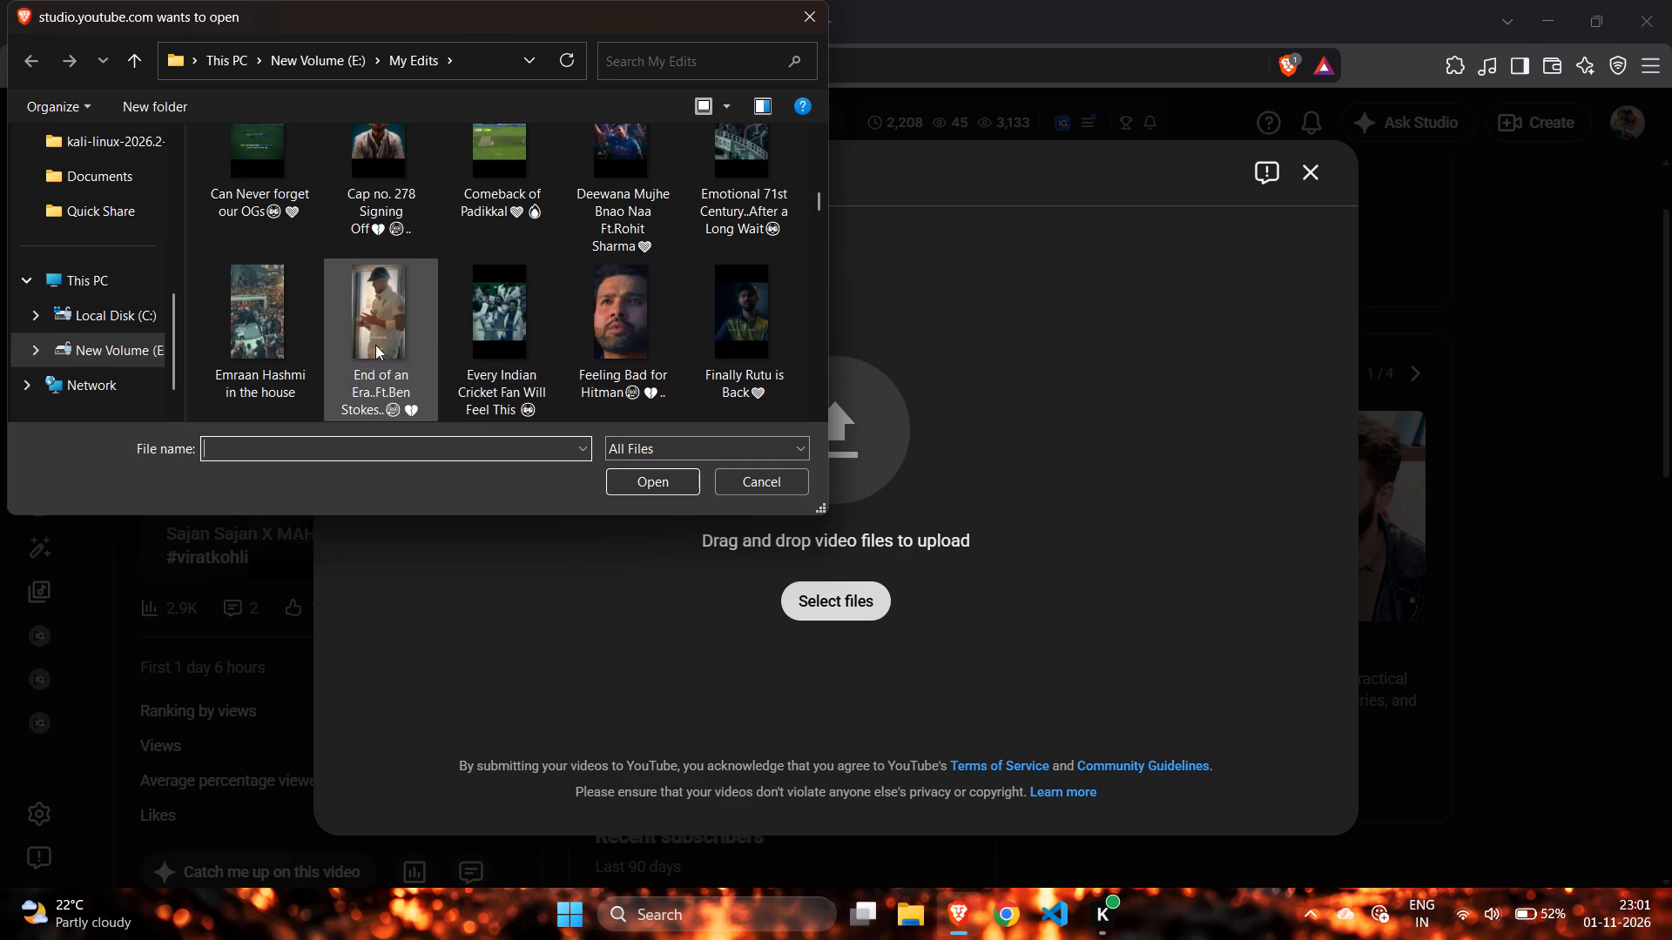
scroll(397, 347, "down", 1)
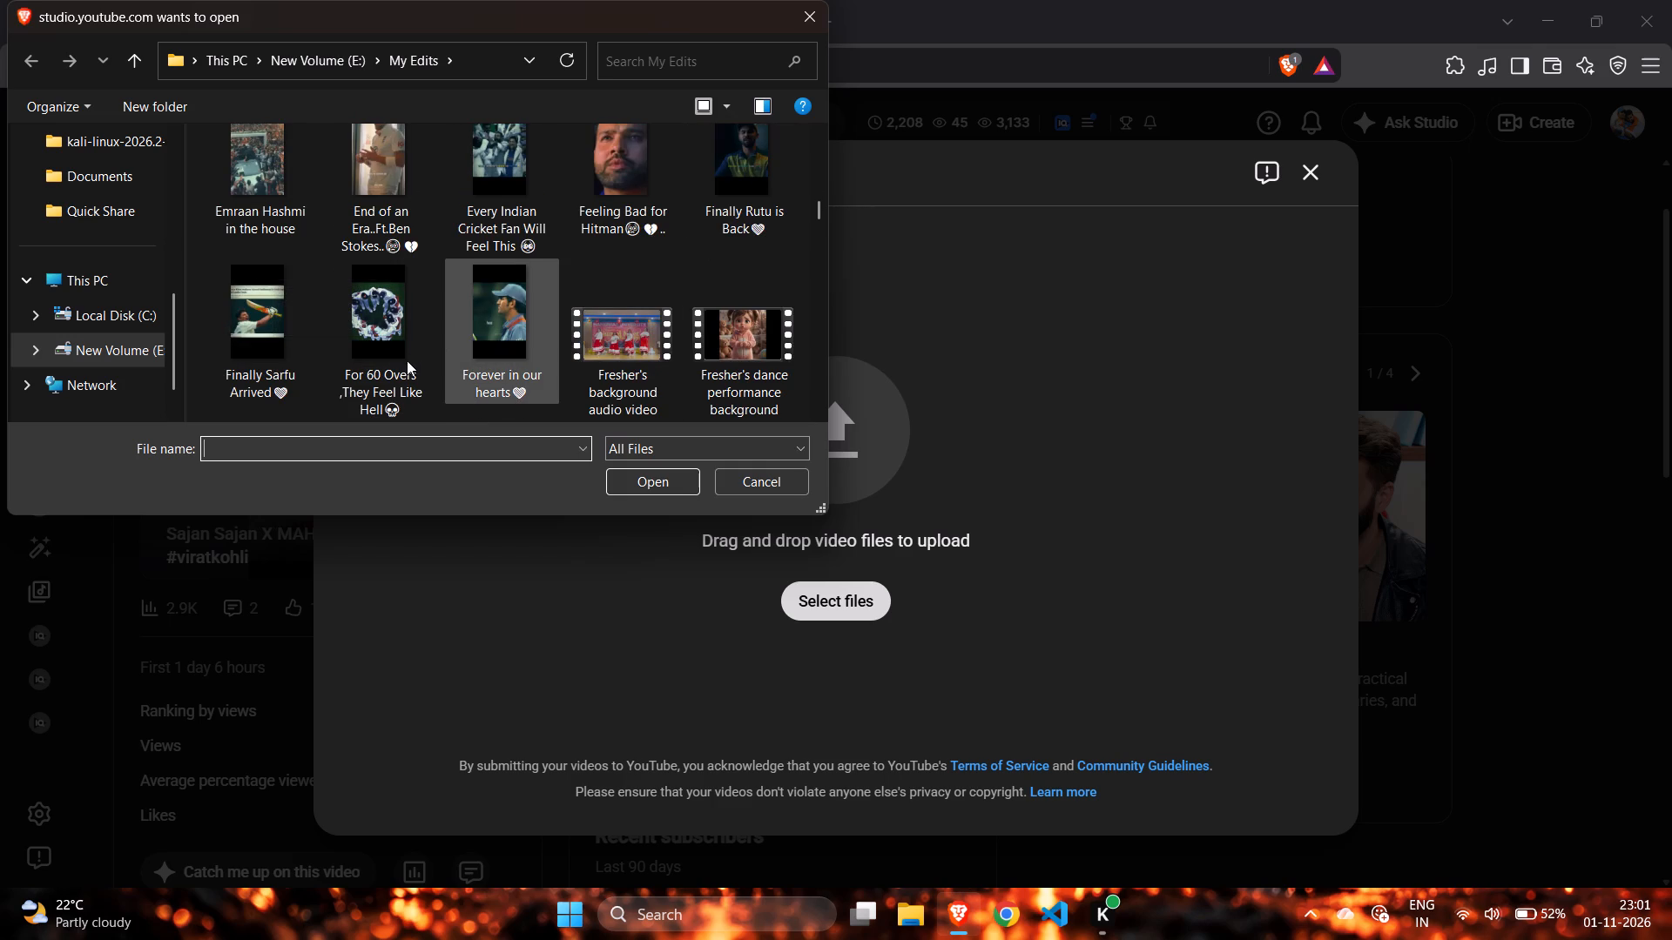
left_click(471, 374)
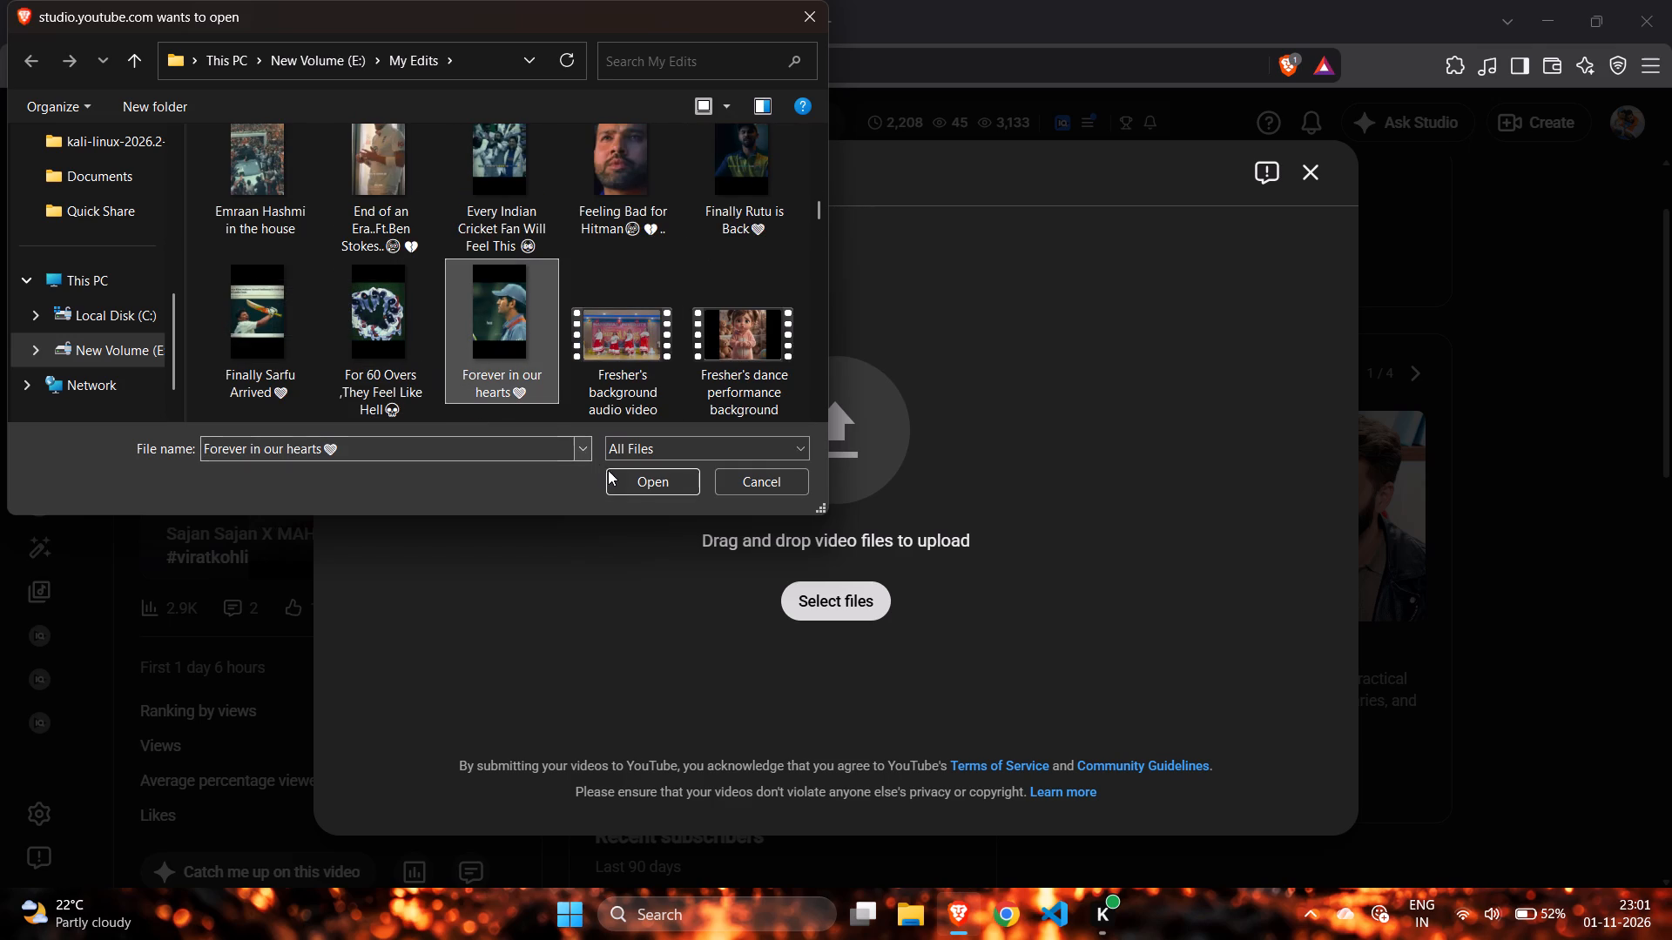
left_click(615, 473)
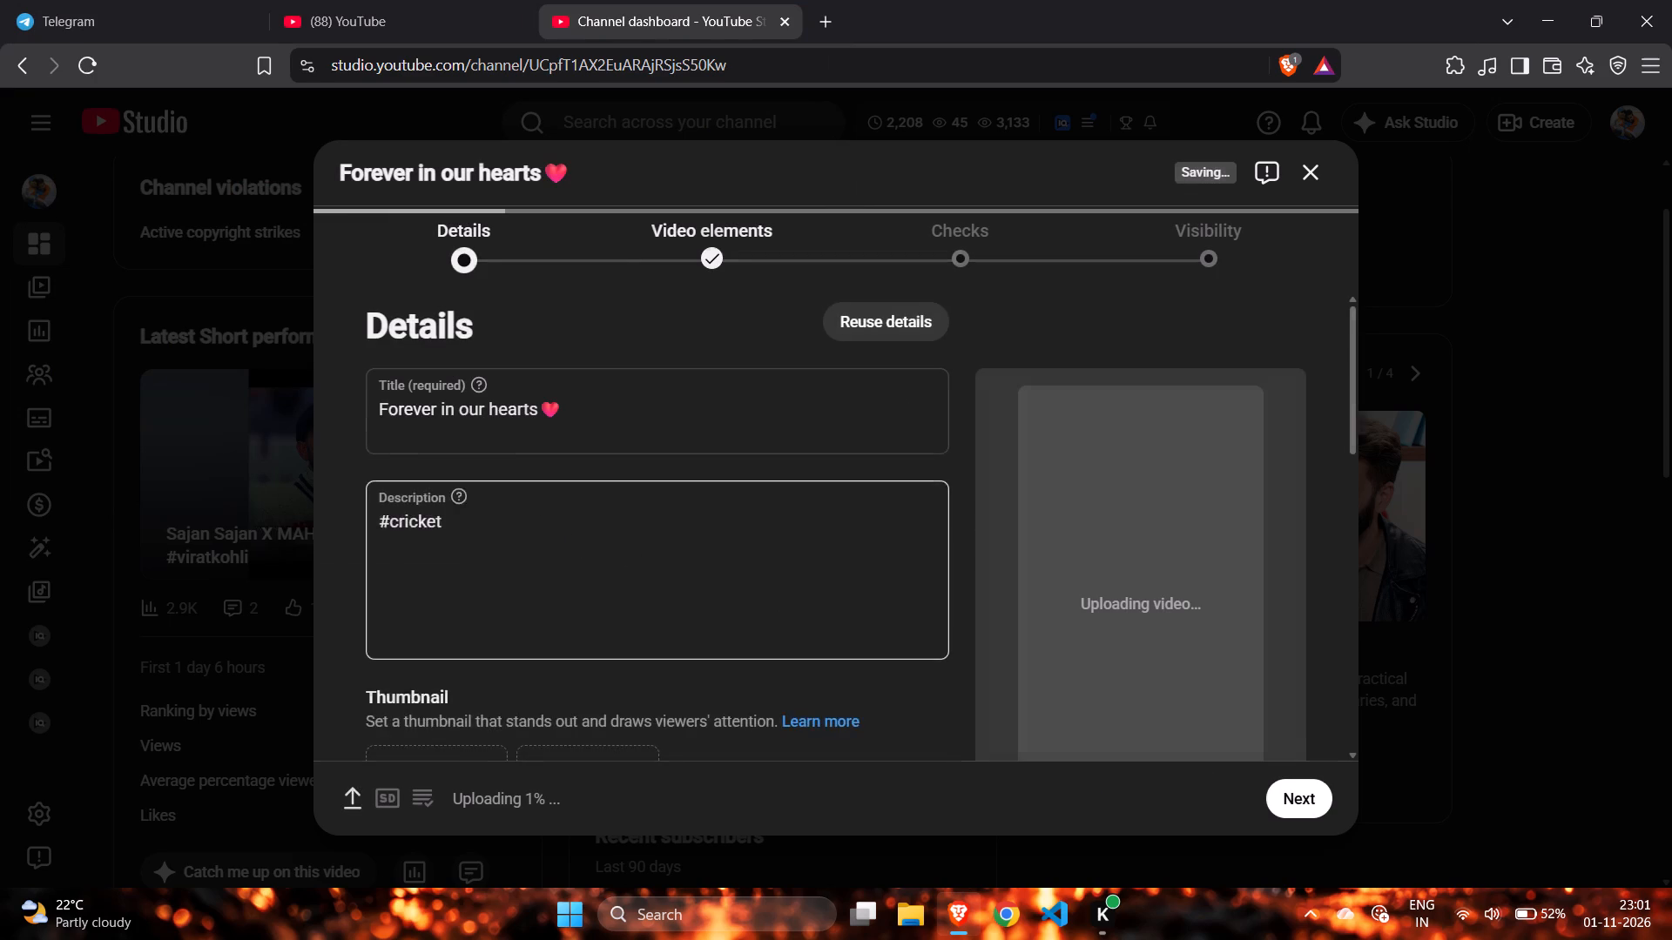
Sign in to vidIQ from the title suggestions in the upload's details.
left_click(586, 415)
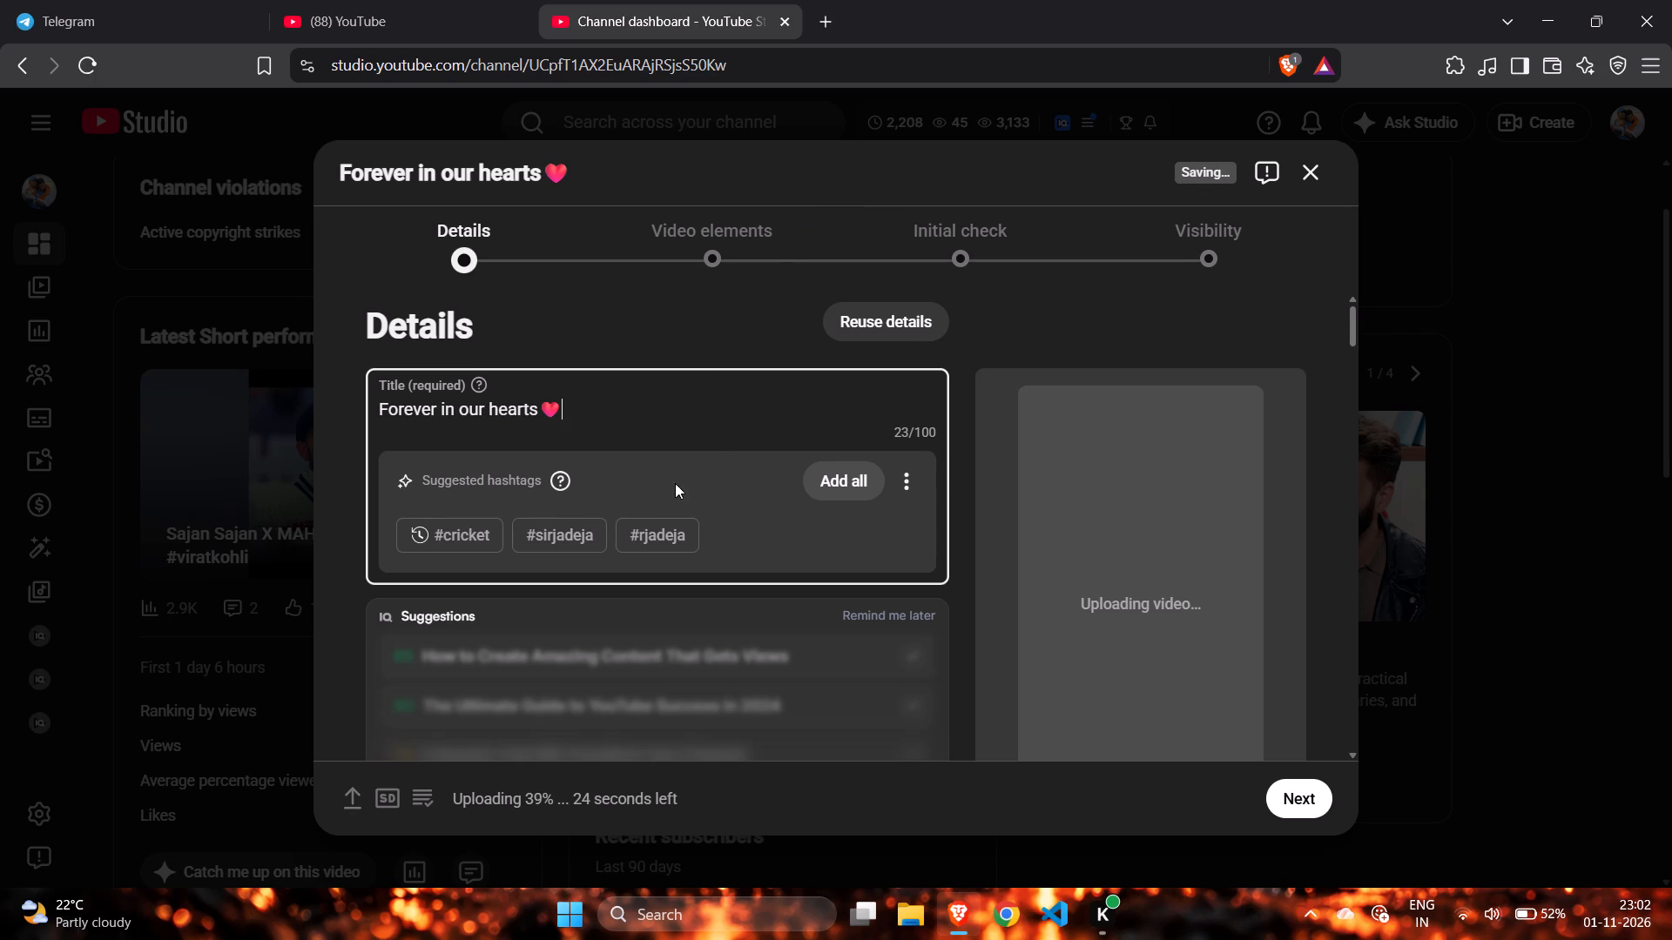
scroll(611, 596, "down", 2)
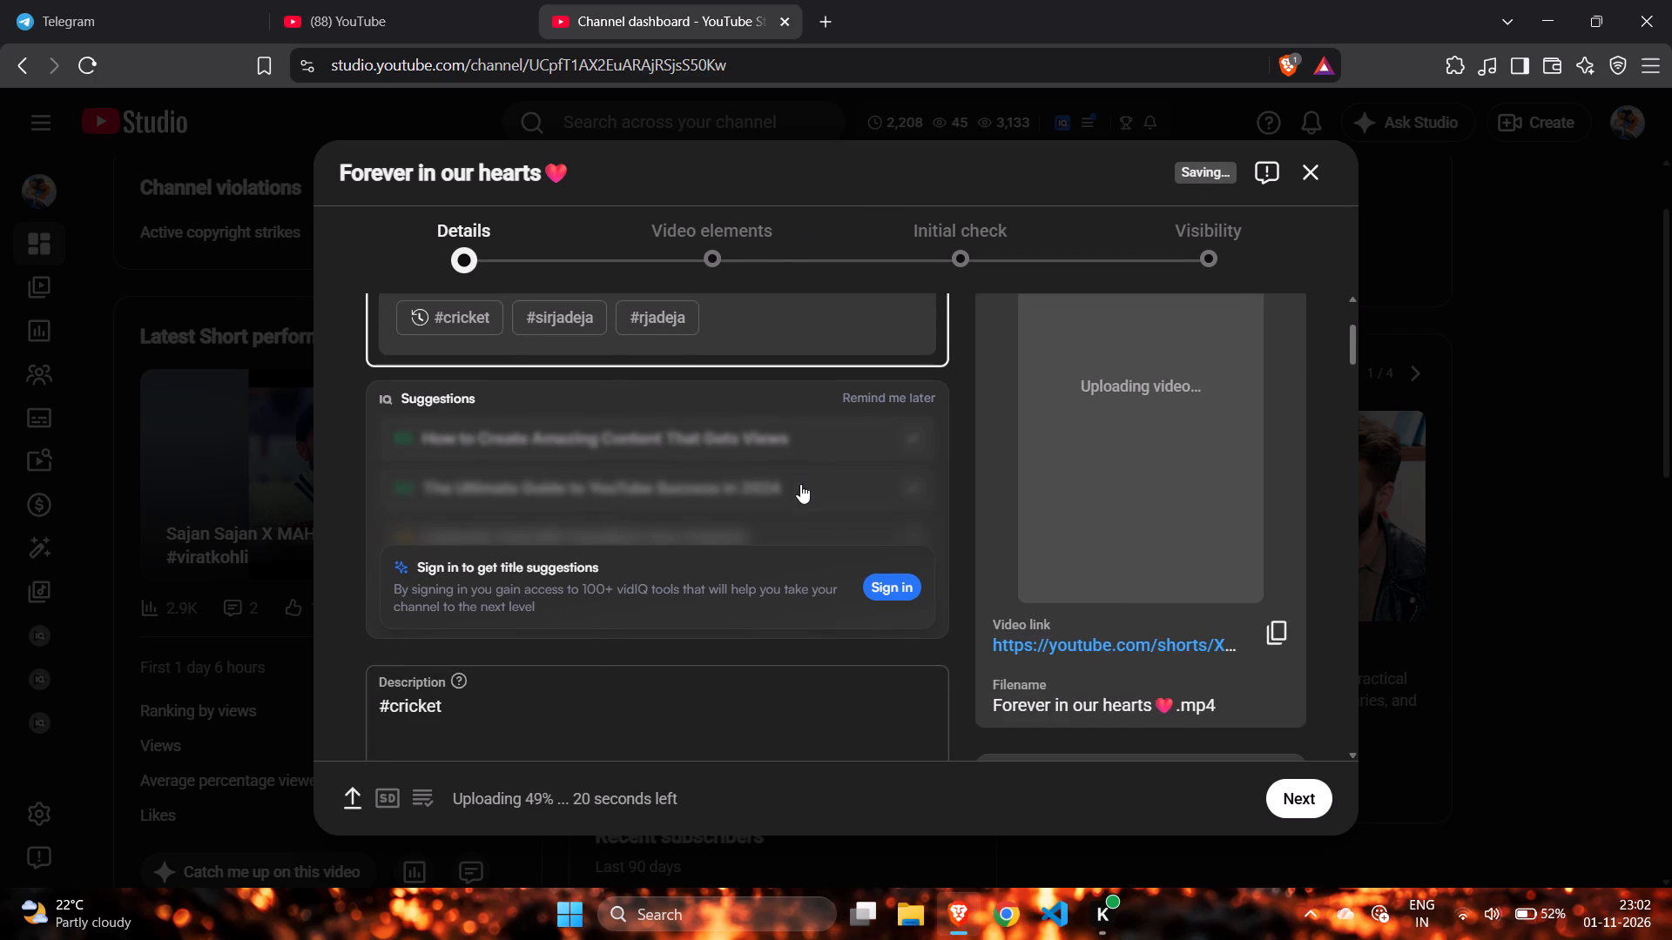
scroll(668, 535, "down", 2)
scroll(664, 542, "up", 1)
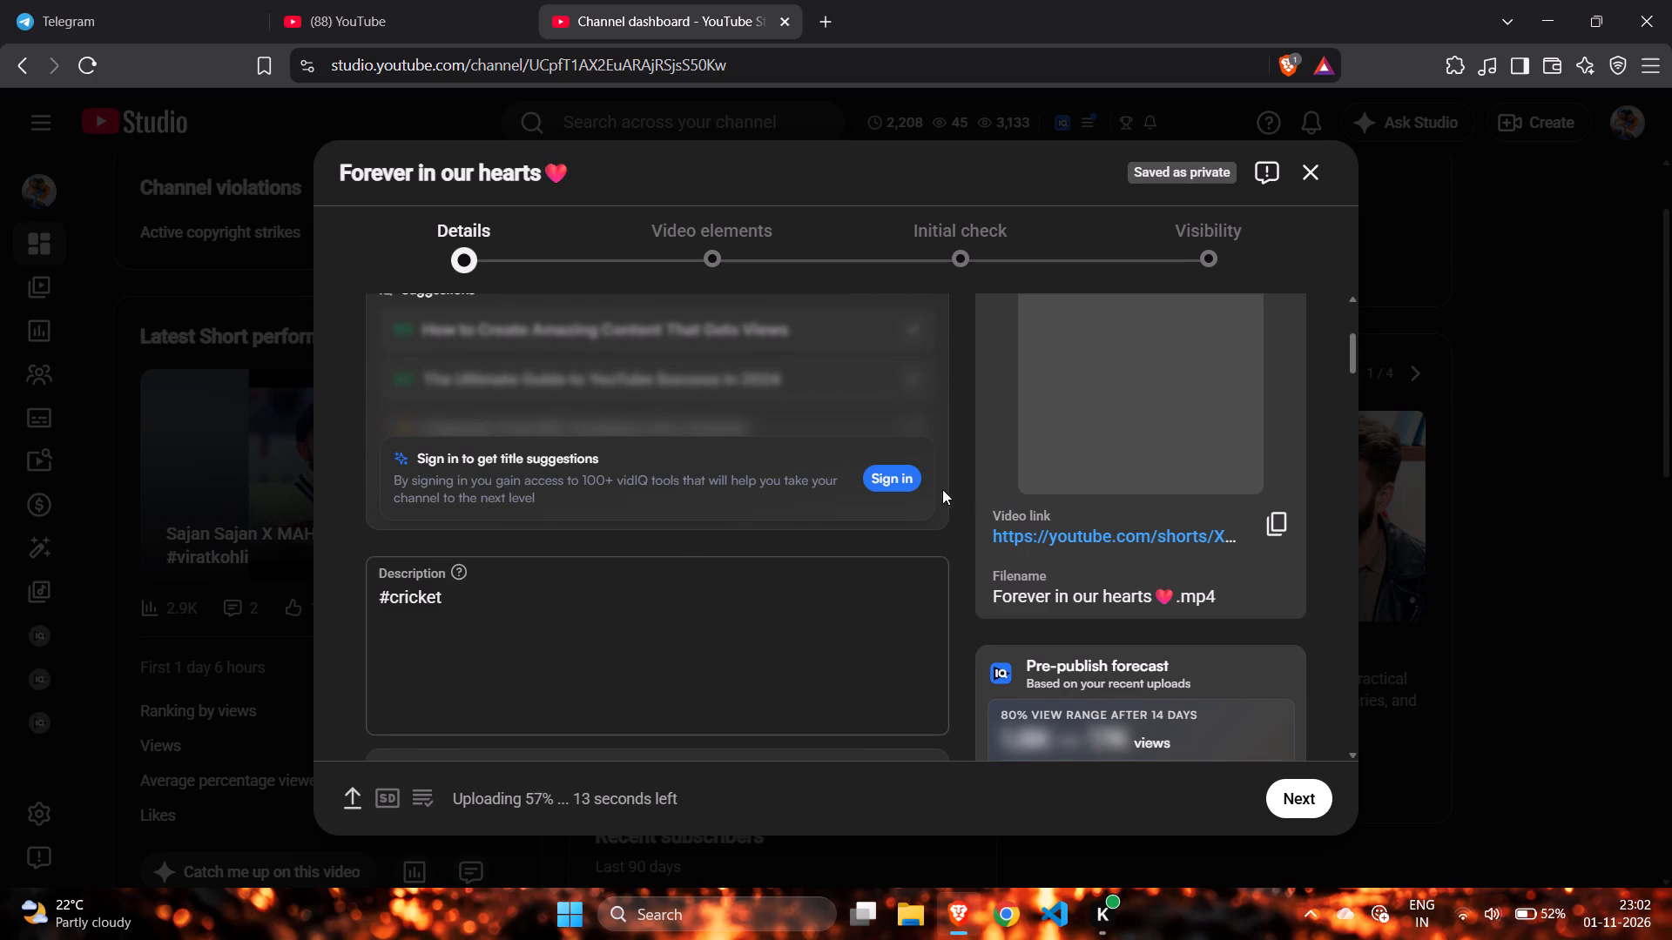
left_click(872, 475)
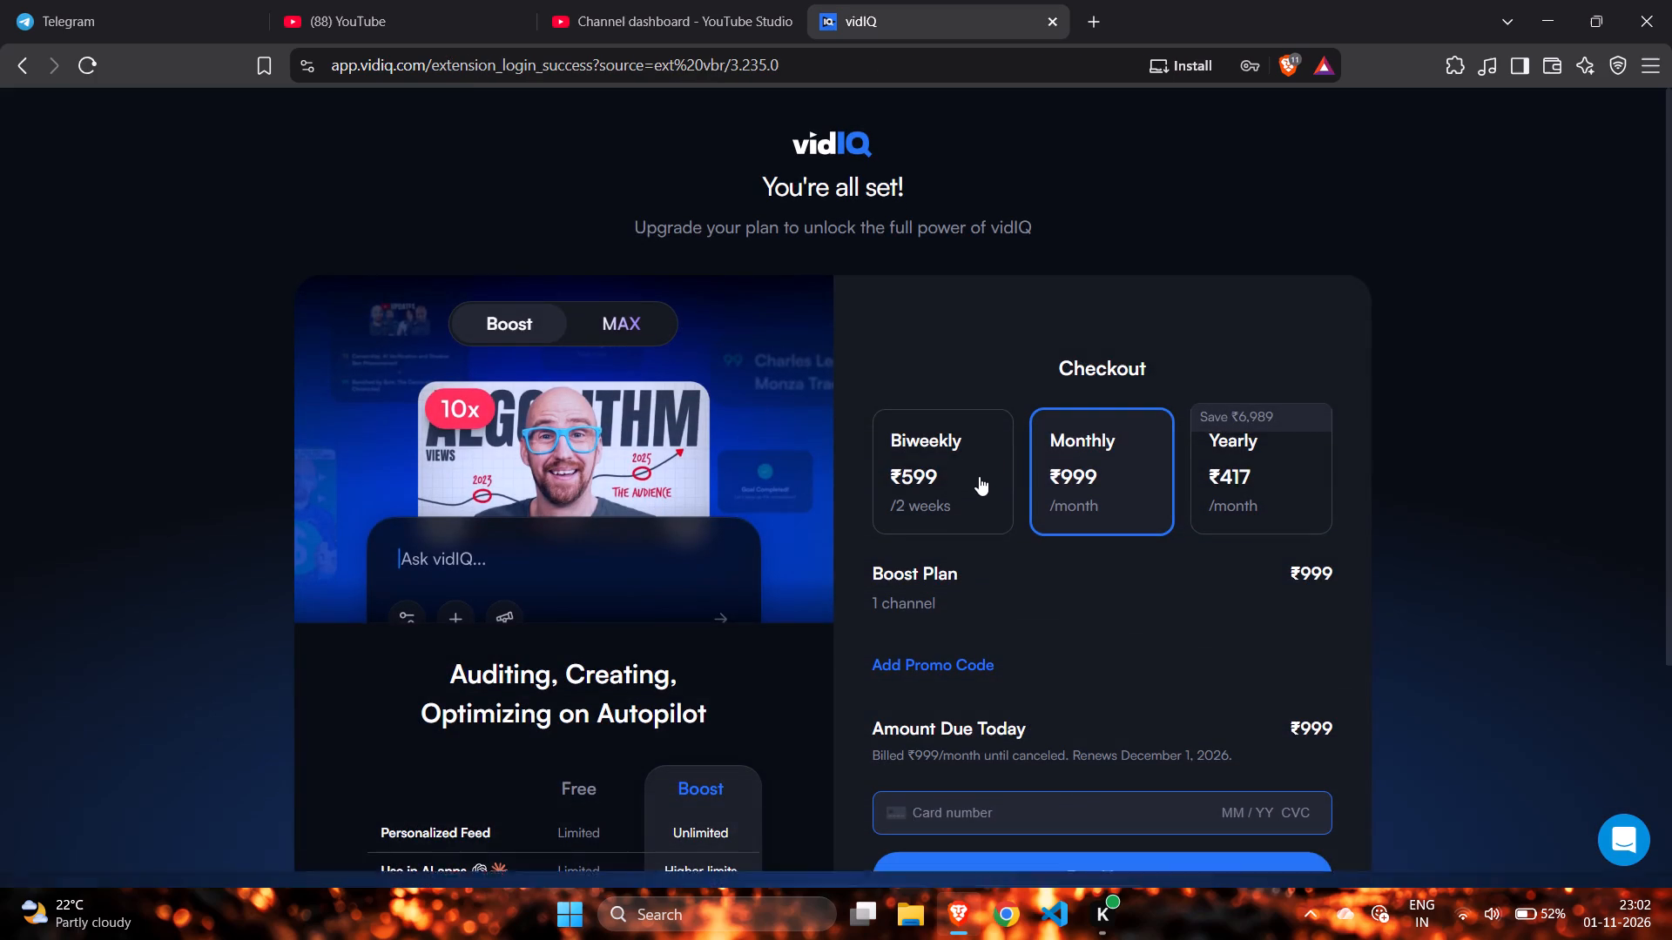
Examine the vidIQ upgrade offer, including its billing options and the Free versus Boost feature comparison.
scroll(978, 477, "down", 5)
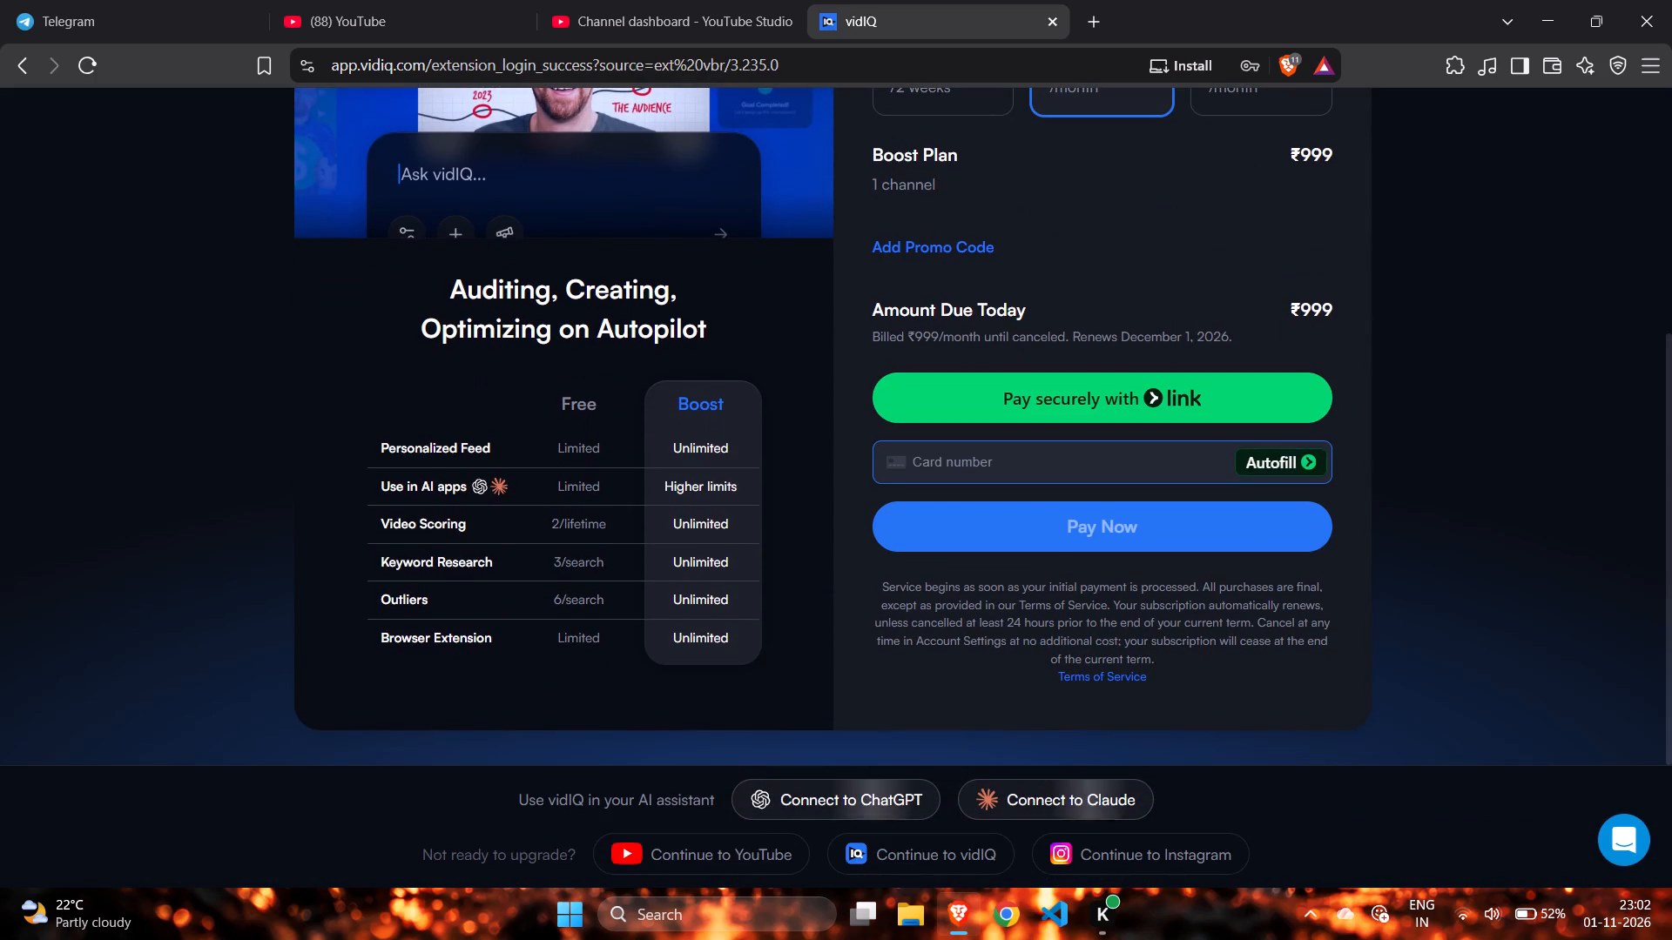
scroll(977, 480, "up", 6)
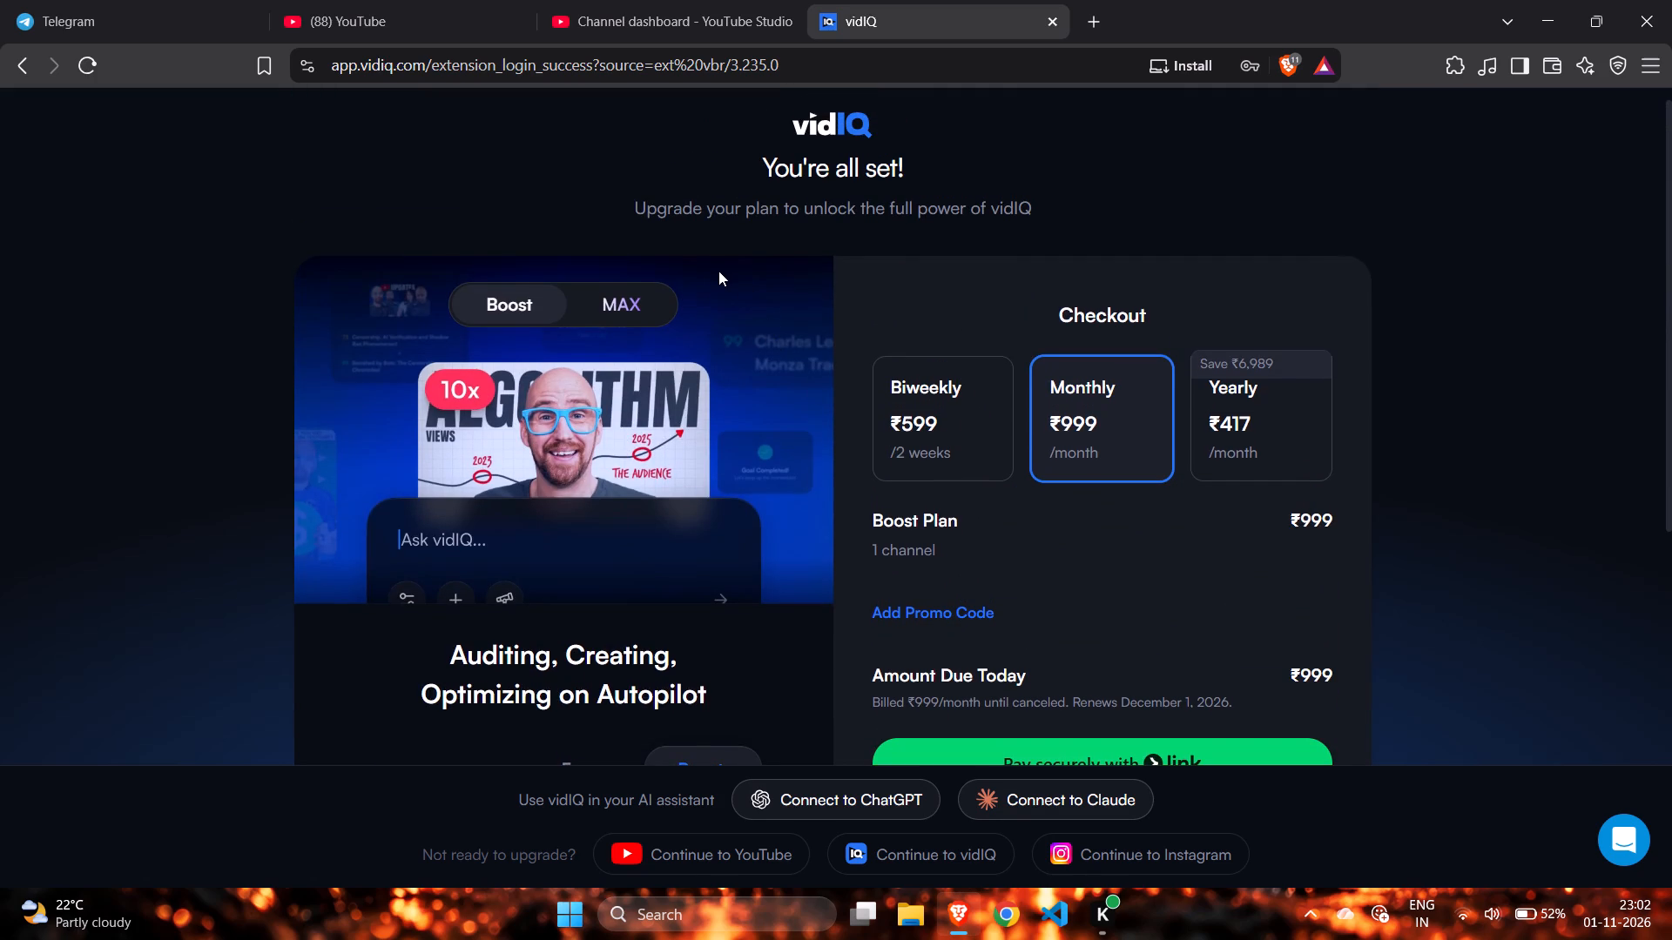
left_click(711, 268)
scroll(1048, 436, "down", 2)
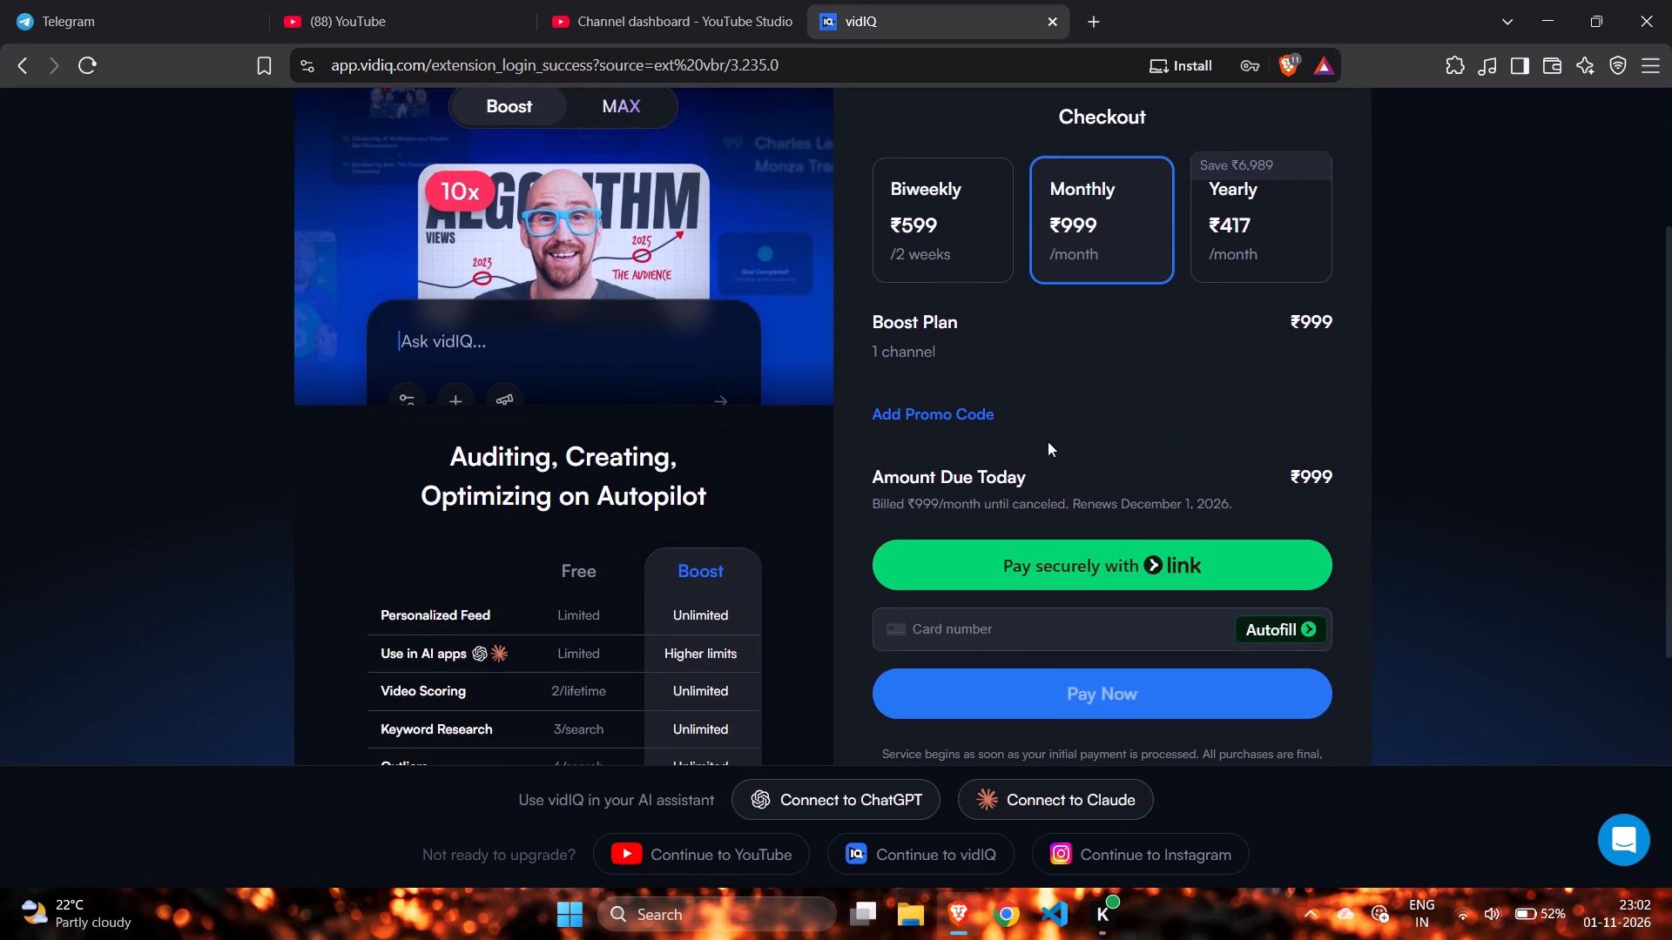
scroll(1048, 442, "down", 2)
scroll(954, 404, "up", 1)
scroll(865, 384, "down", 2)
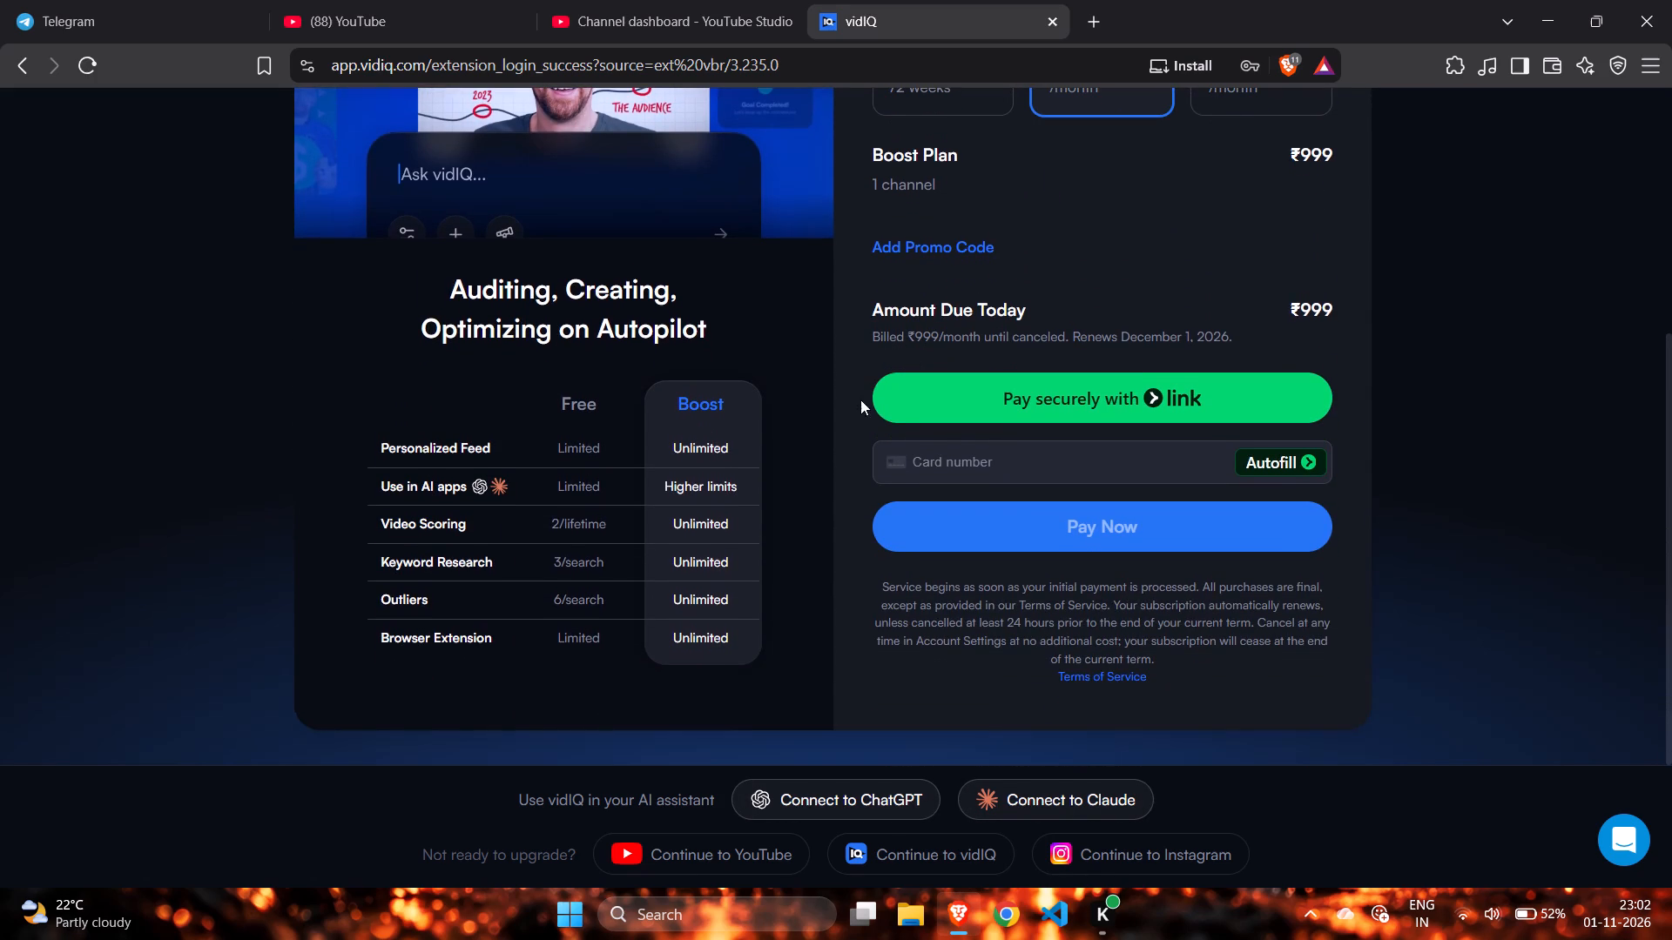
left_click(1037, 523)
left_click(598, 454)
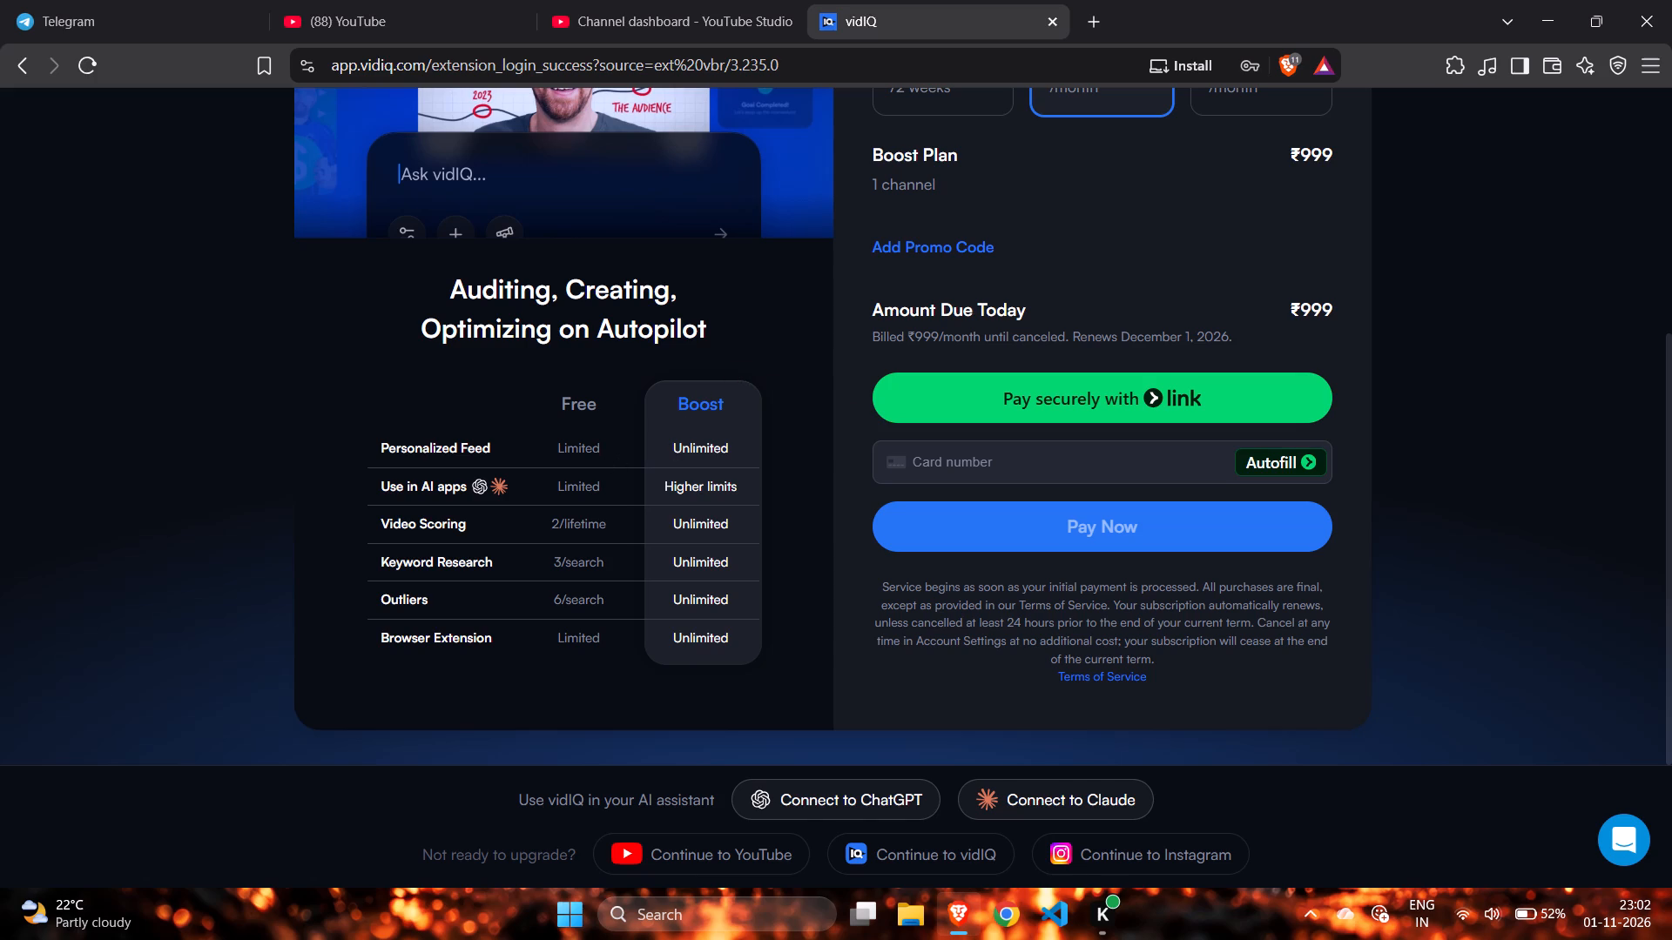
left_click(588, 414)
left_click_drag(587, 419, 586, 427)
left_click(586, 424)
left_click(570, 459)
left_click(590, 400)
scroll(589, 401, "up", 7)
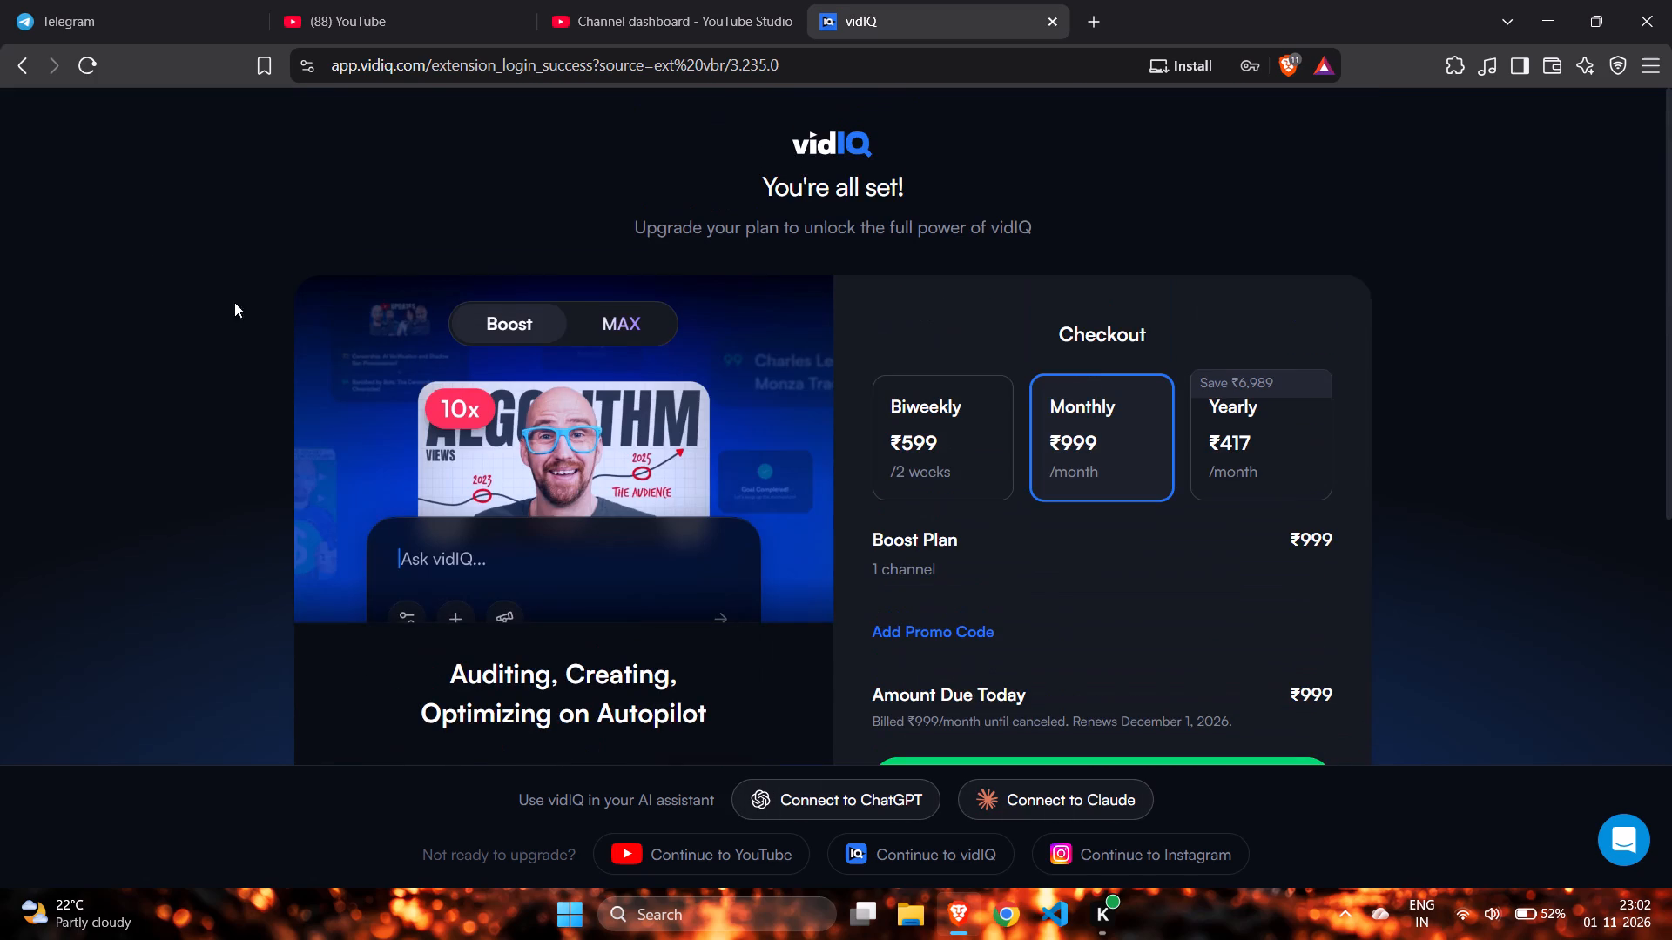
scroll(234, 302, "up", 2)
Go back from the vidIQ offer to the home feed, dismiss the MCP promotion and achievement pop-ups, and look over the channel feed.
left_click(33, 77)
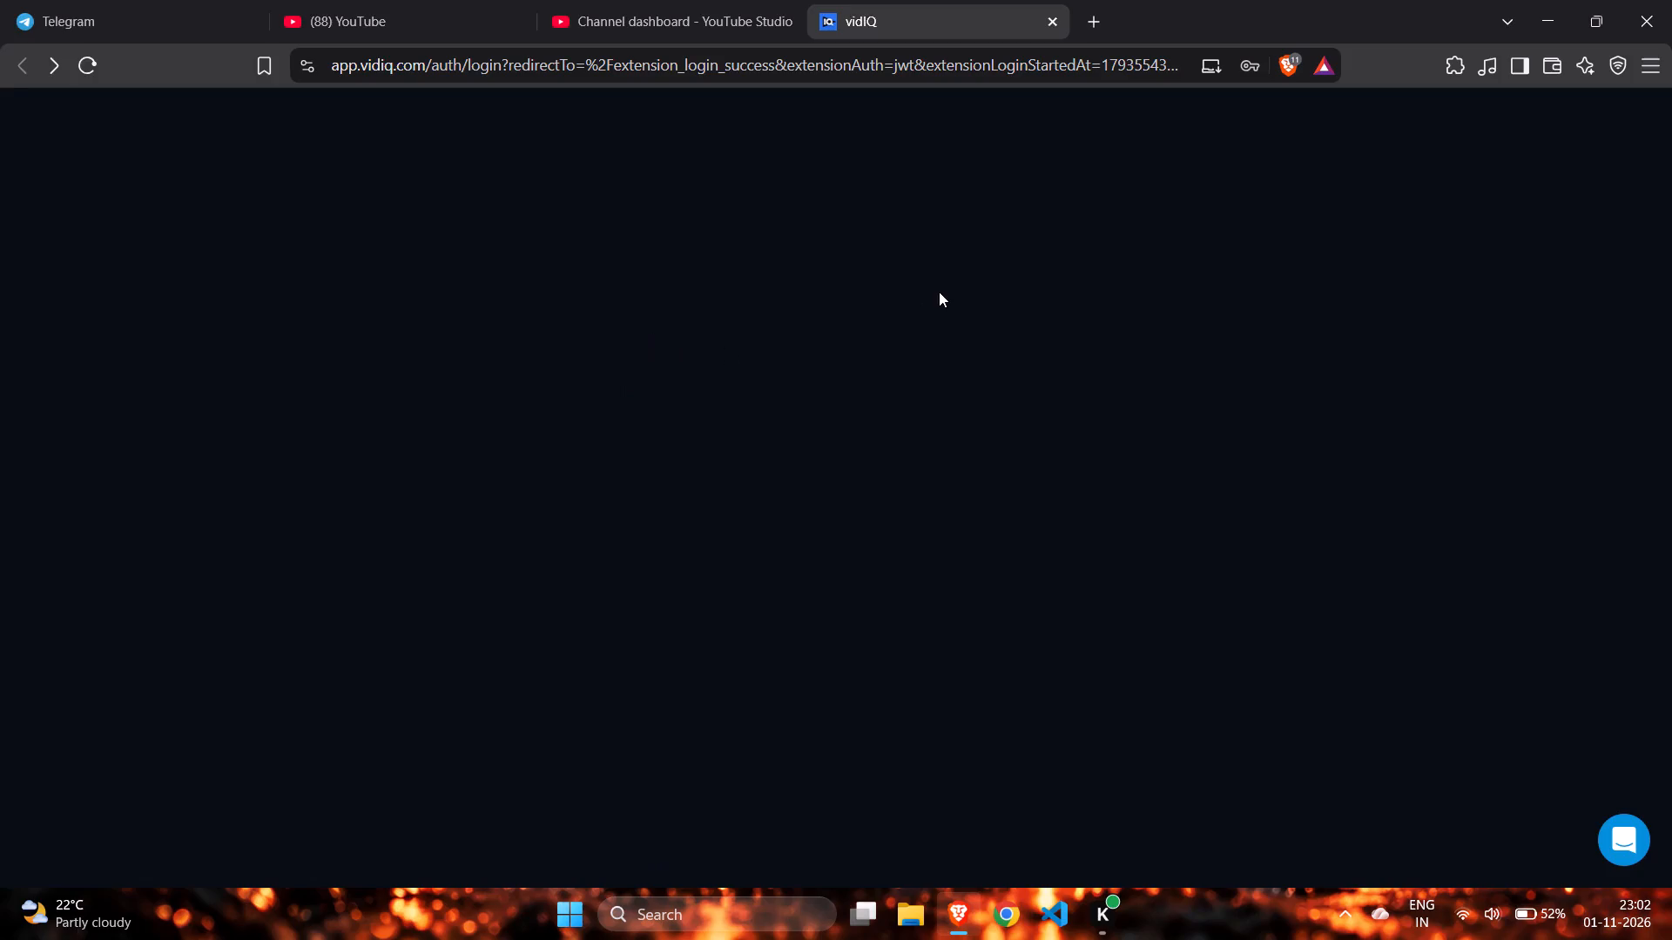
left_click(1042, 332)
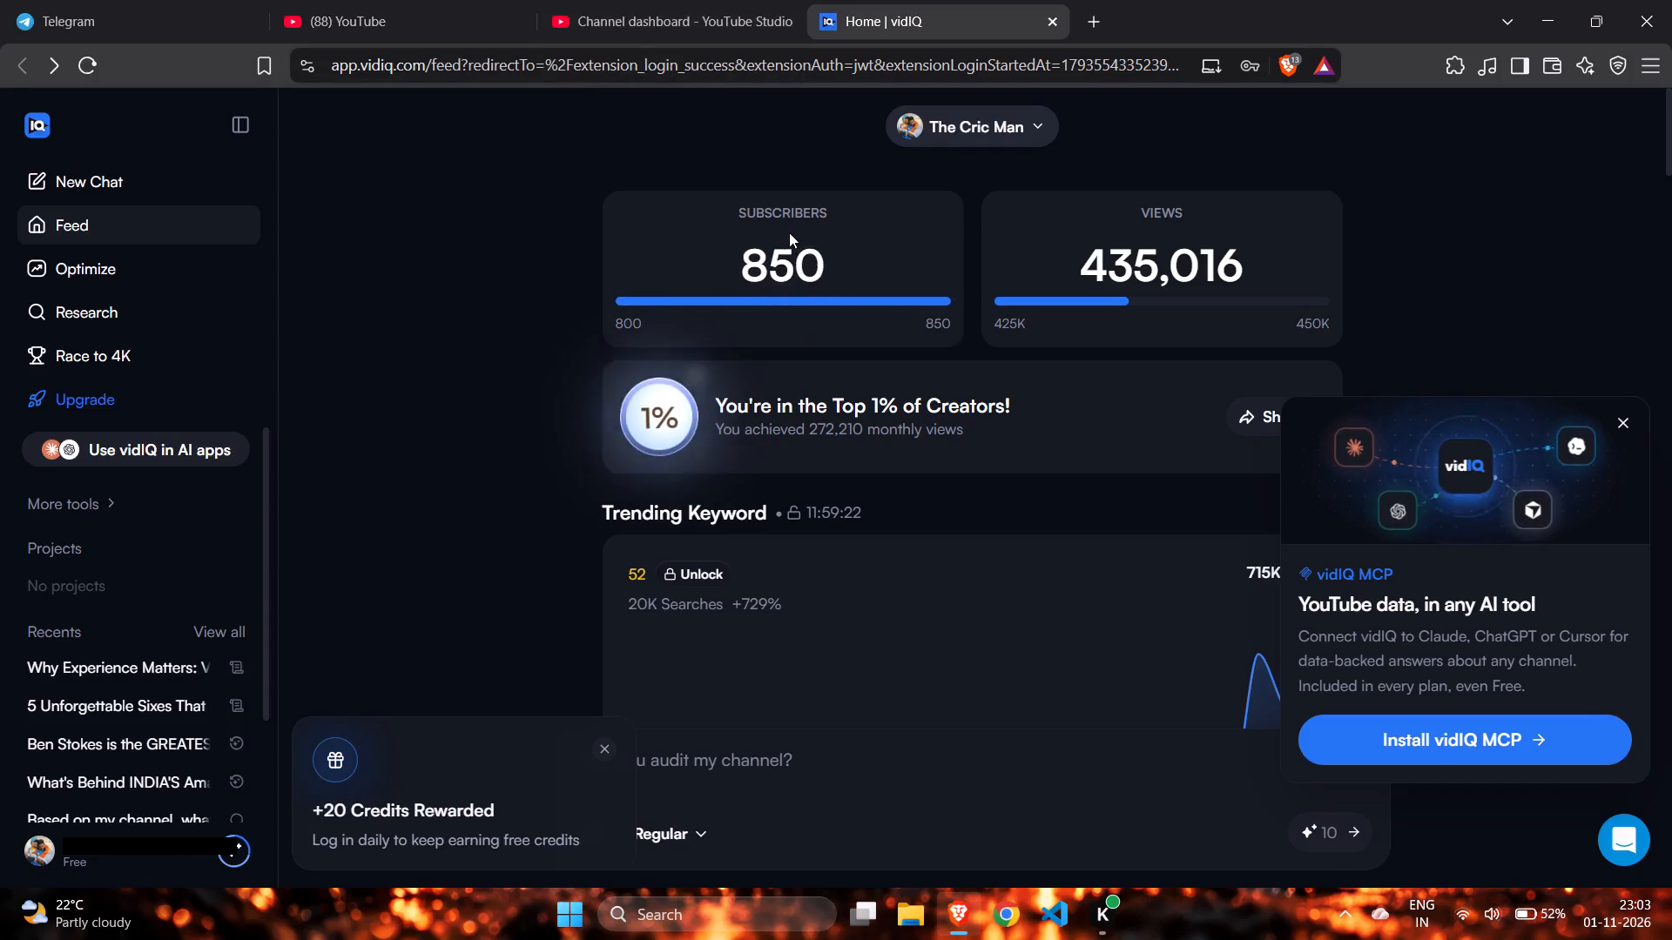
left_click(1624, 420)
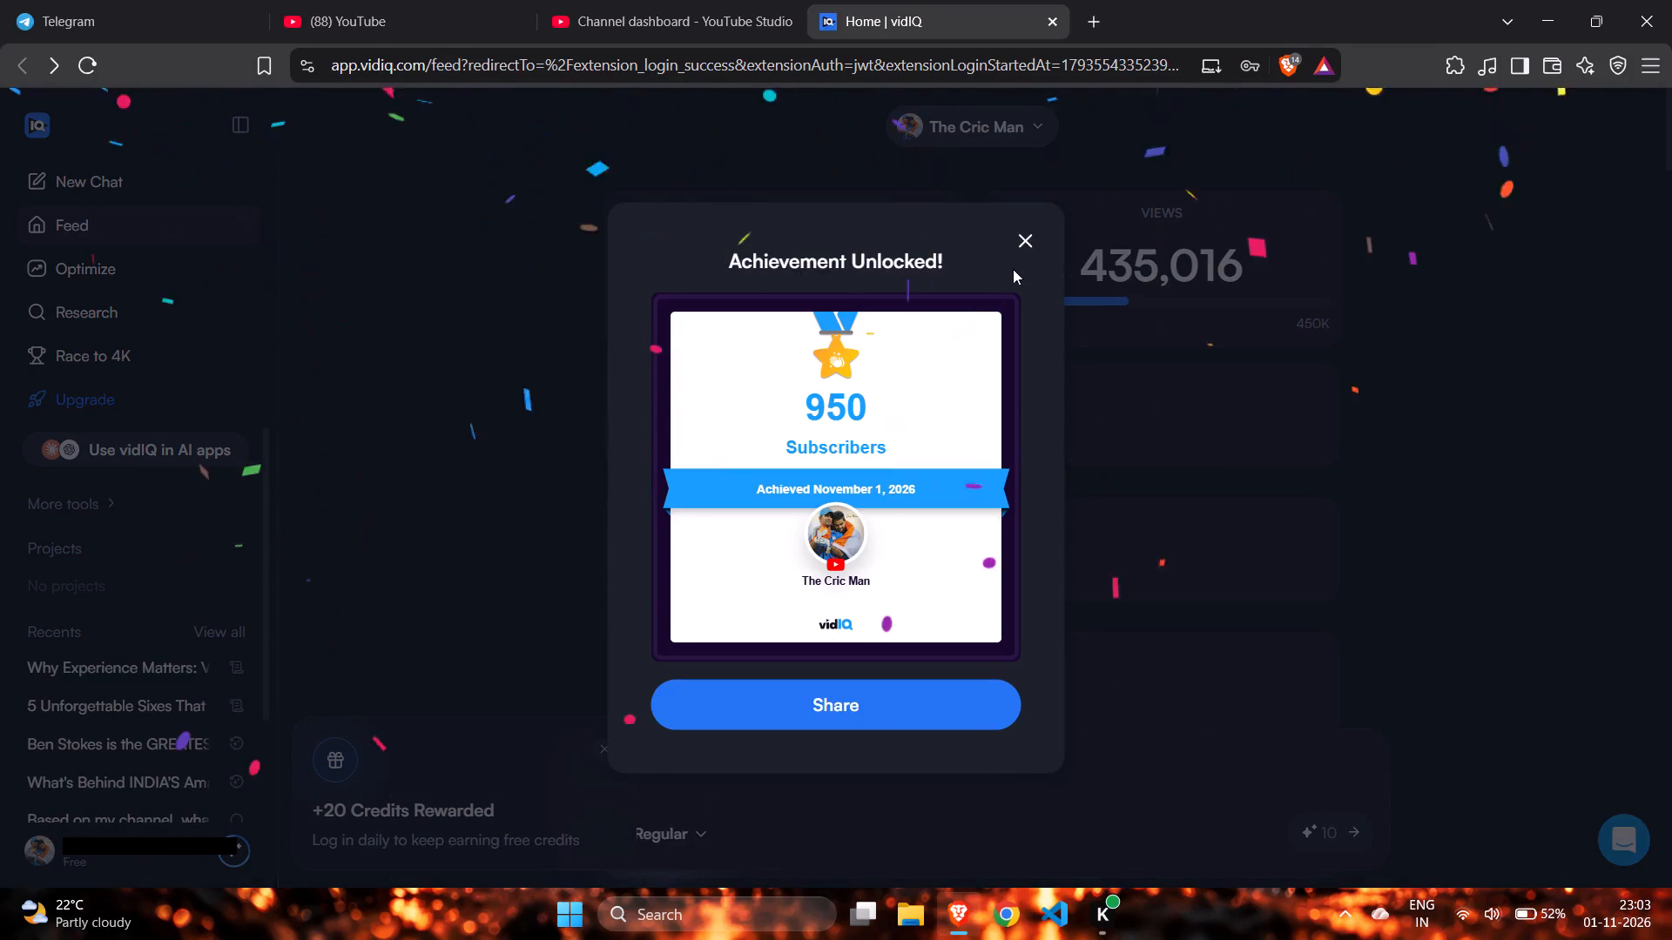
left_click(1026, 243)
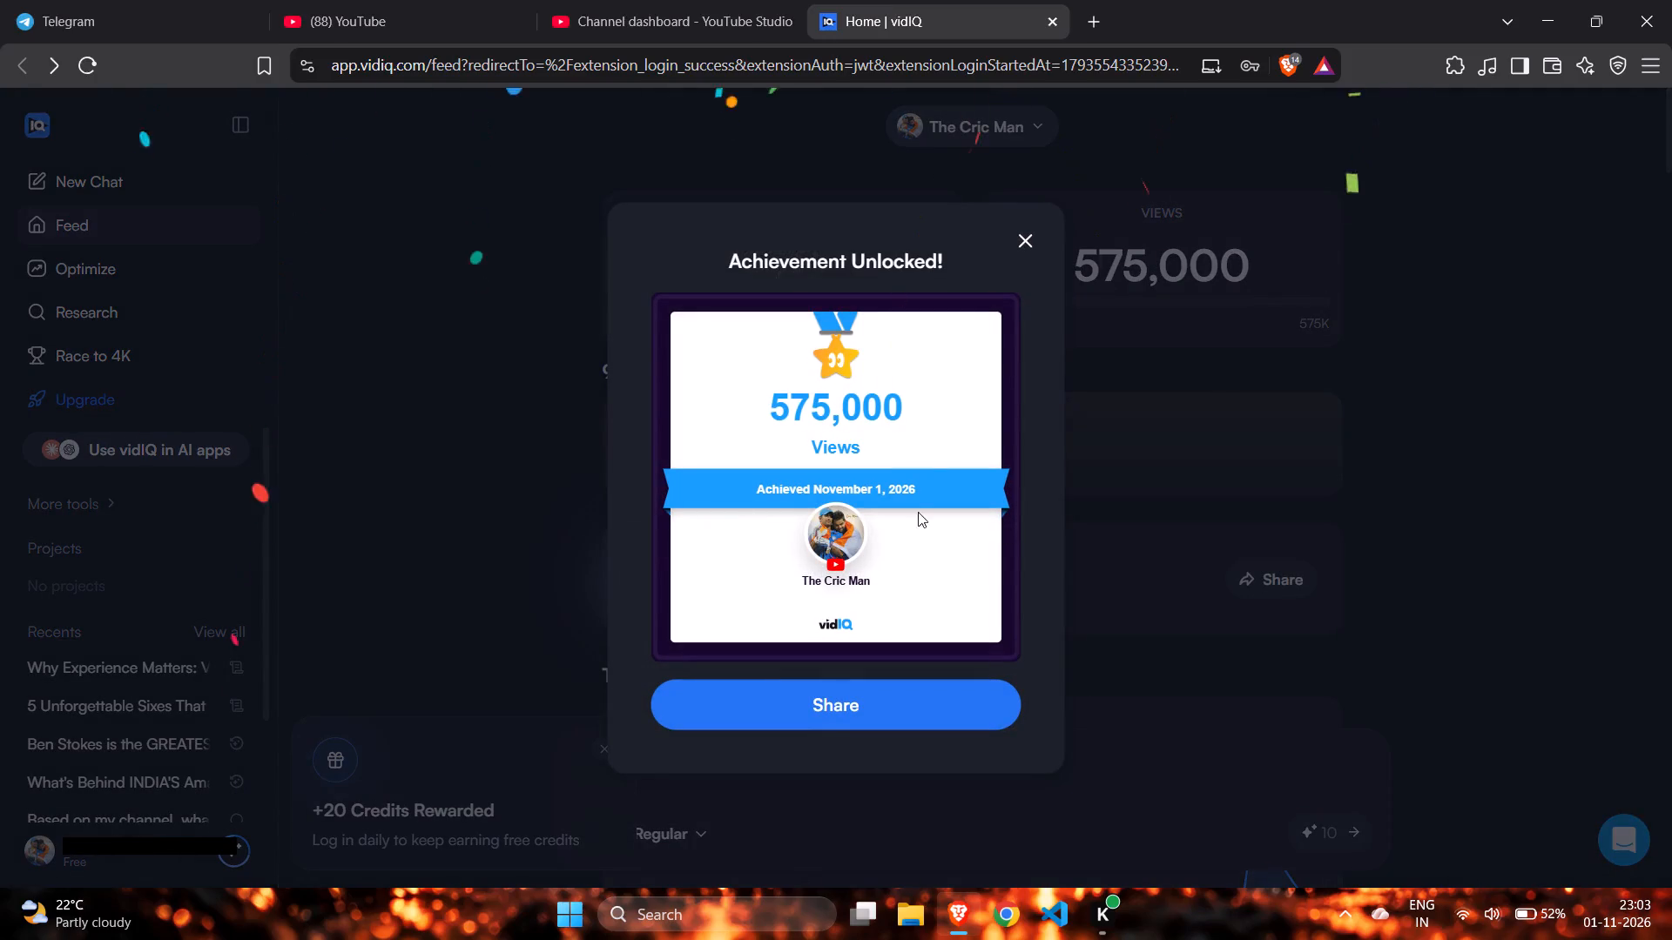
left_click(1013, 233)
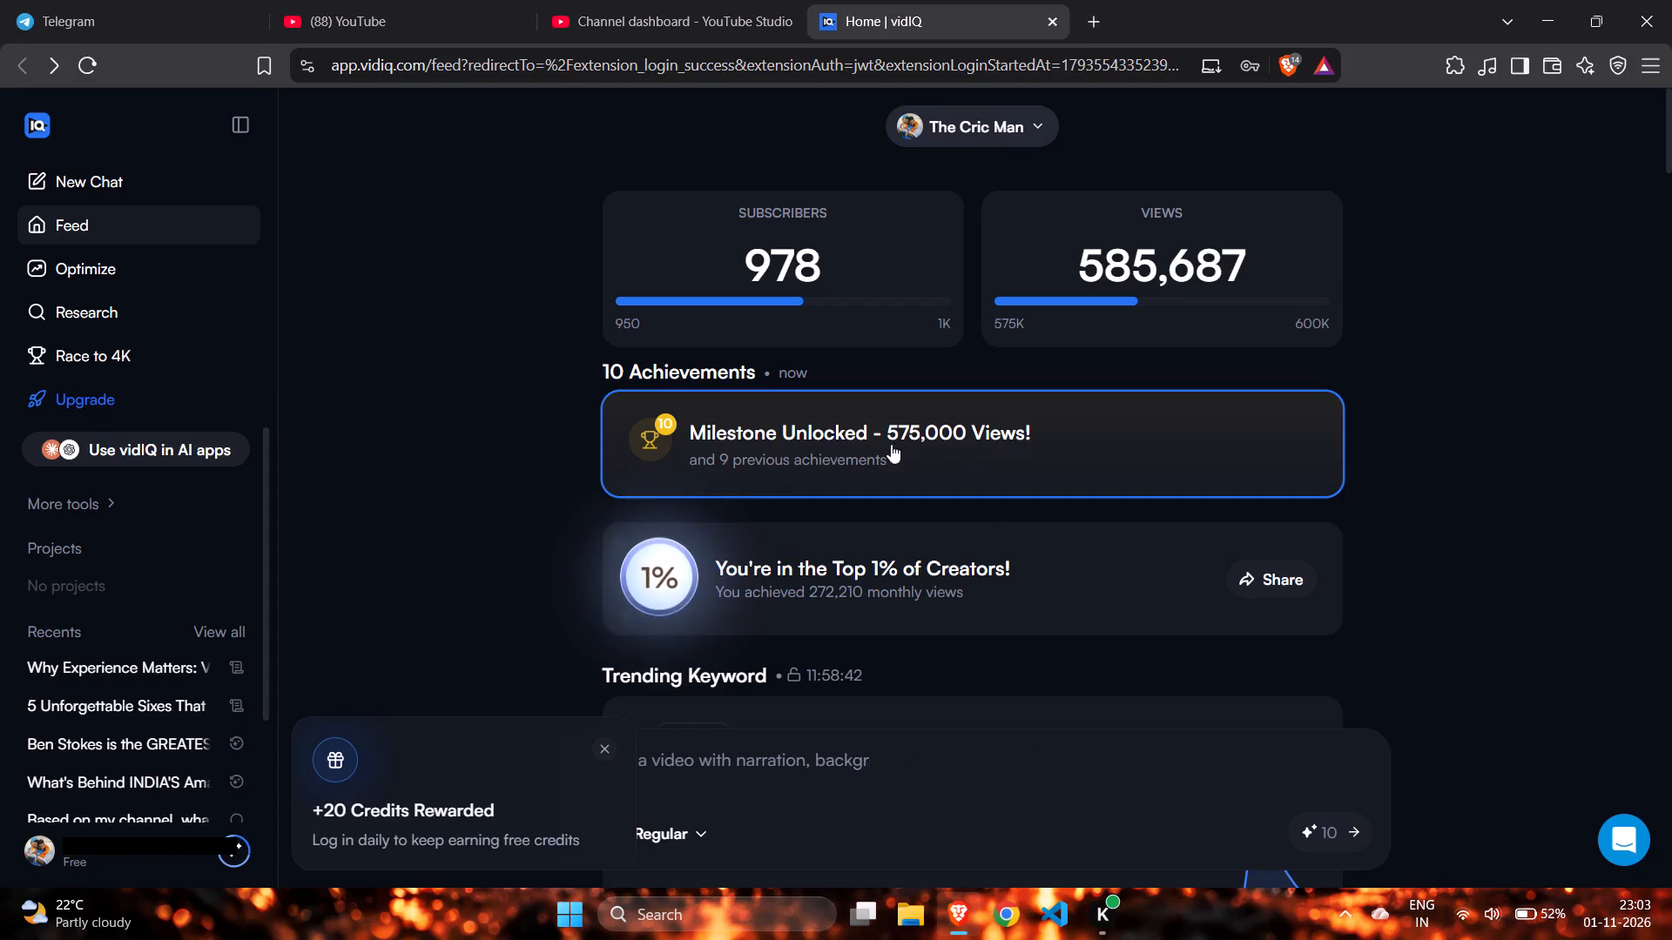
scroll(841, 448, "down", 2)
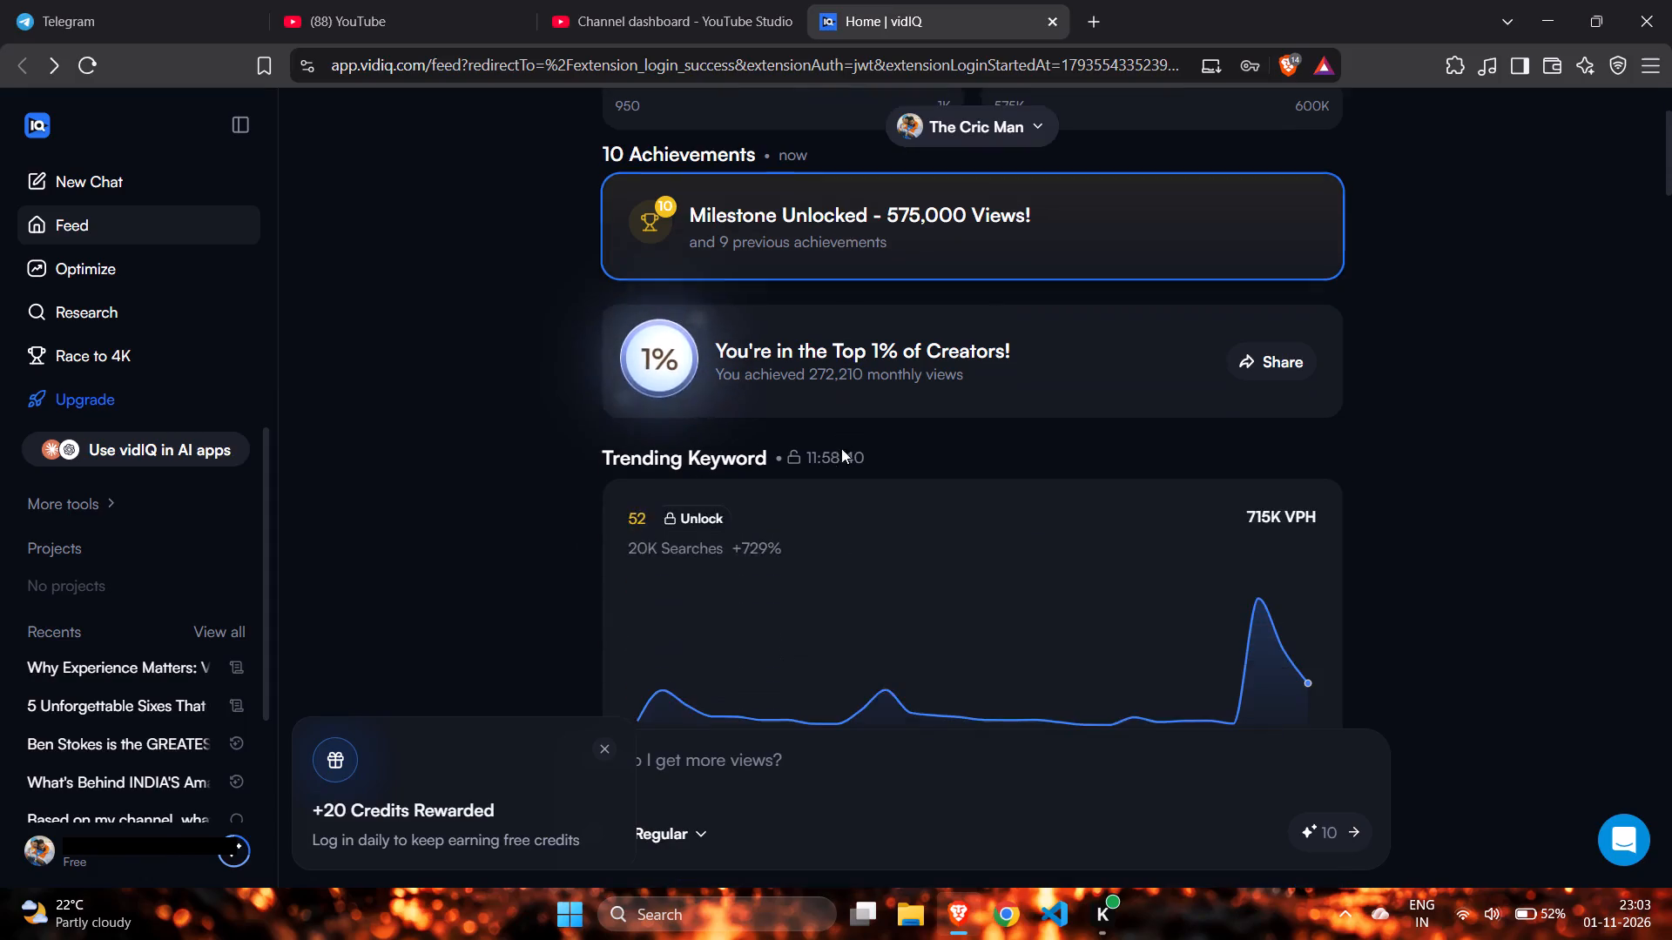
scroll(841, 448, "down", 2)
scroll(842, 448, "up", 5)
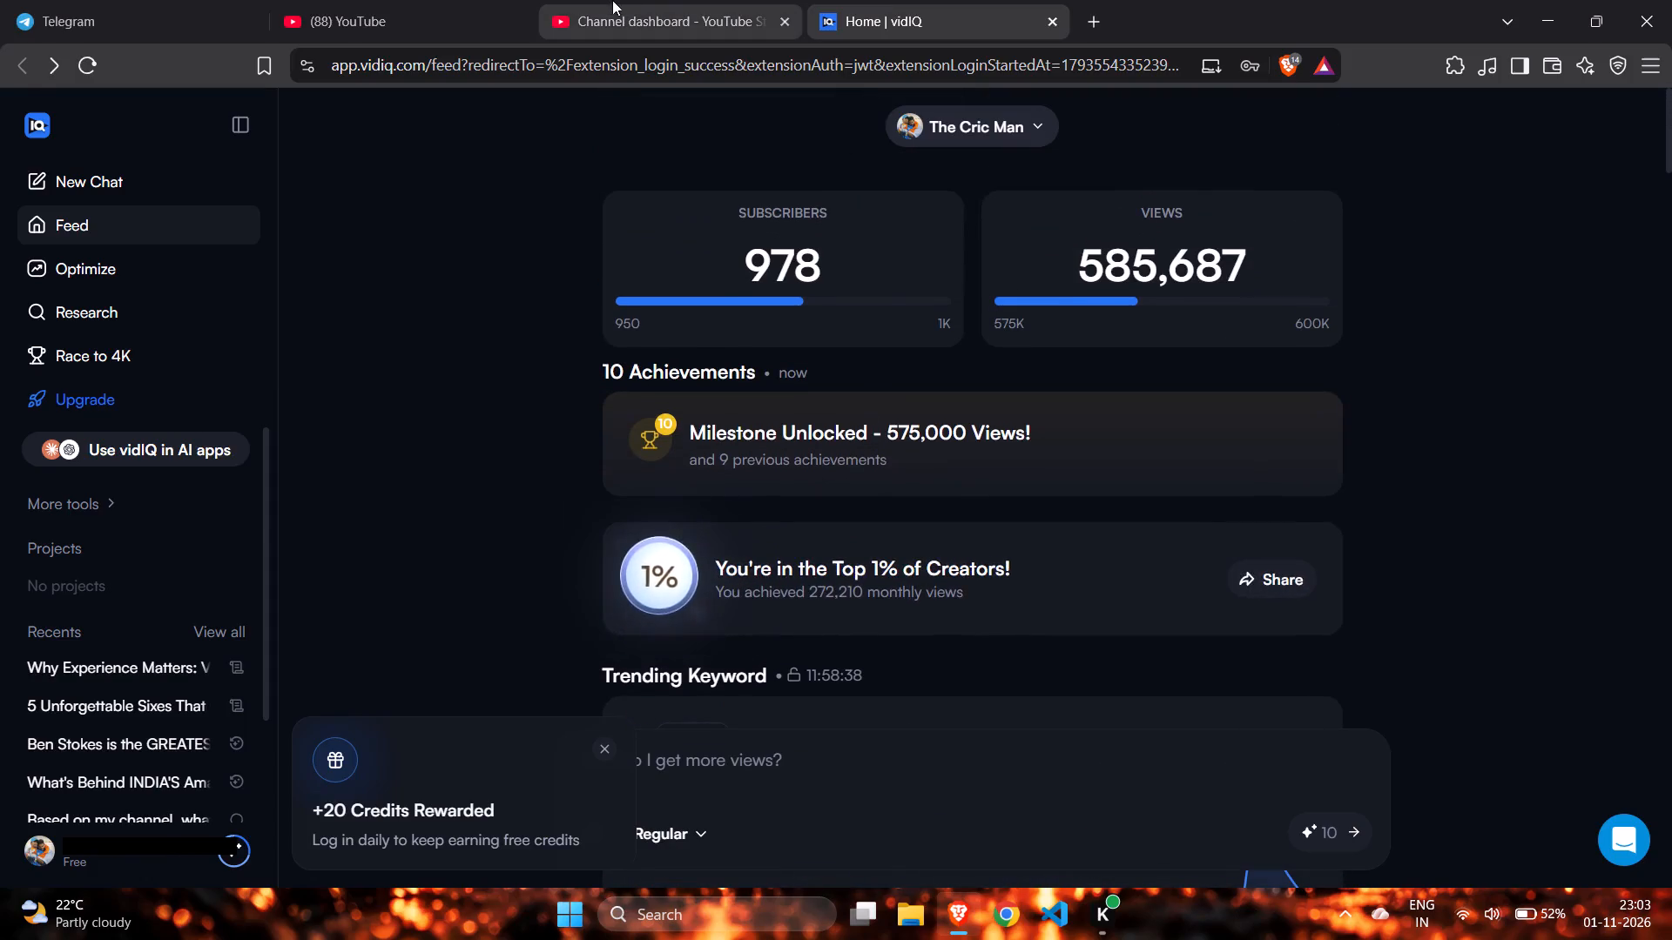
Return to the "Forever in our hearts" upload details in YouTube Studio.
left_click(610, 0)
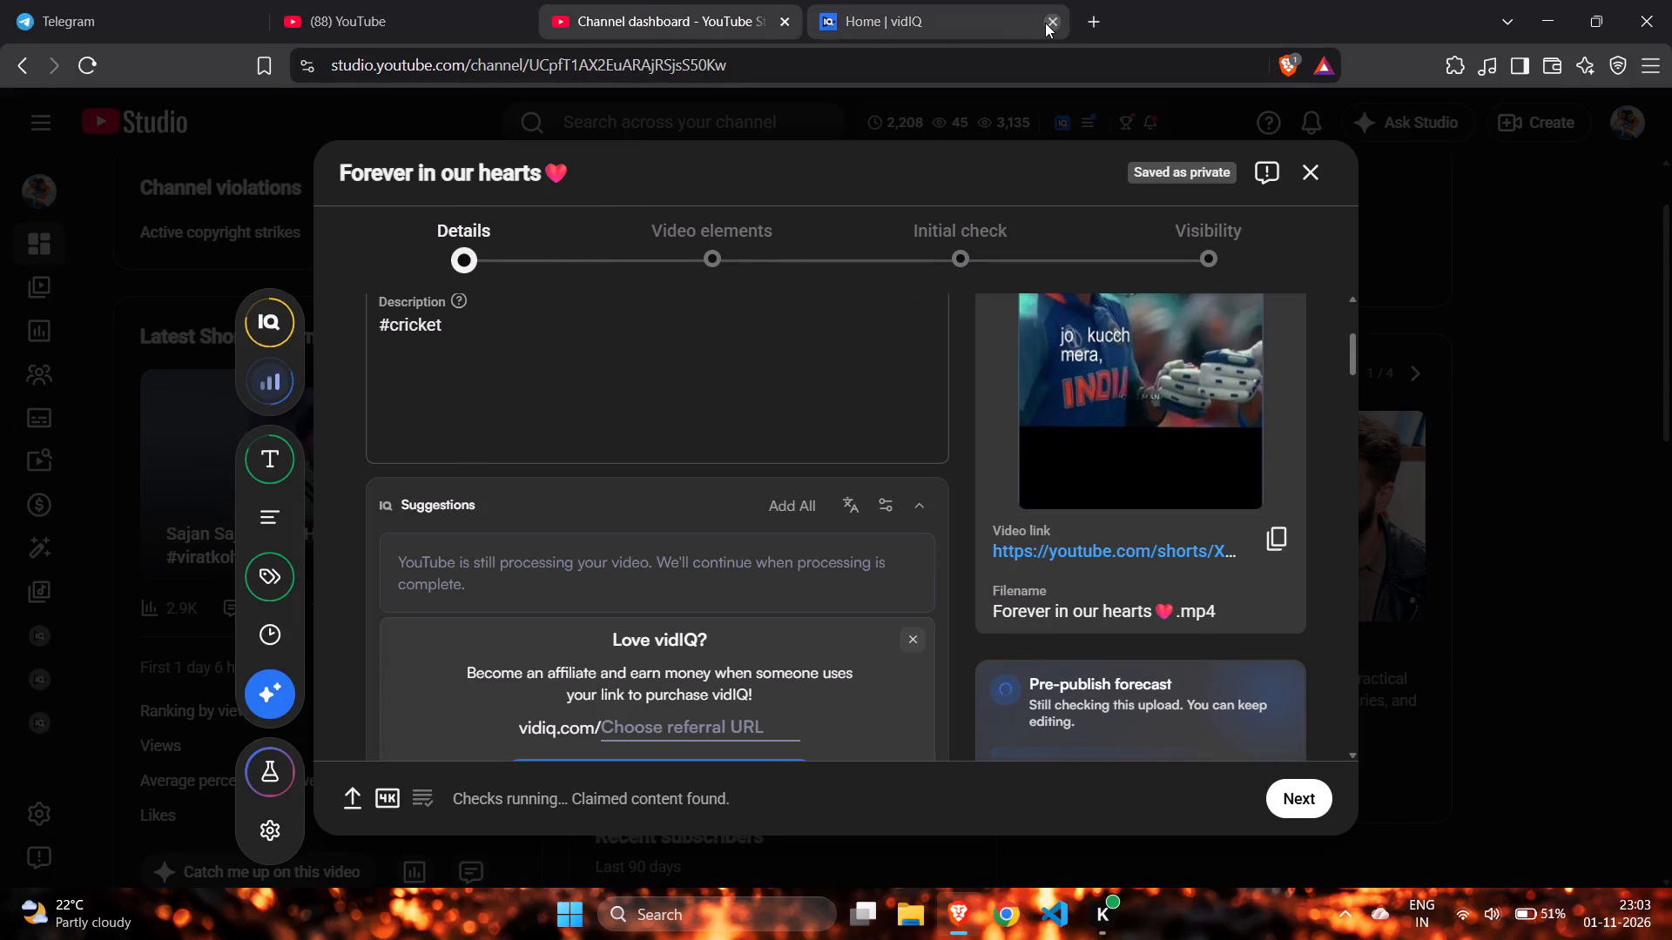
Close the vidIQ home page.
left_click(1045, 23)
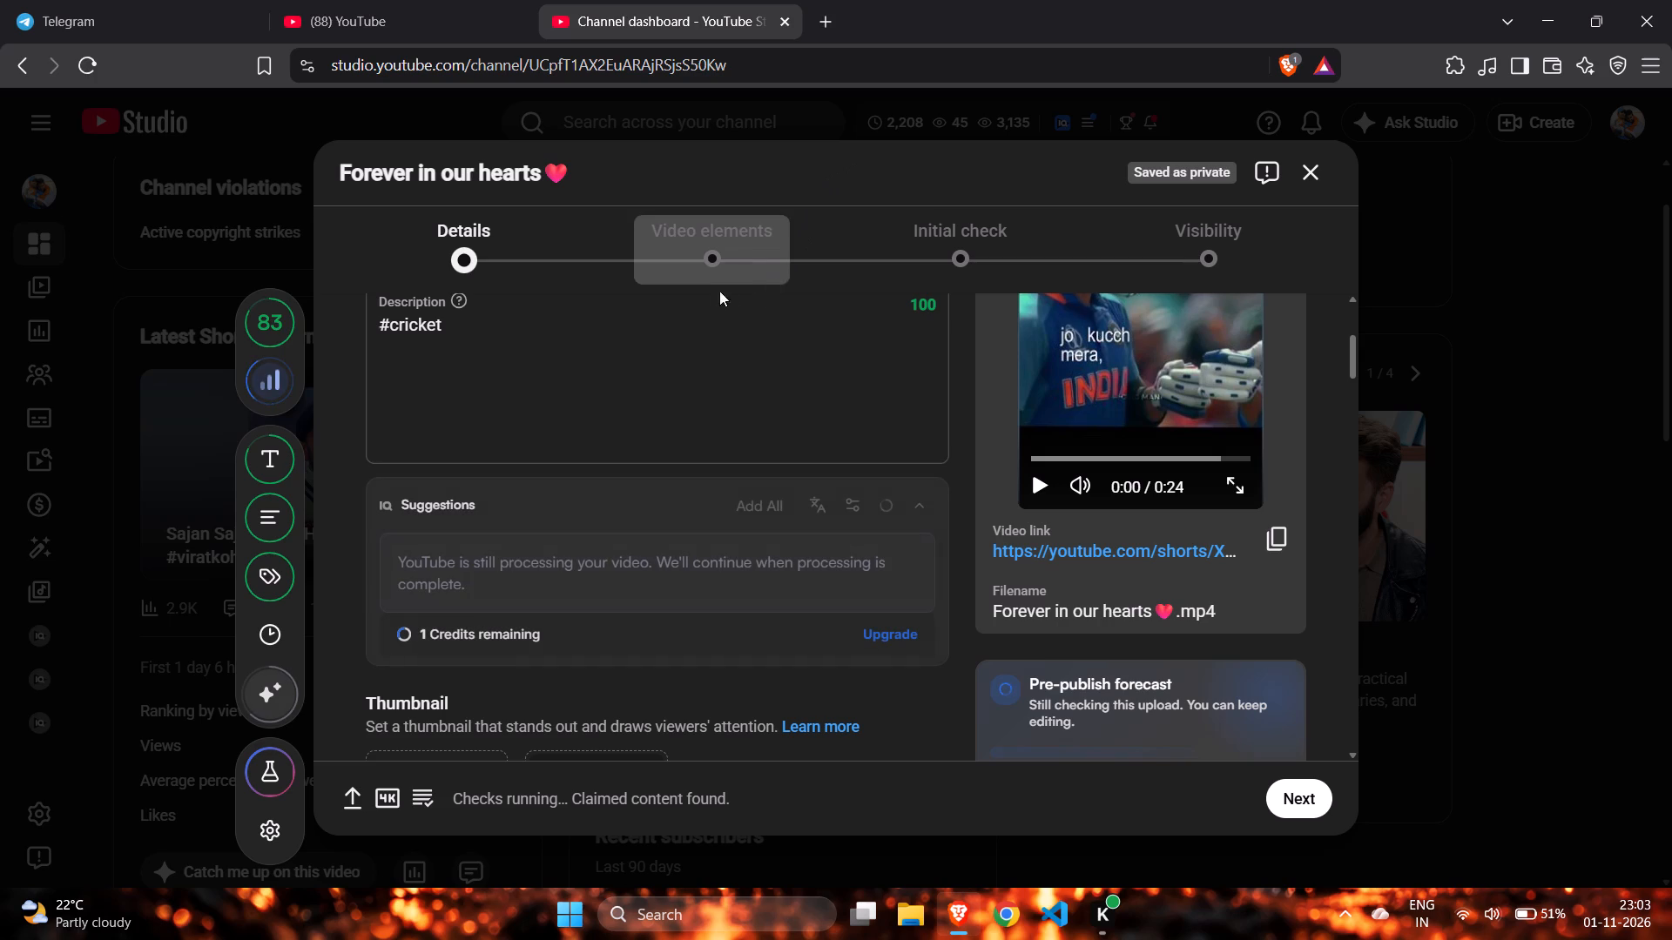
Append the hashtag #msdhoni to the end of the Short's title.
scroll(611, 334, "up", 7)
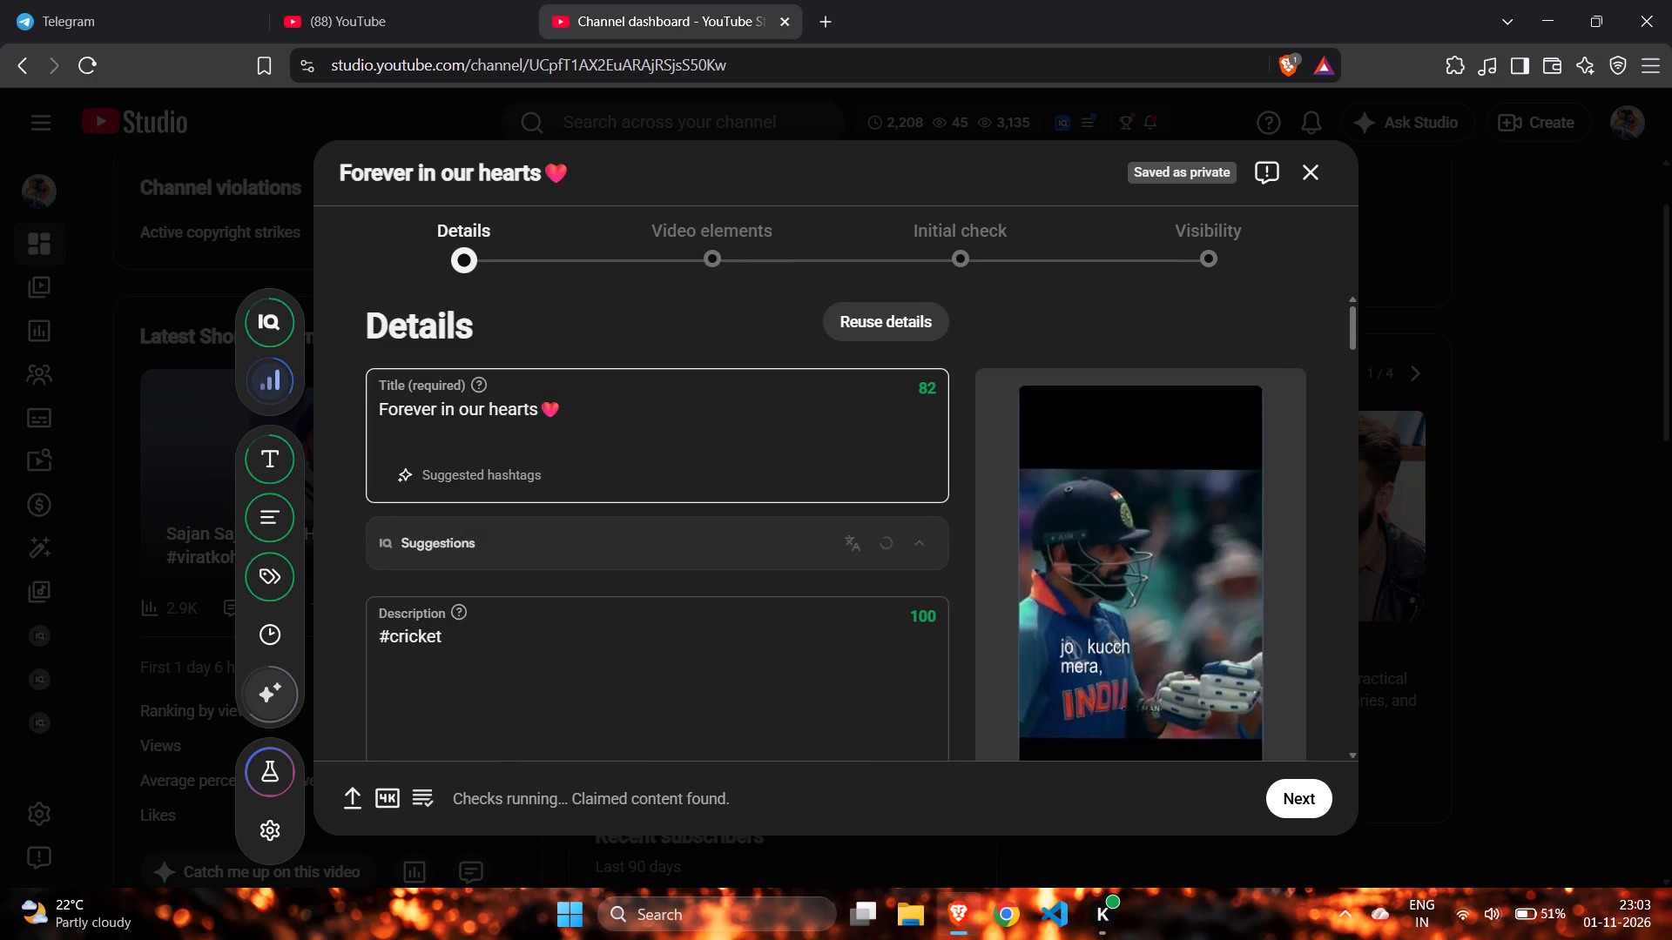
left_click(608, 408)
left_click(547, 409)
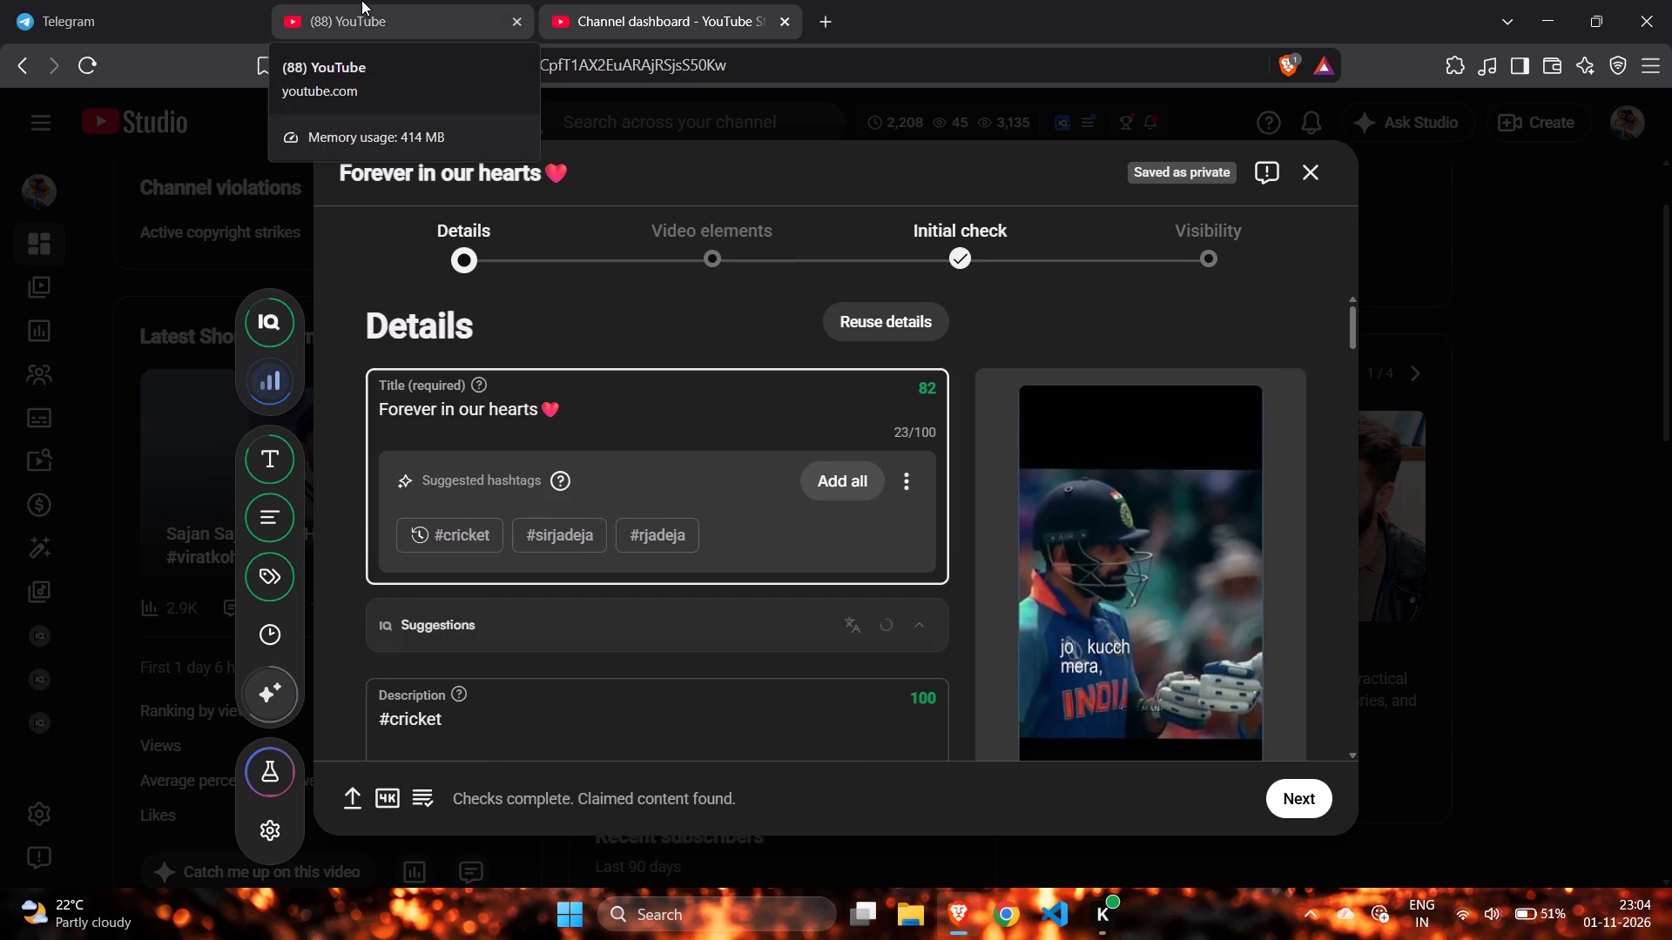
key("Right")
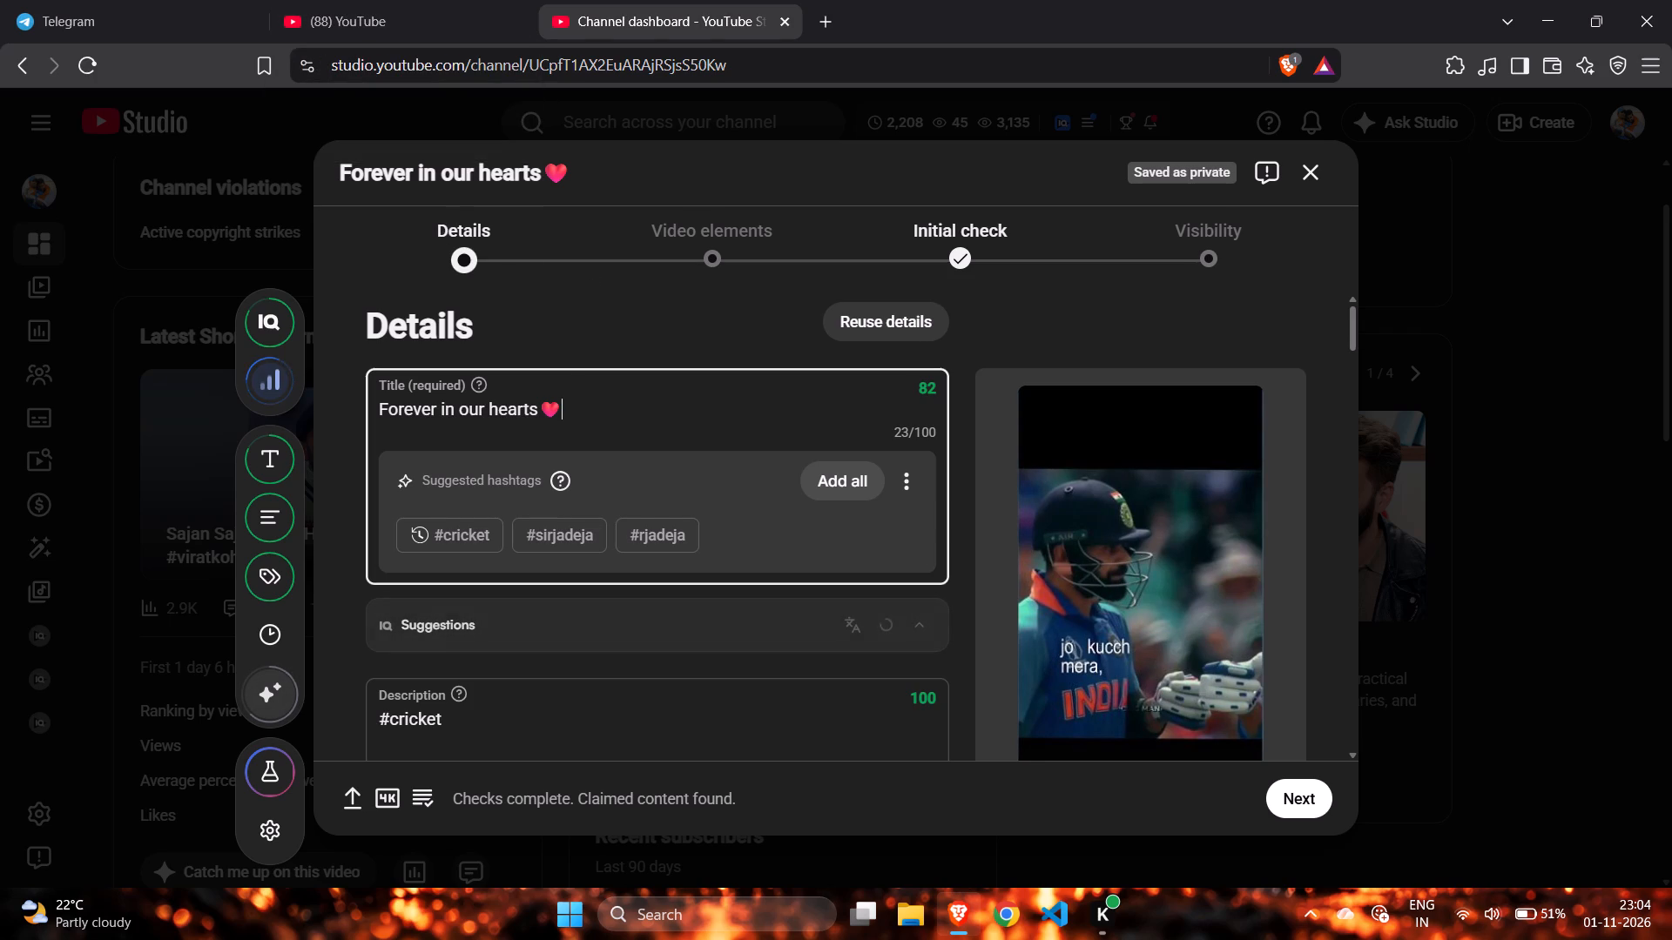
key("space")
type("#msd")
type("honi")
key("Return")
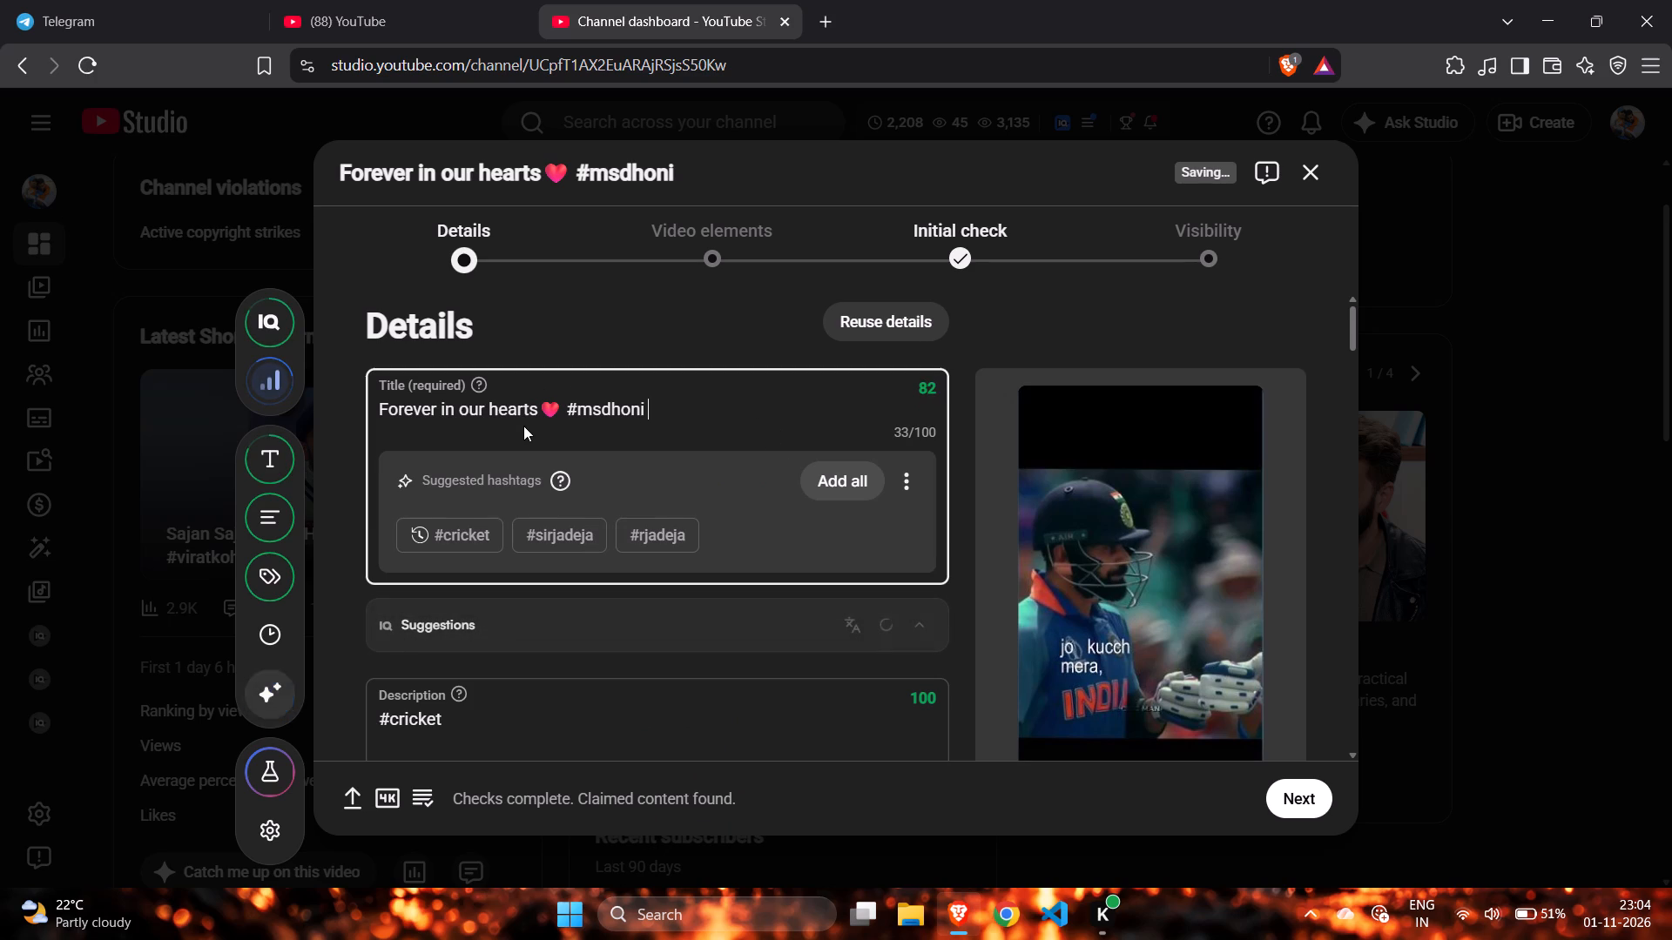
Examine the vidIQ title suggestions offered beneath the Short's title.
scroll(583, 474, "right", 1)
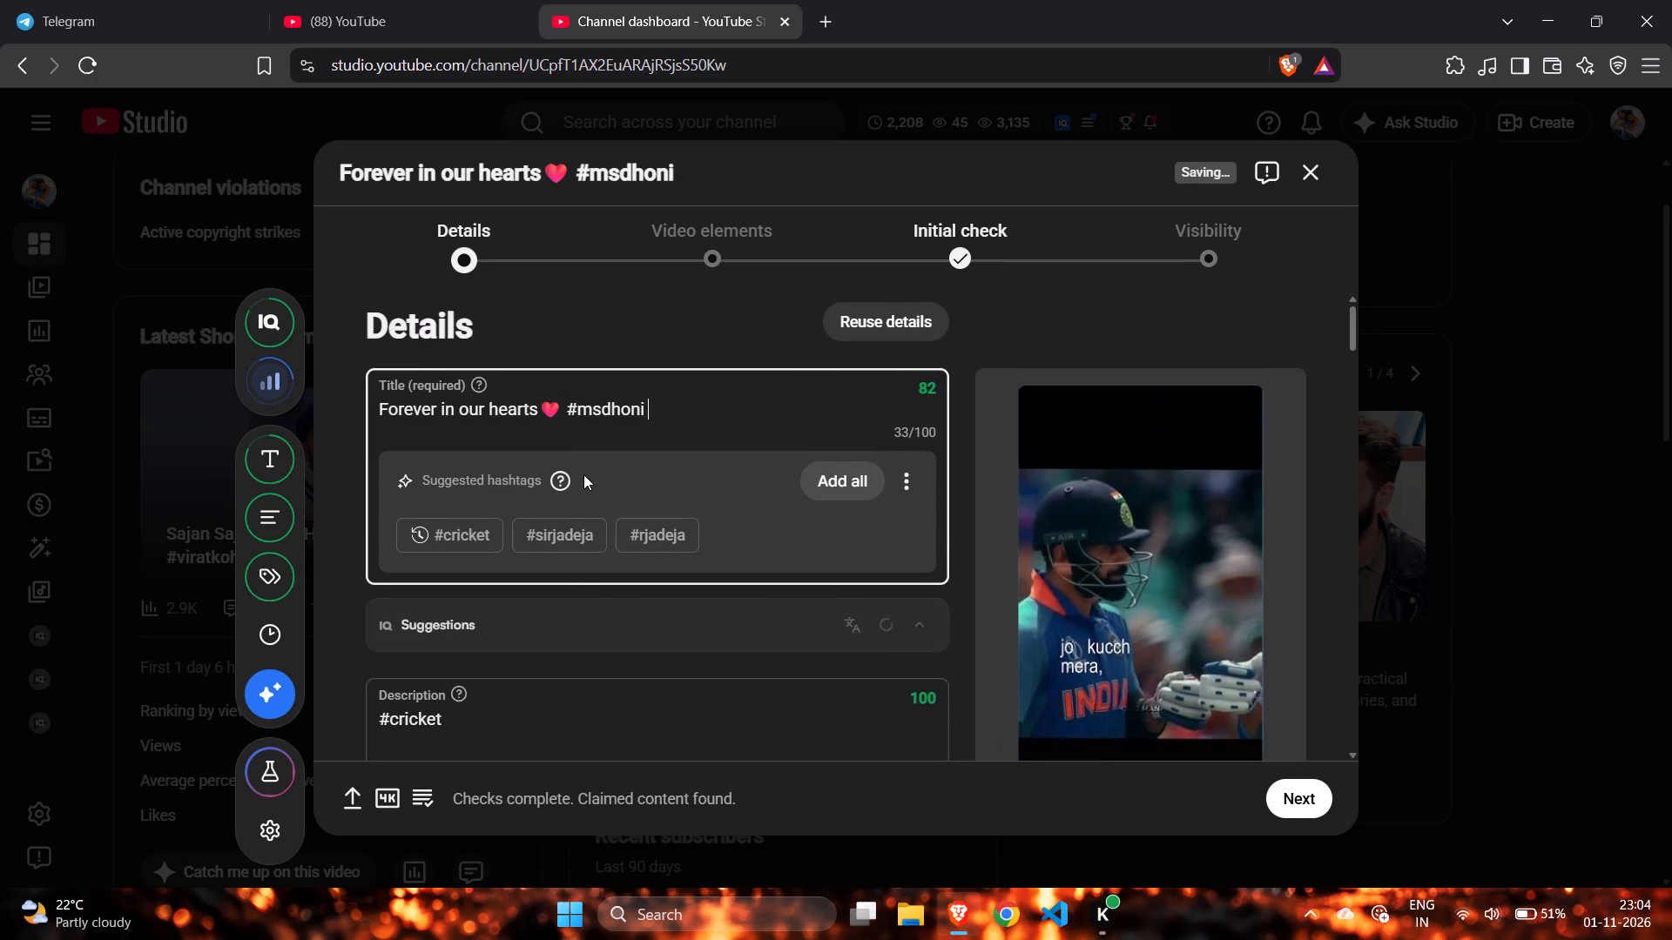
scroll(583, 474, "right", 1)
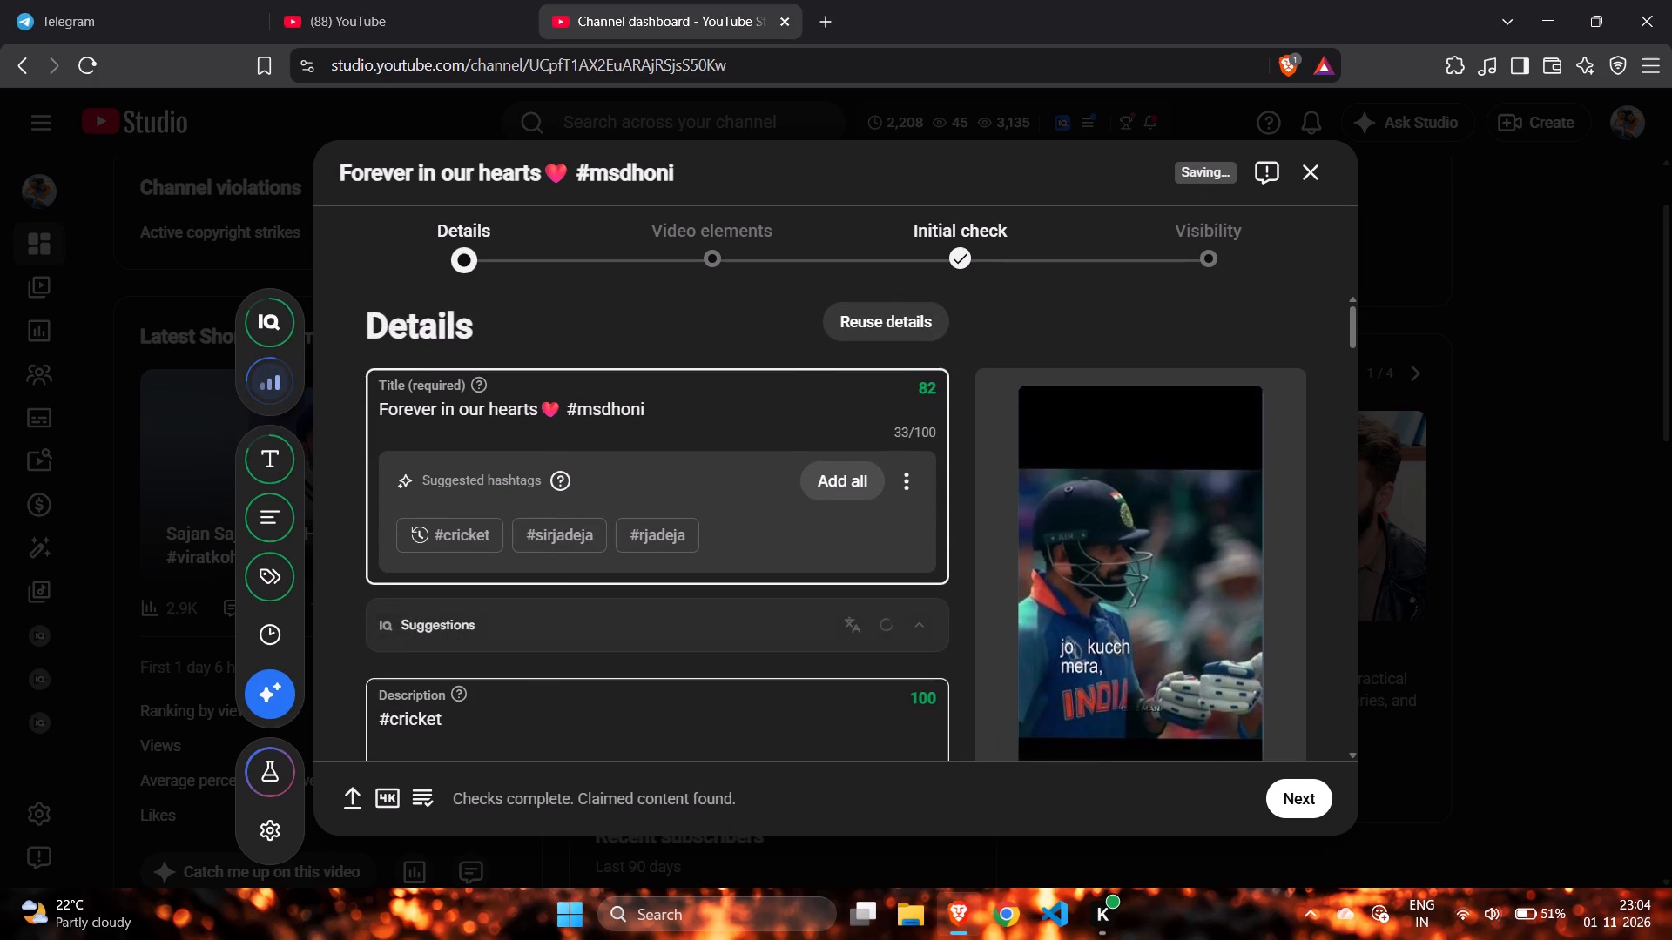
left_click(505, 727)
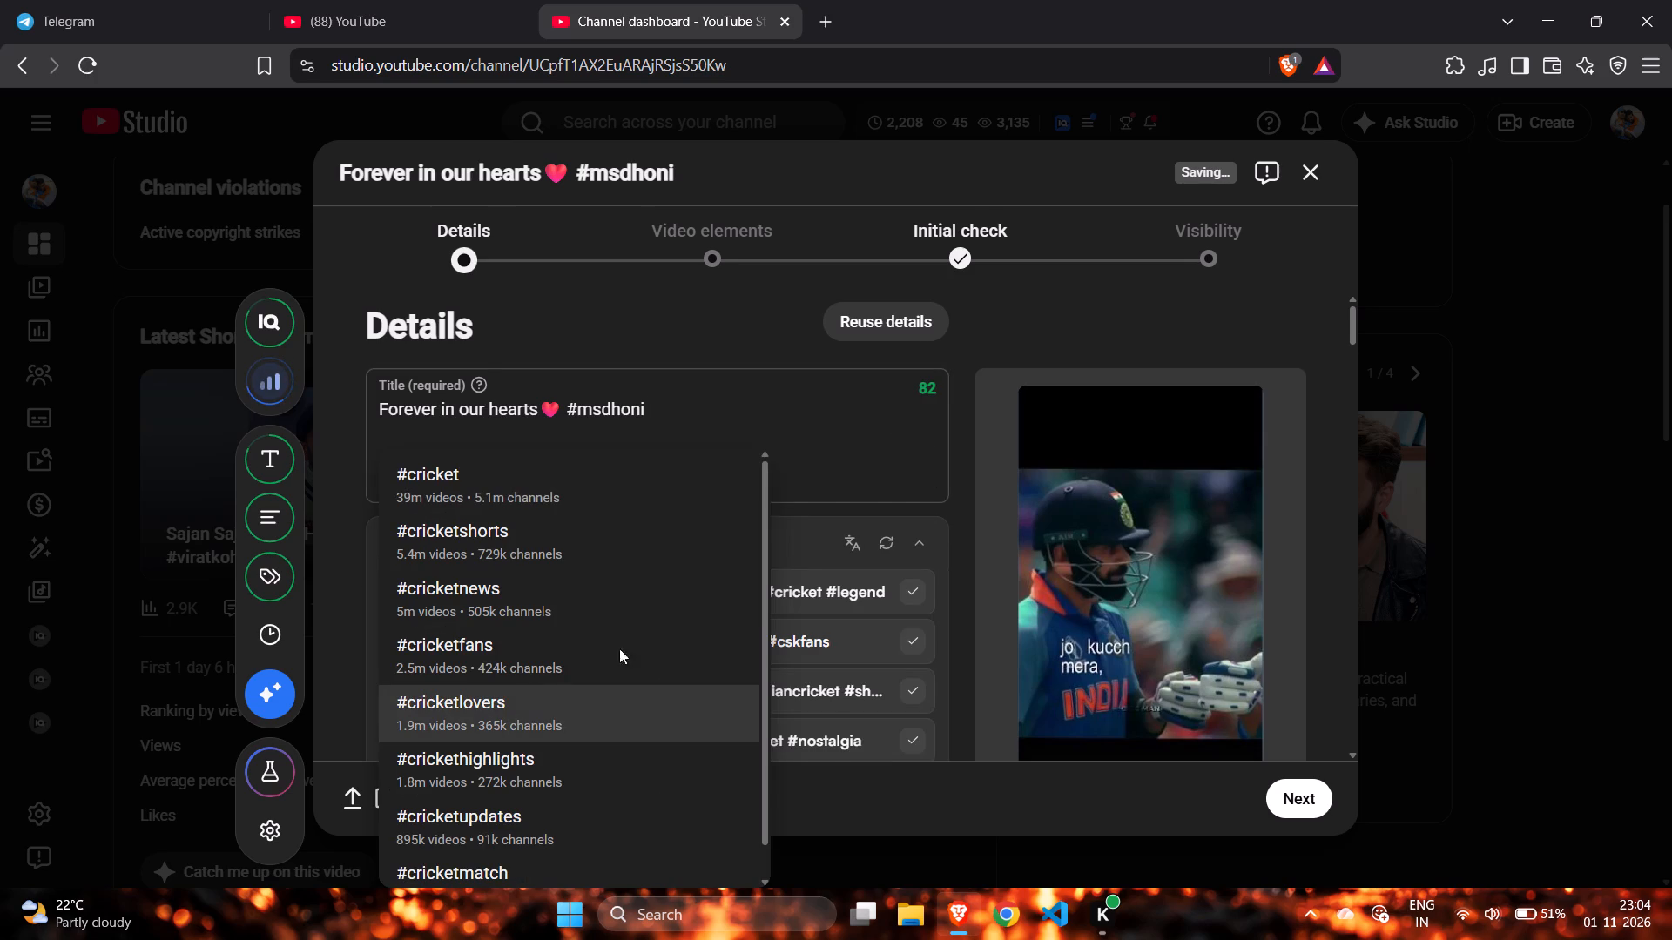
left_click(815, 468)
scroll(680, 554, "down", 1)
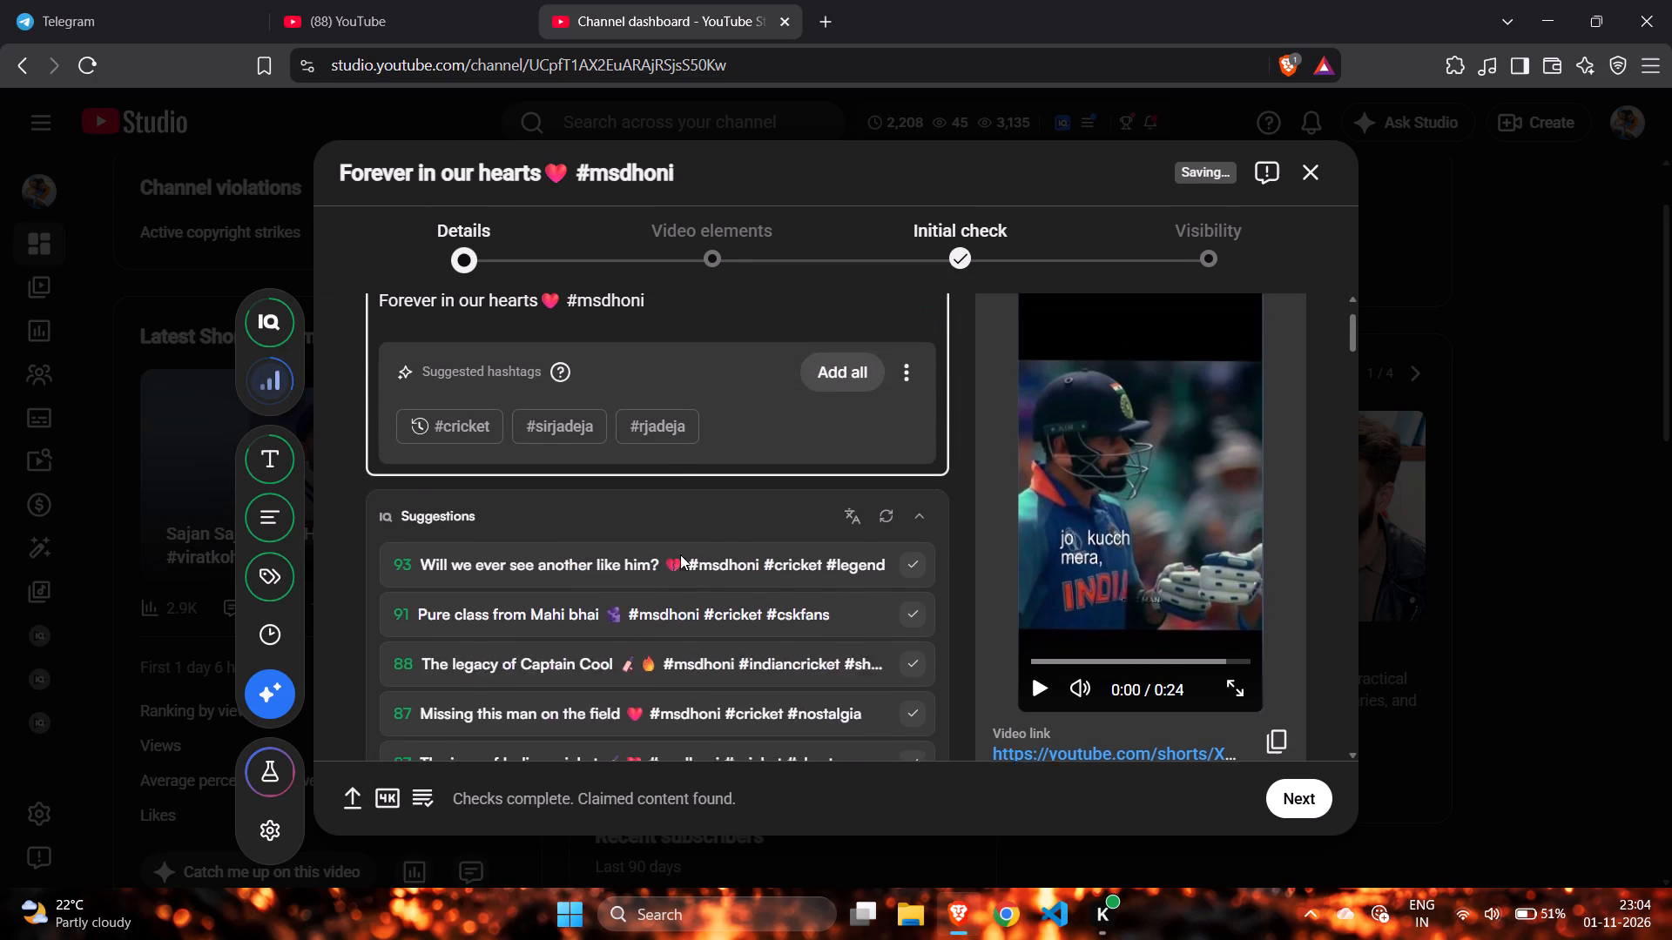
scroll(680, 554, "down", 1)
scroll(657, 373, "up", 1)
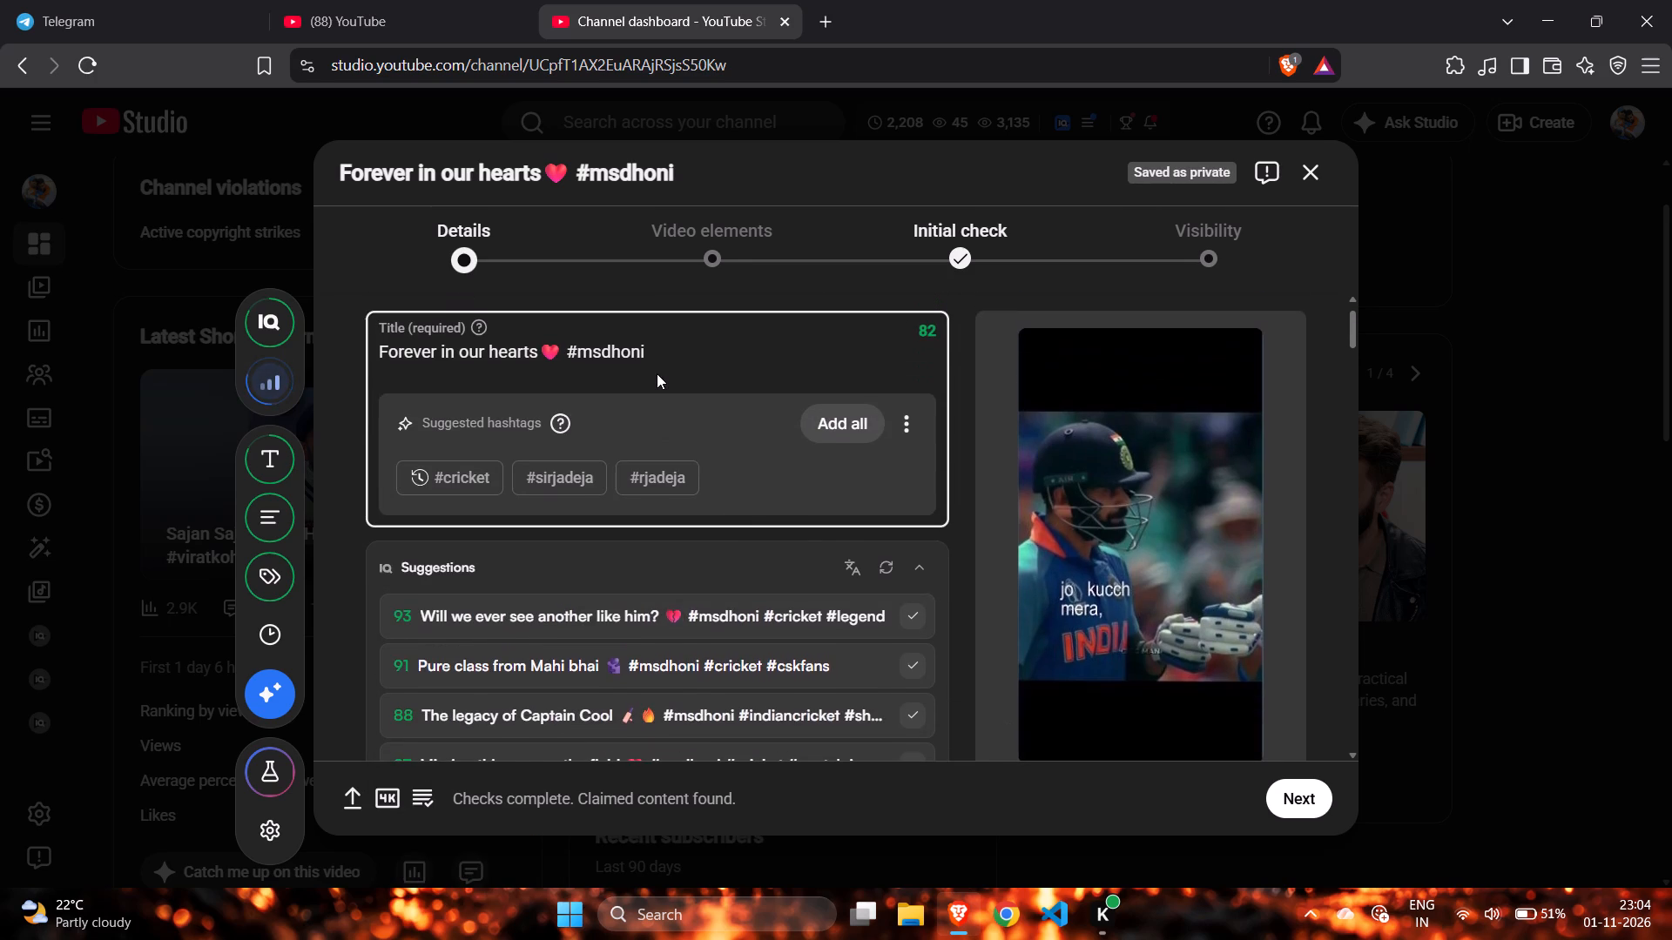
scroll(593, 607, "down", 1)
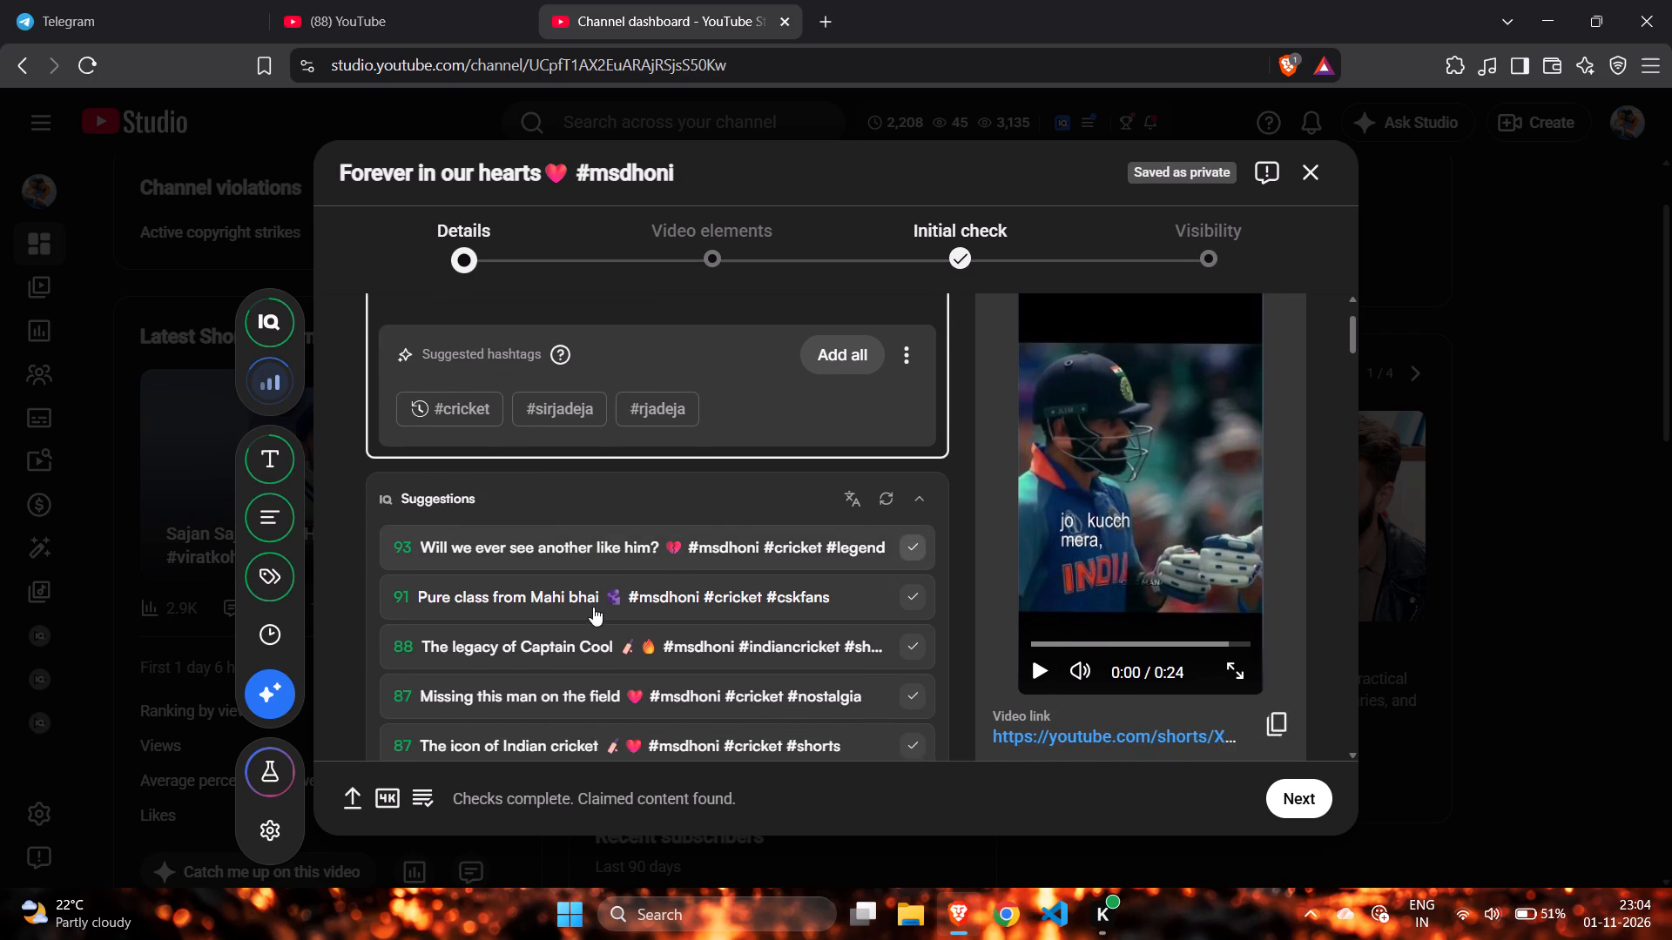
scroll(593, 607, "down", 2)
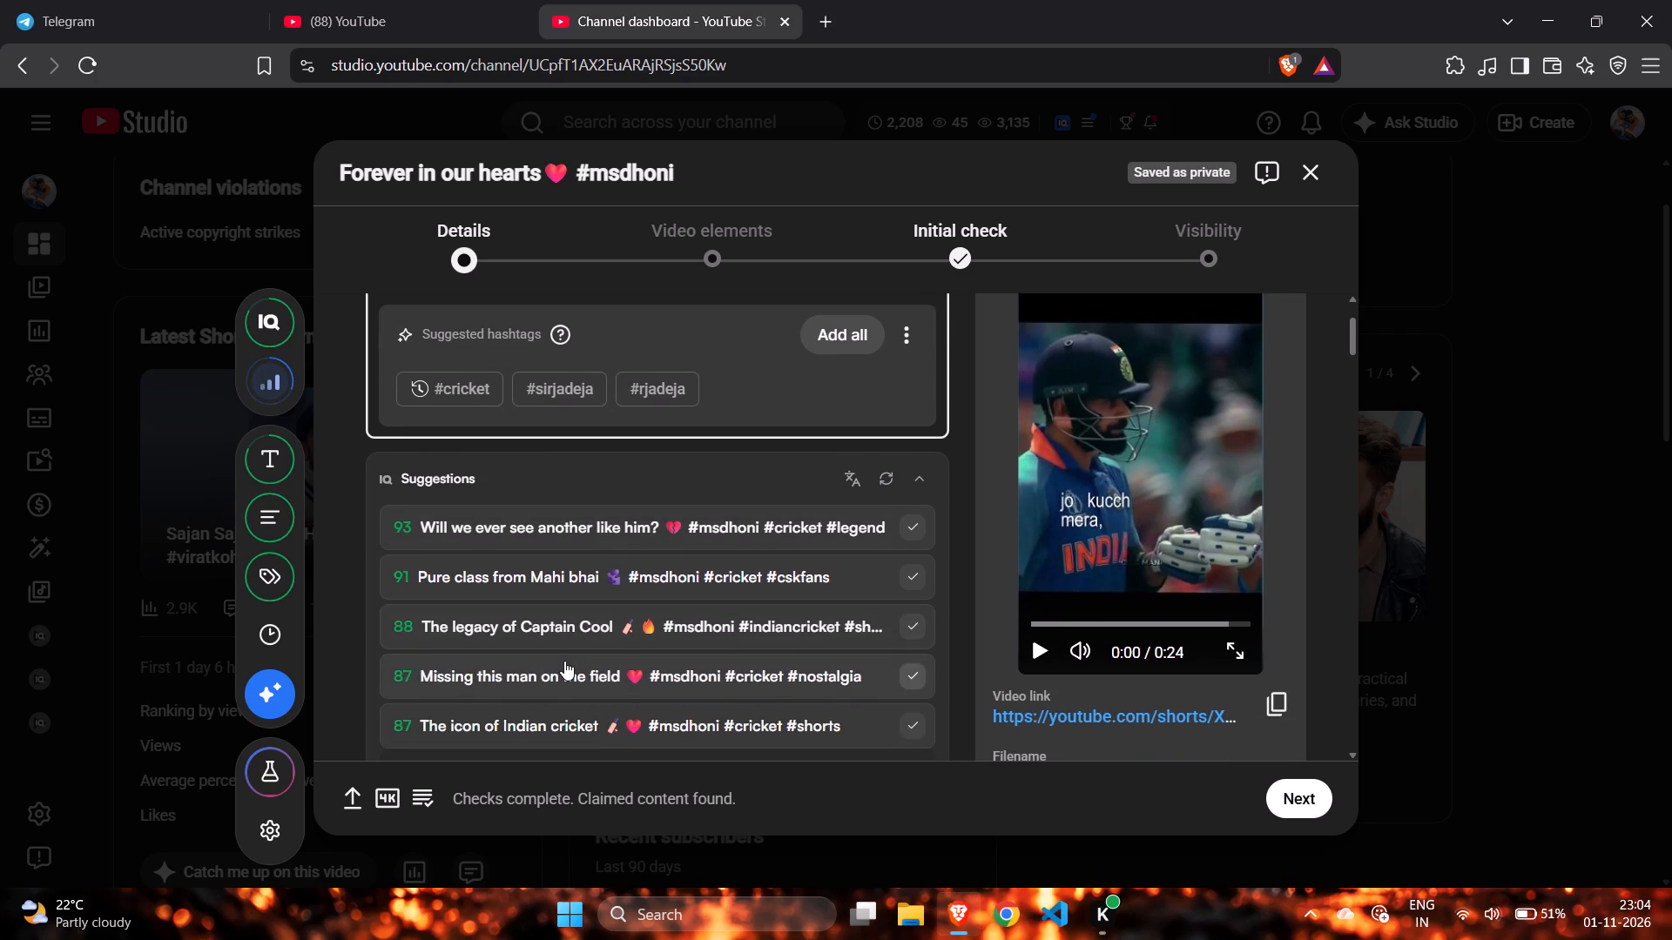
scroll(564, 661, "down", 1)
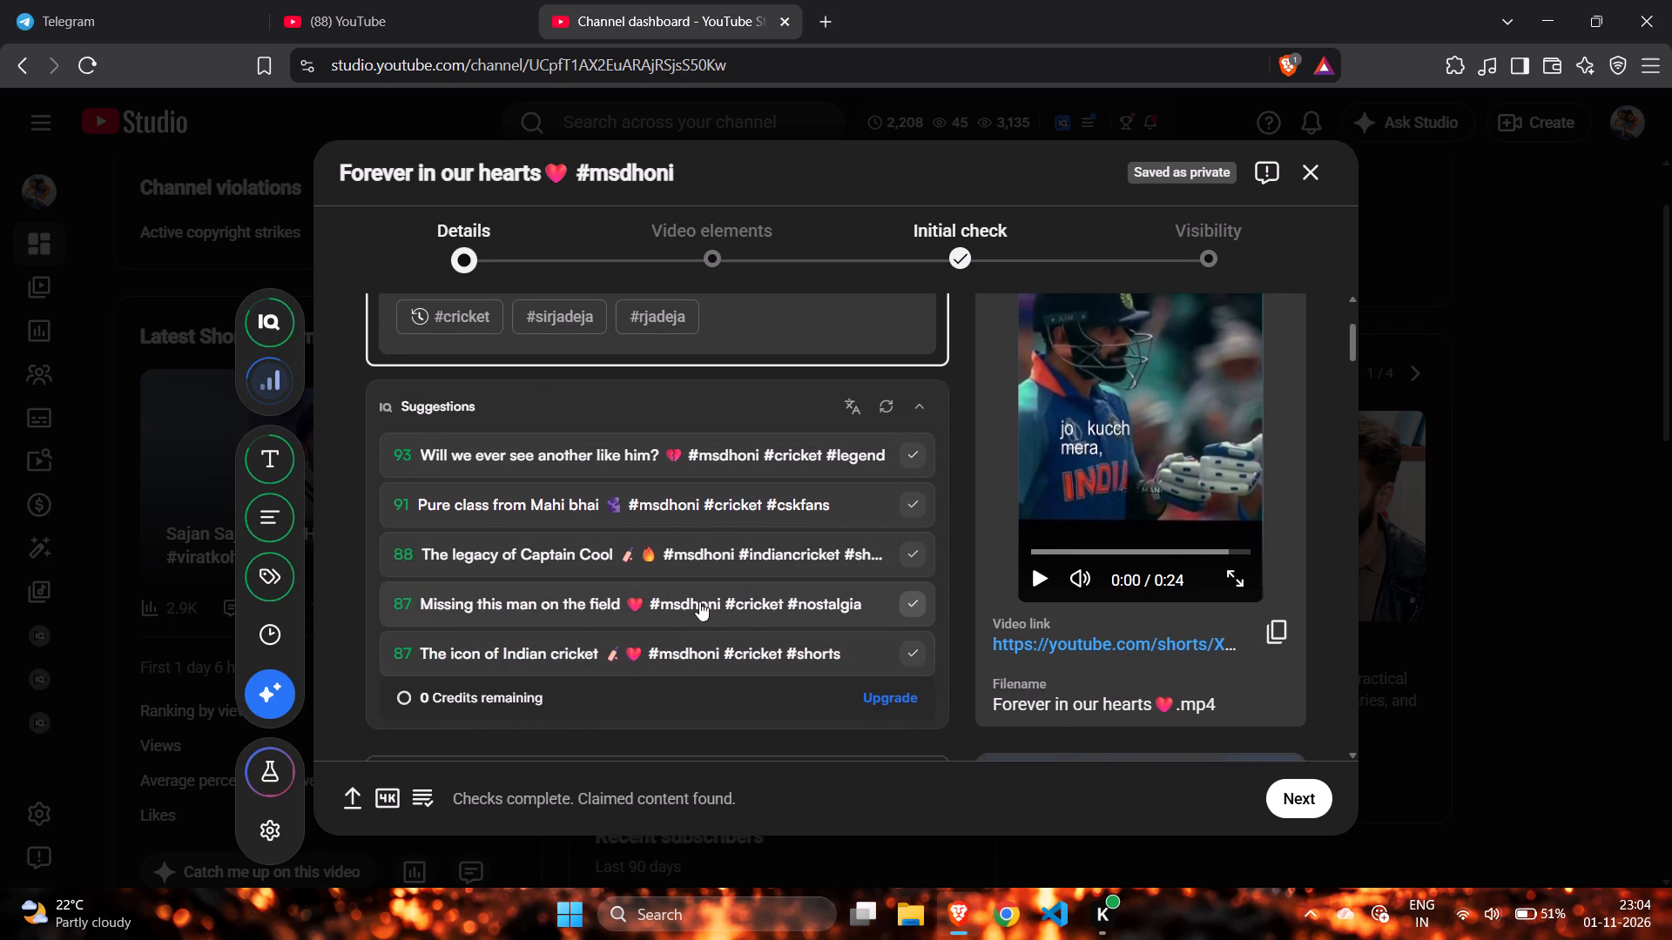
scroll(748, 504, "up", 4)
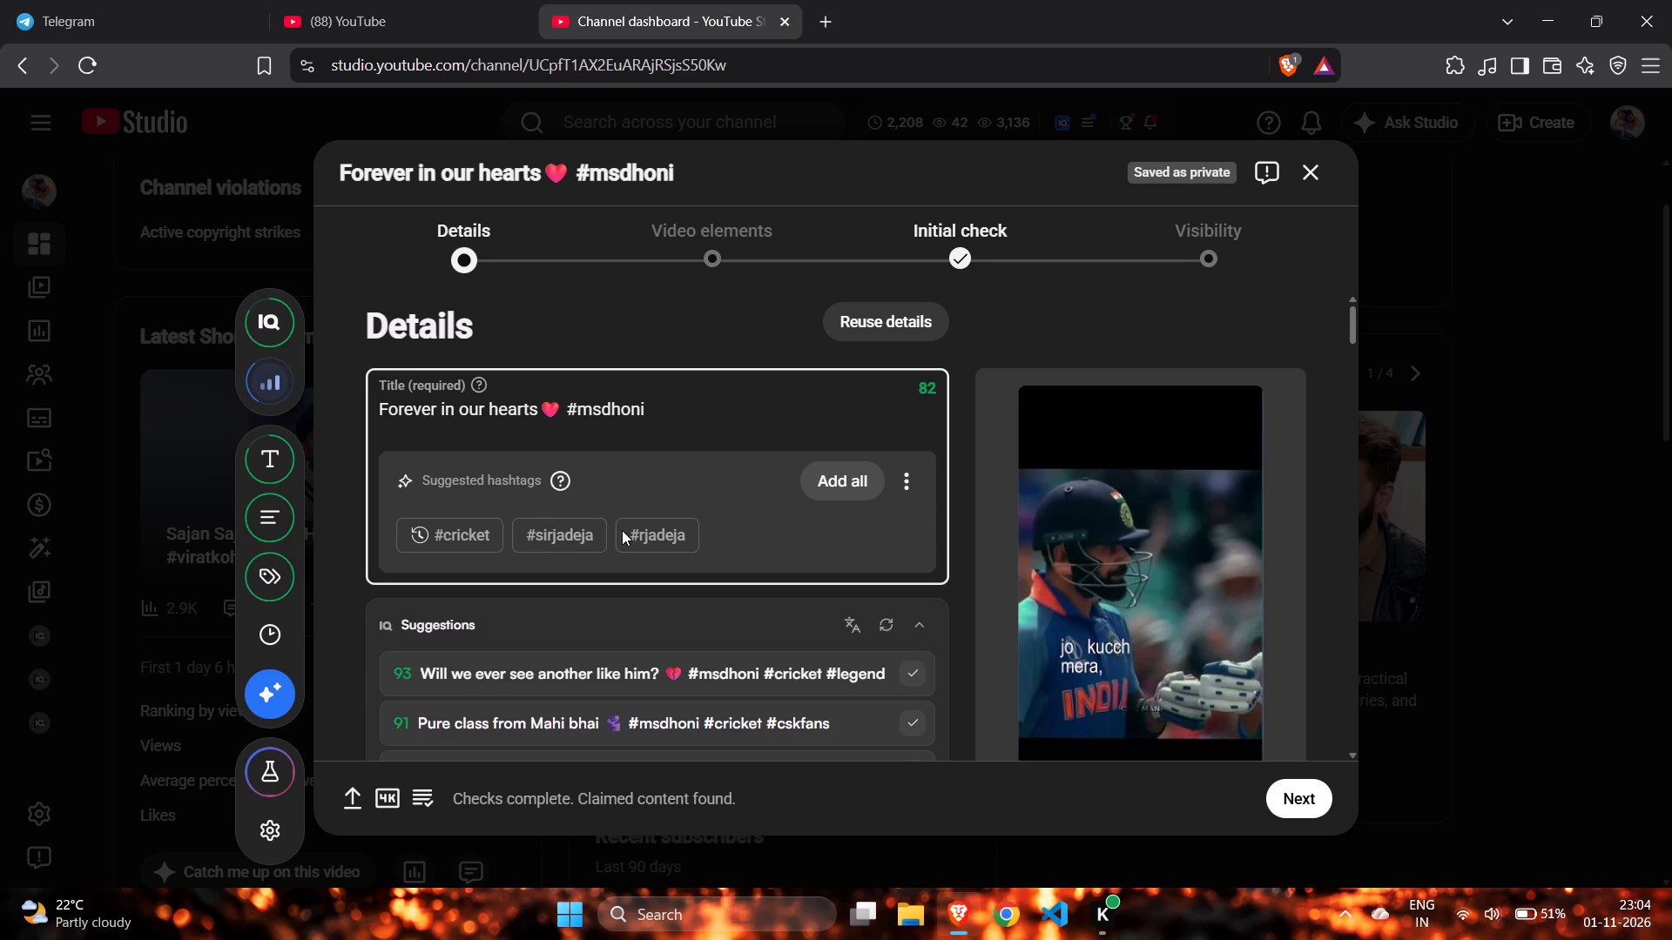
scroll(624, 618, "right", 1)
Add the hashtags #msd and #captaincool after #cricket in the Short's description.
scroll(602, 620, "down", 6)
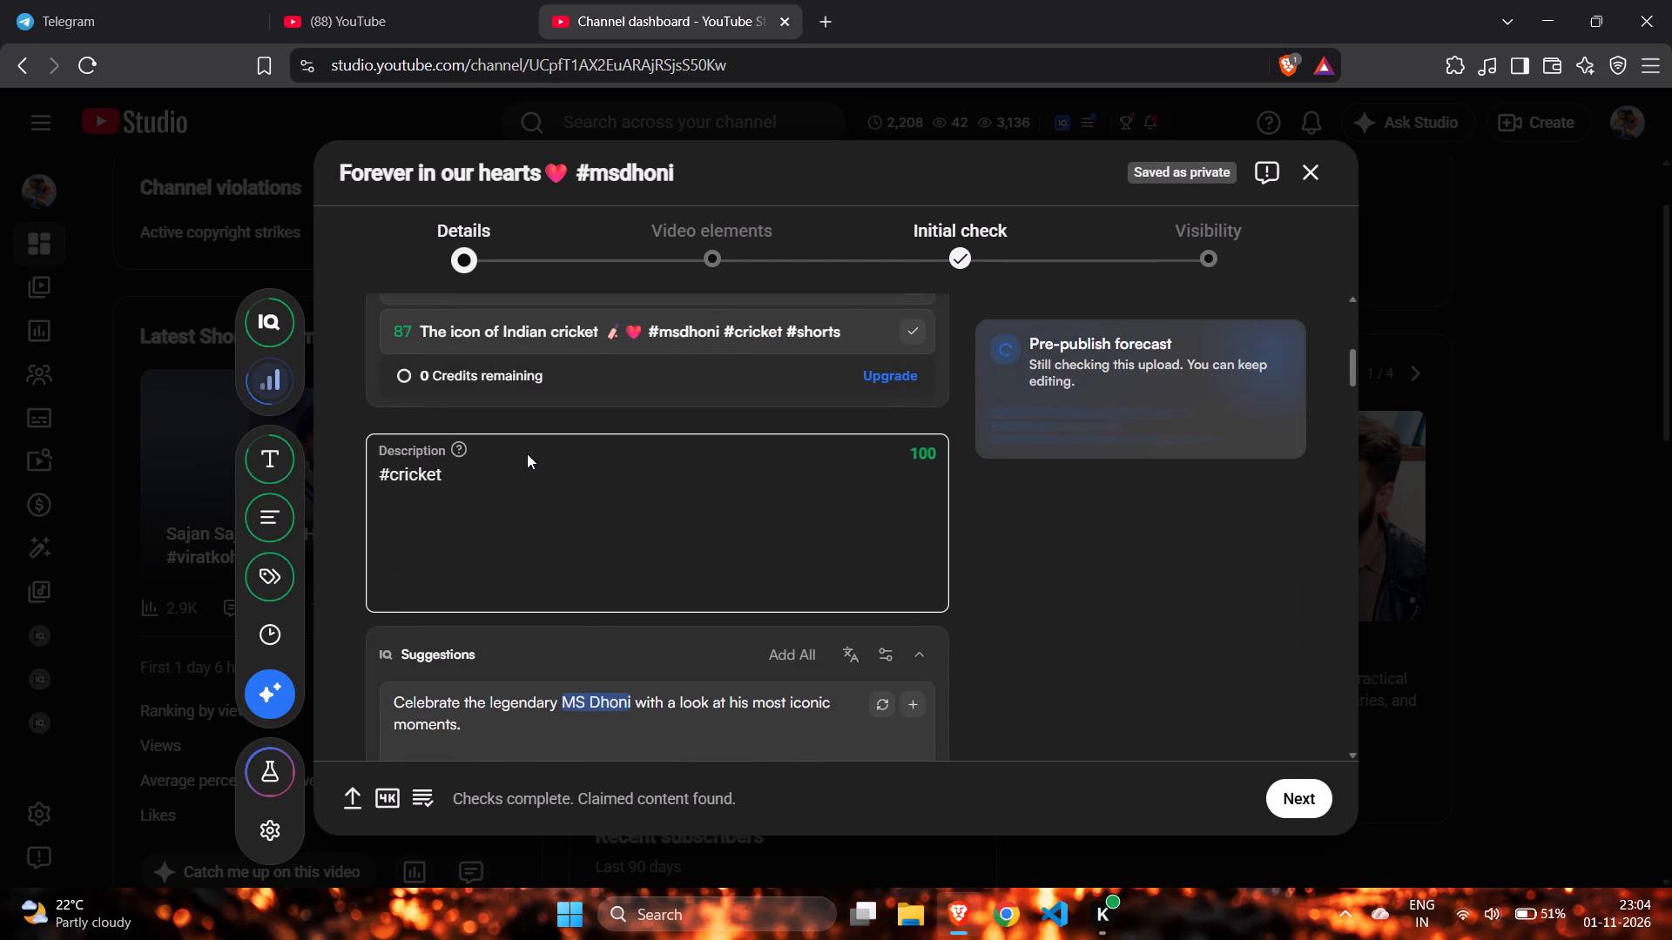
left_click(522, 472)
key("space")
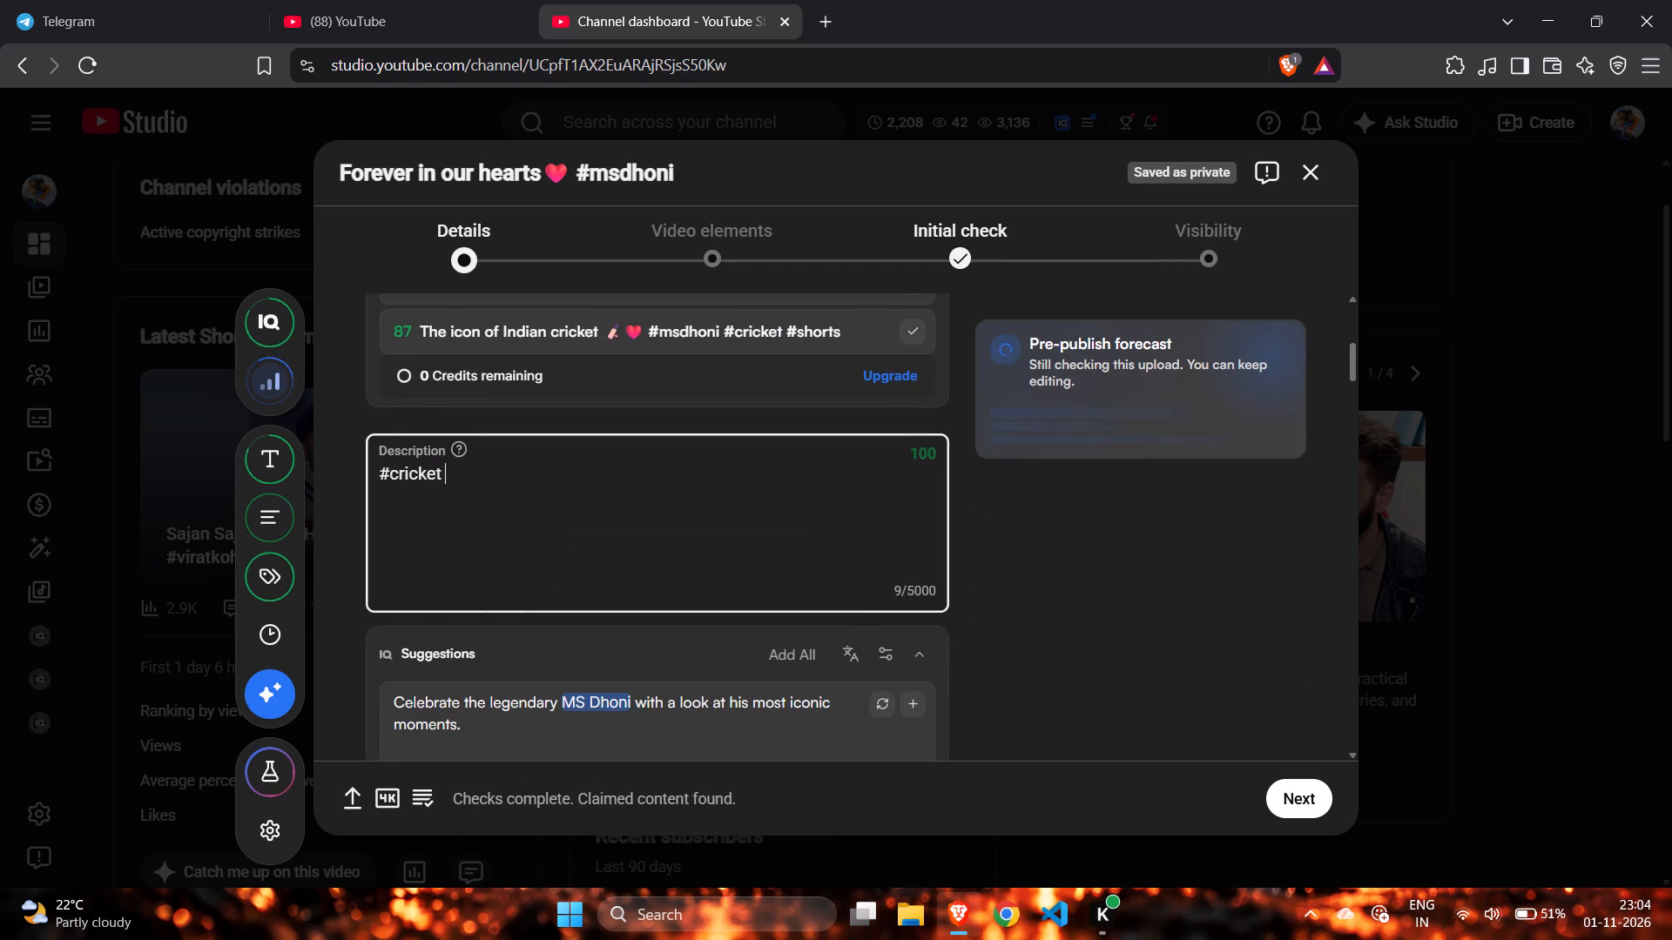
key("shift+numbersign")
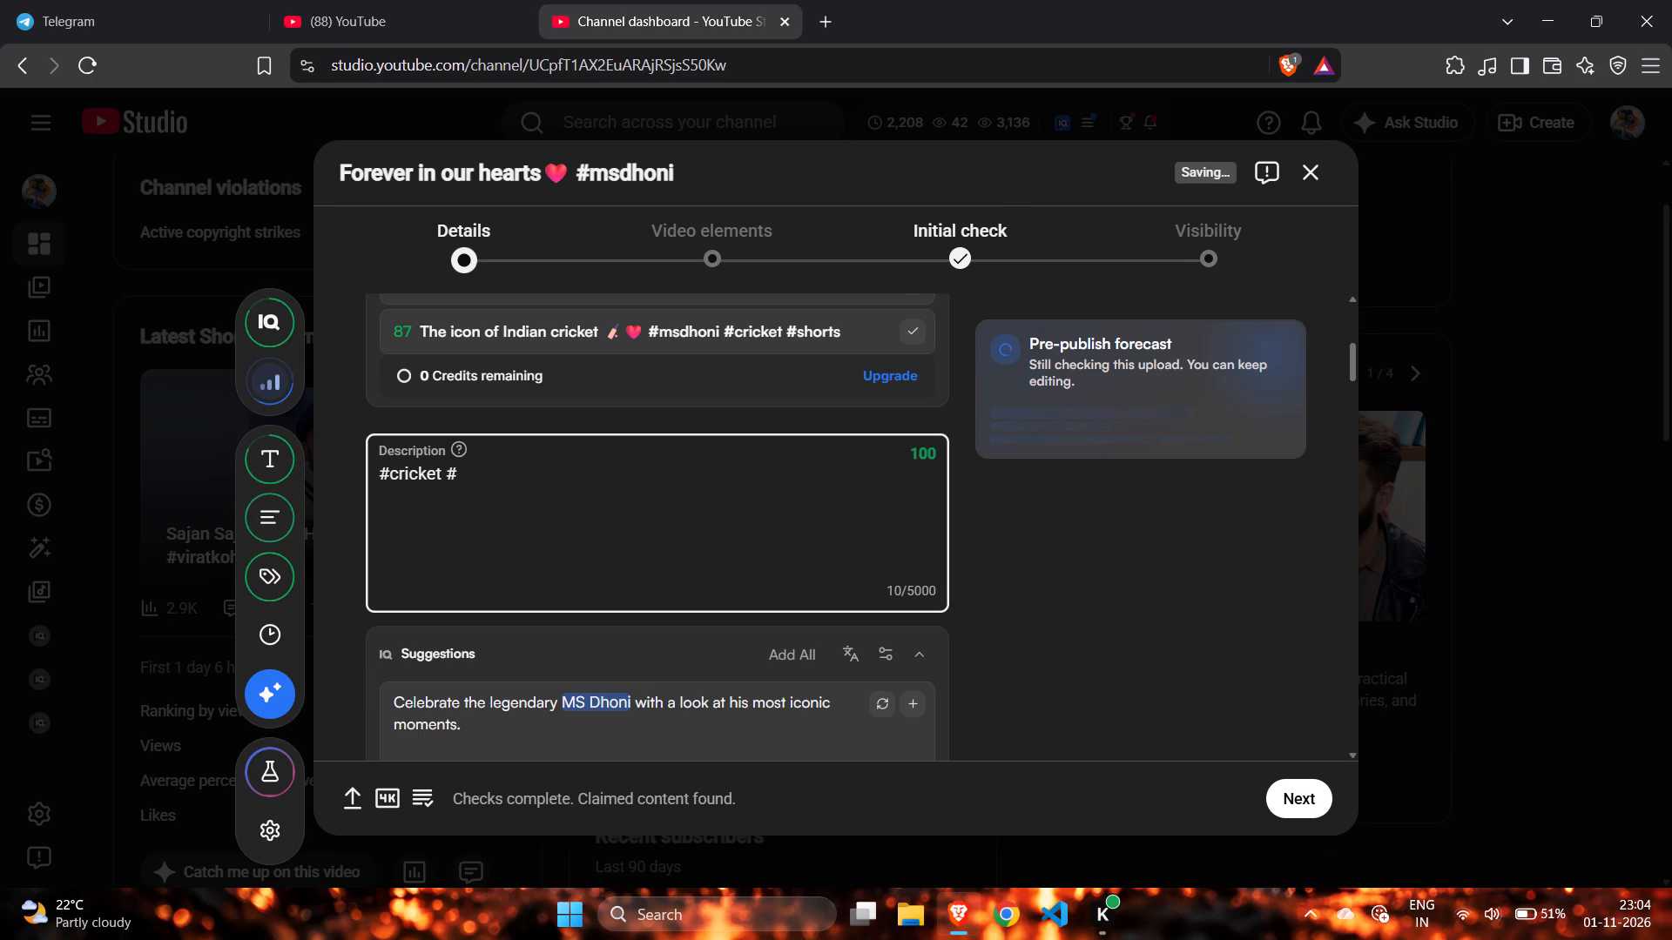
type("msd")
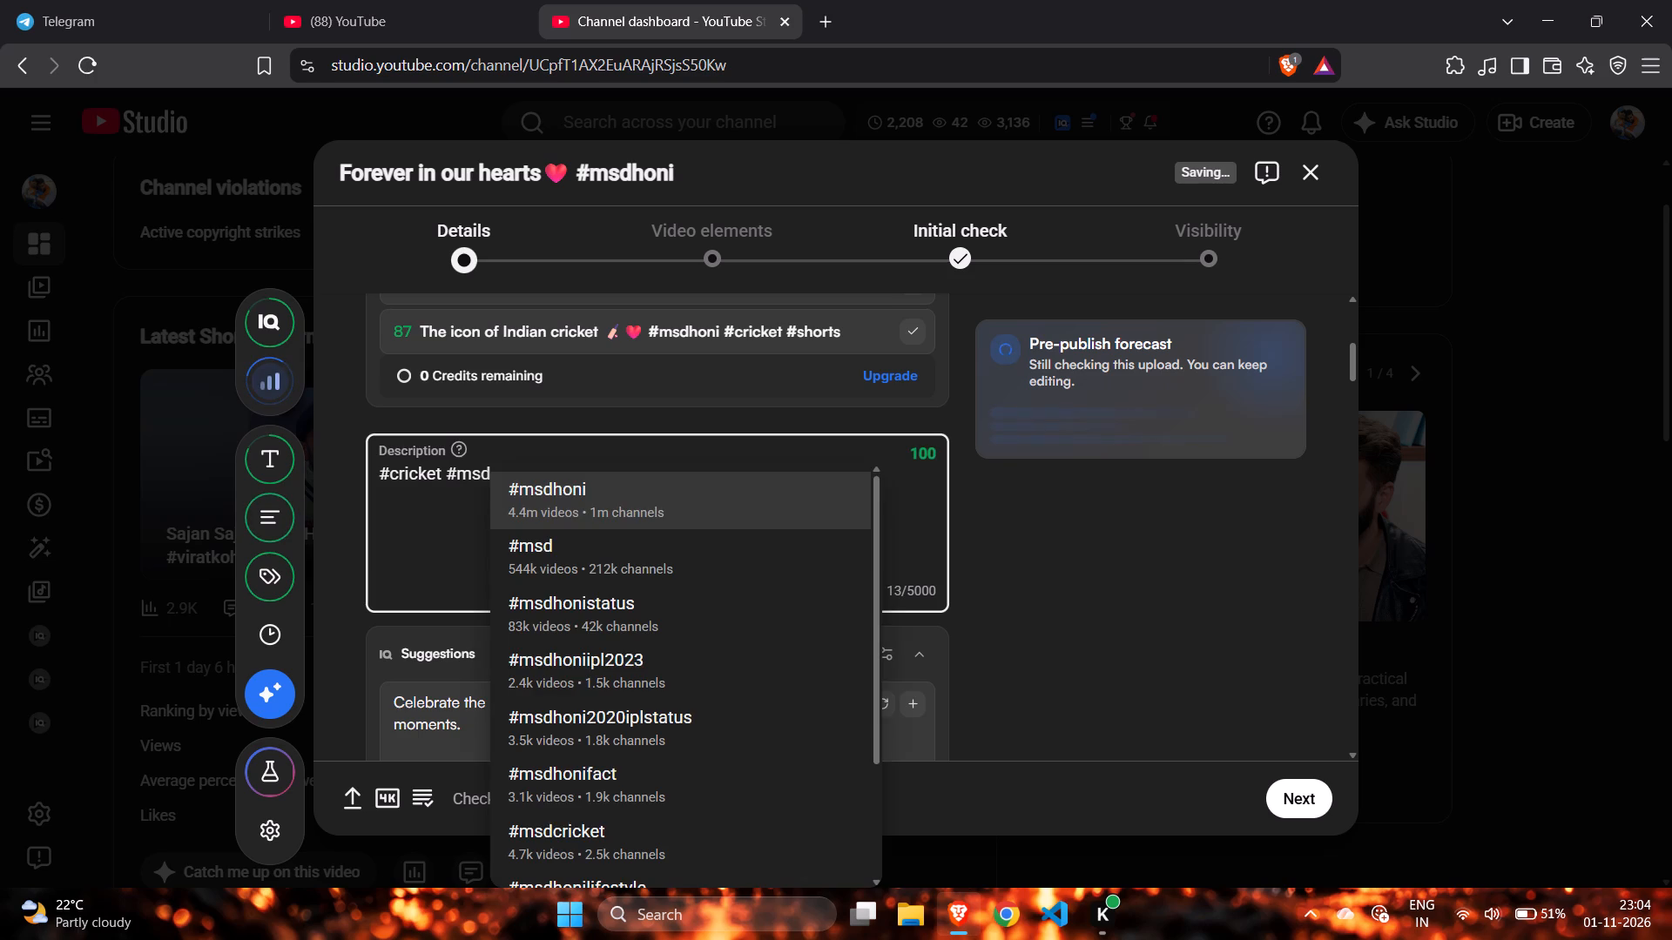
key("space")
type("#ca")
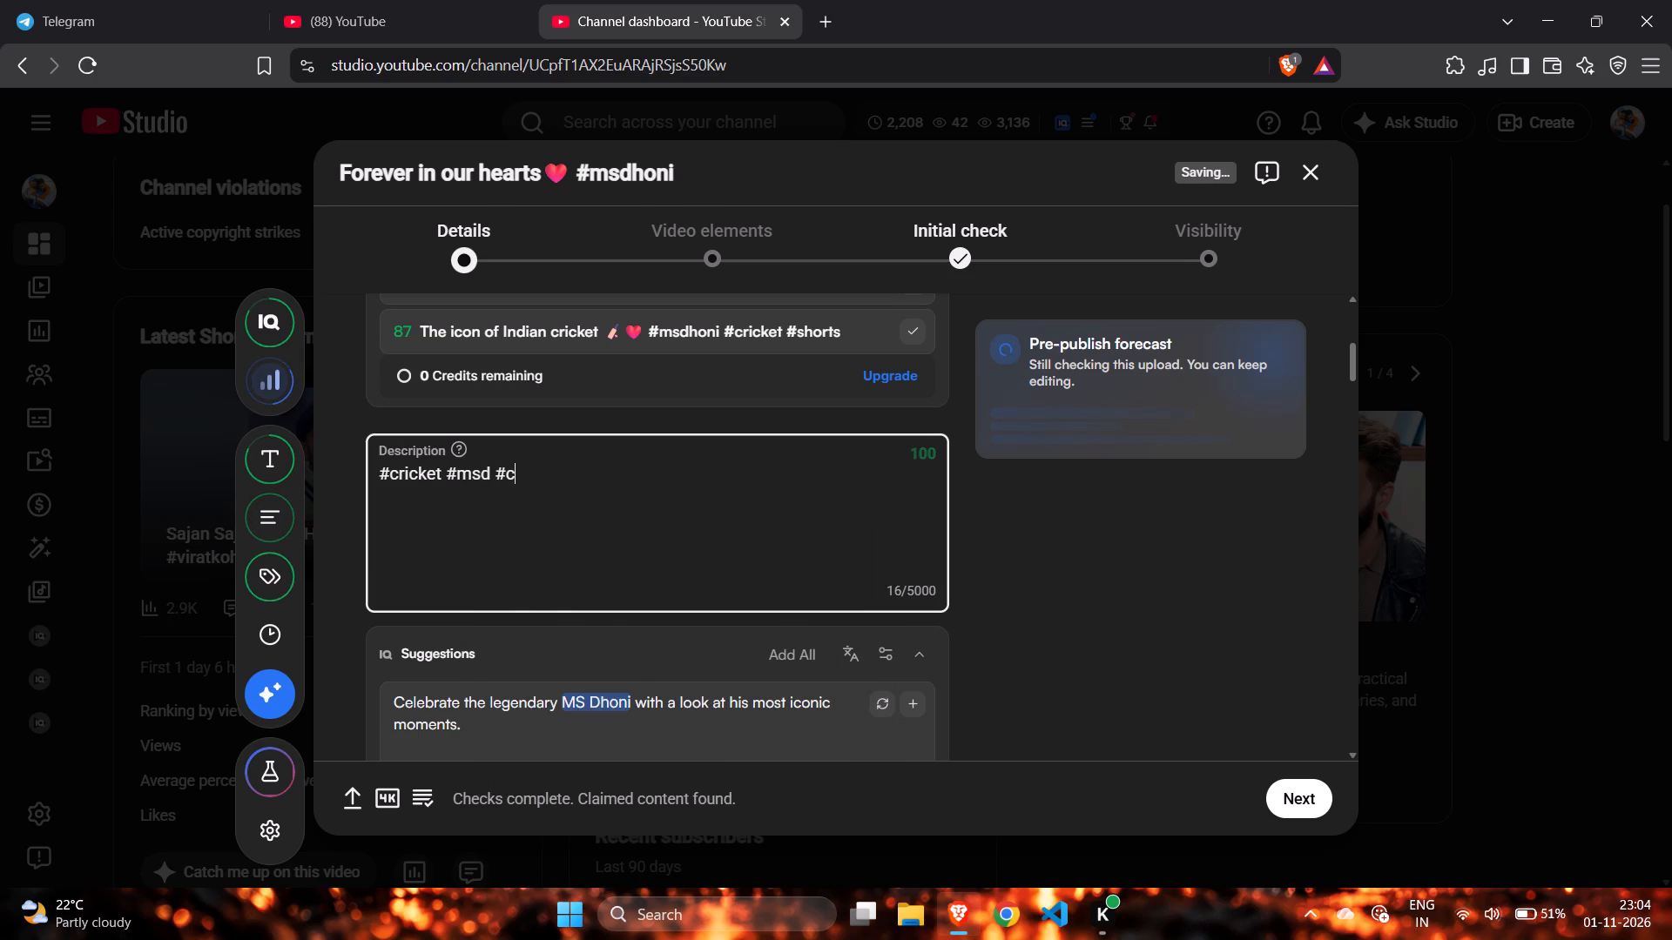
type("pt")
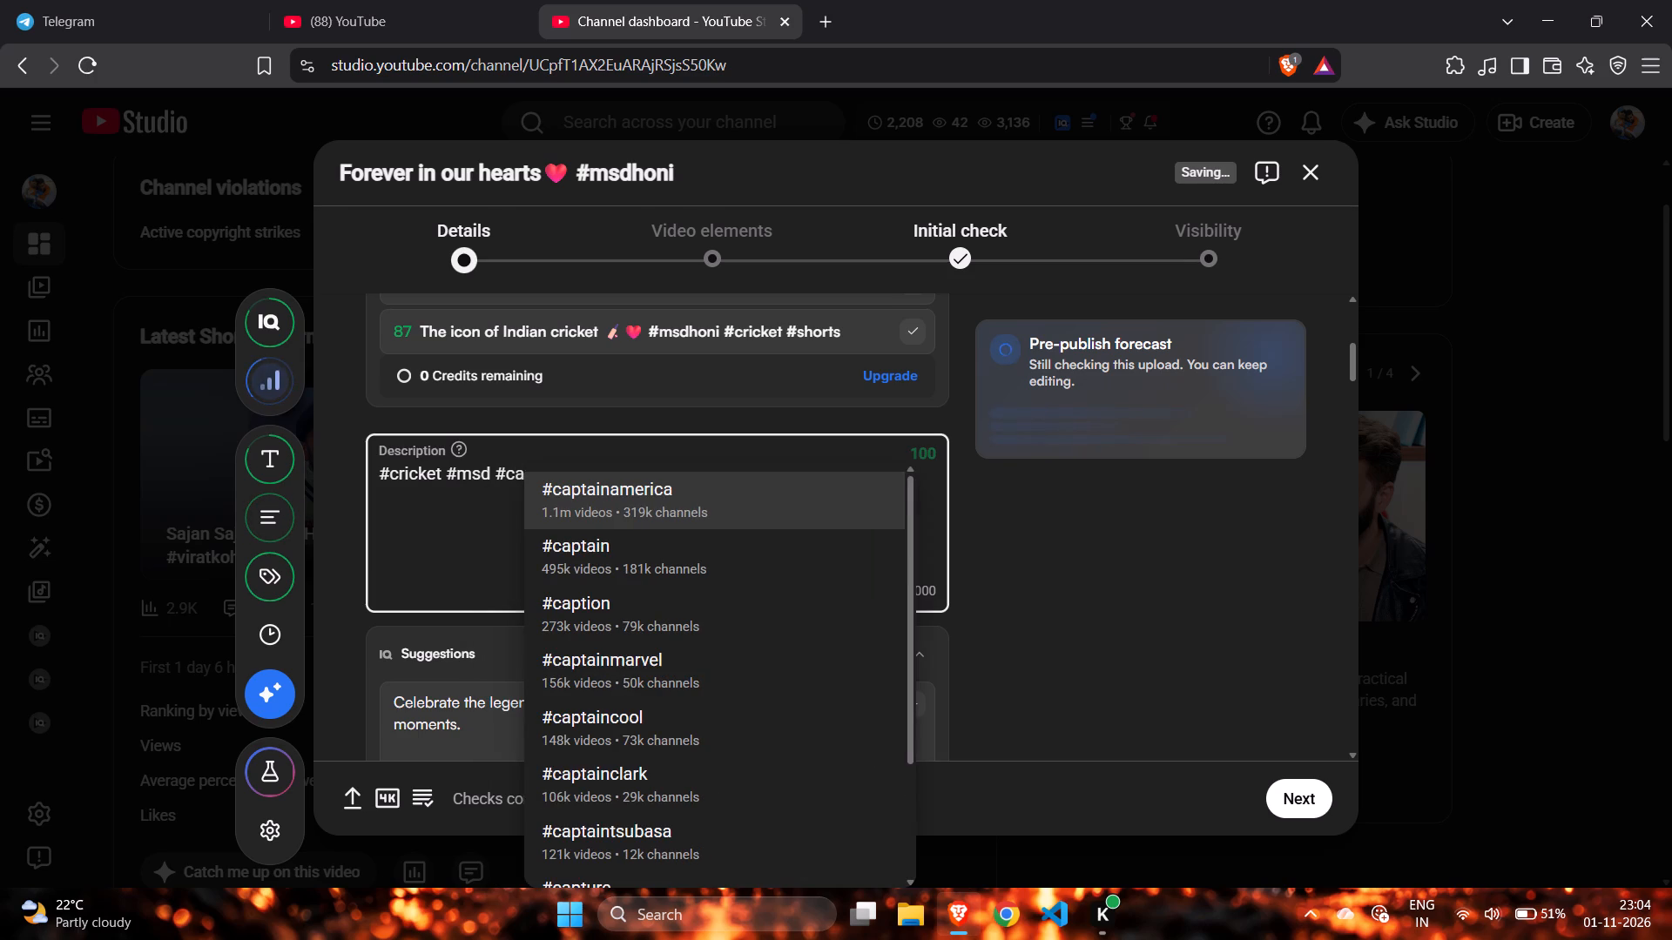
type("tai")
key("BackSpace")
key("BackSpace")
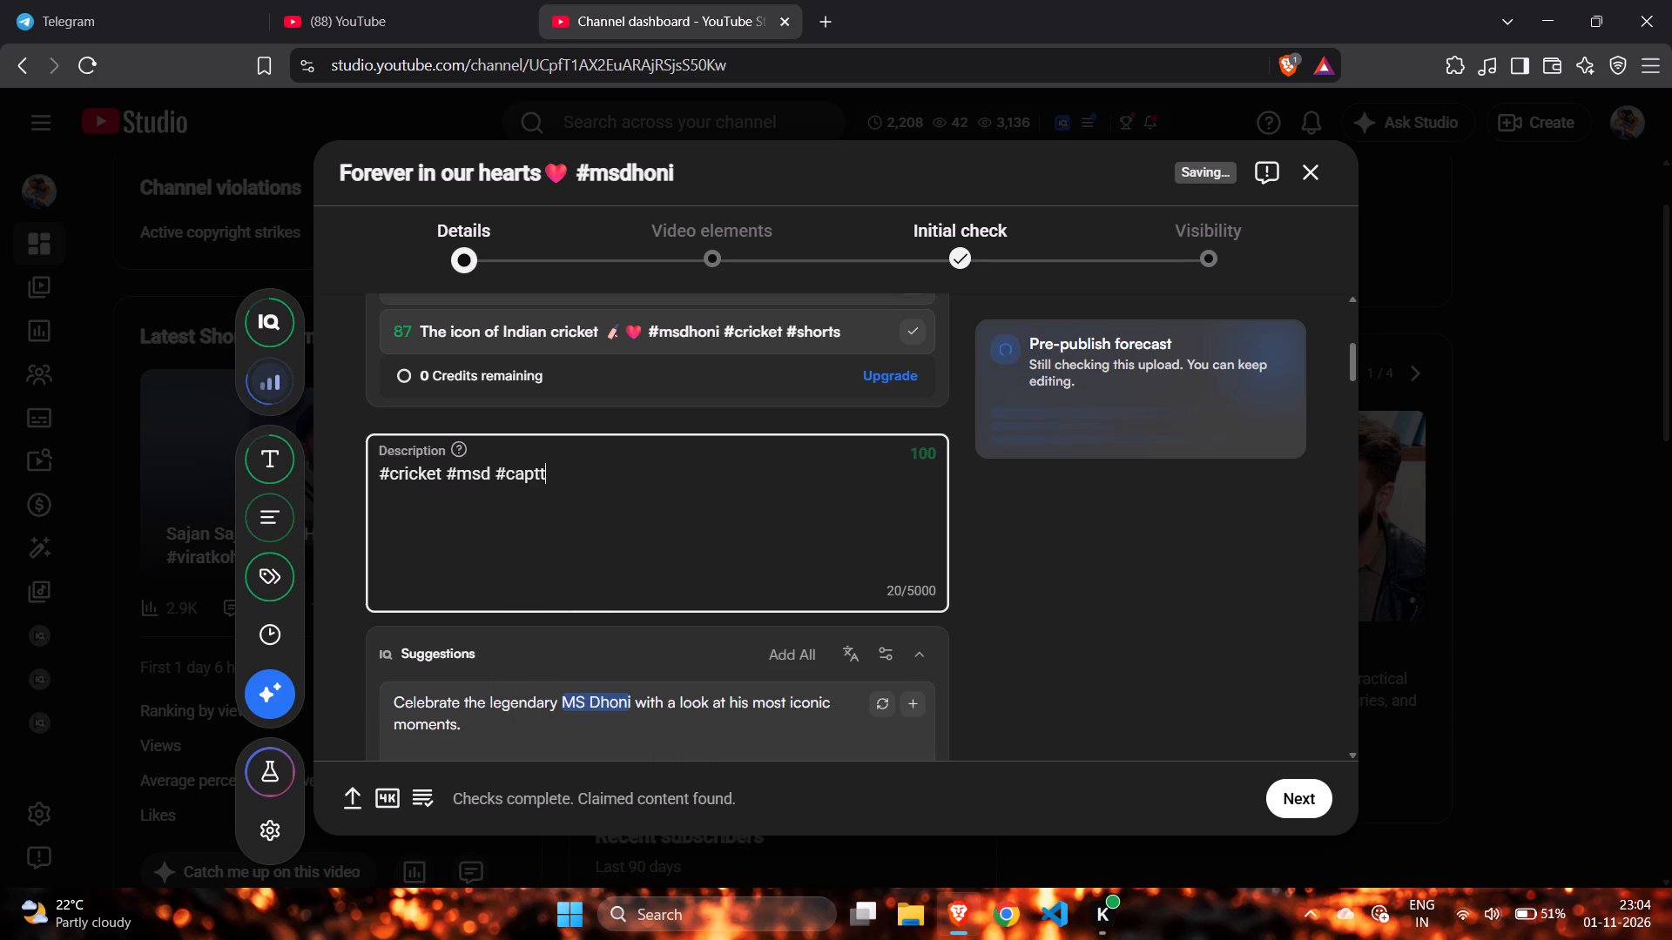
key("BackSpace")
type("ain")
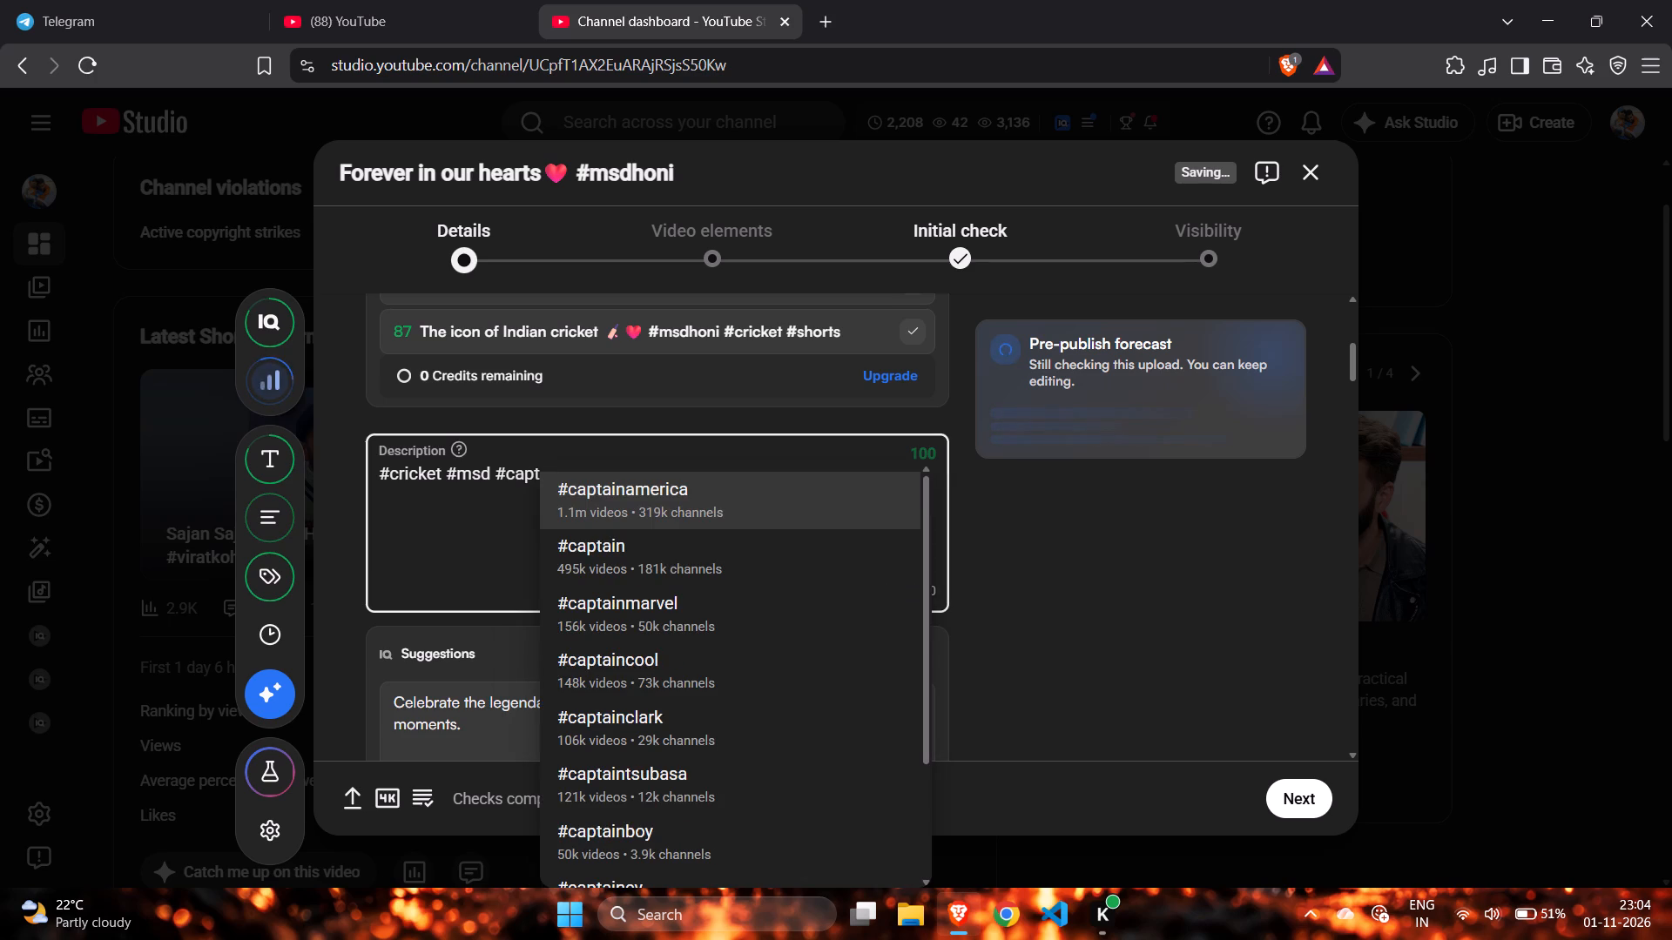
type("cool")
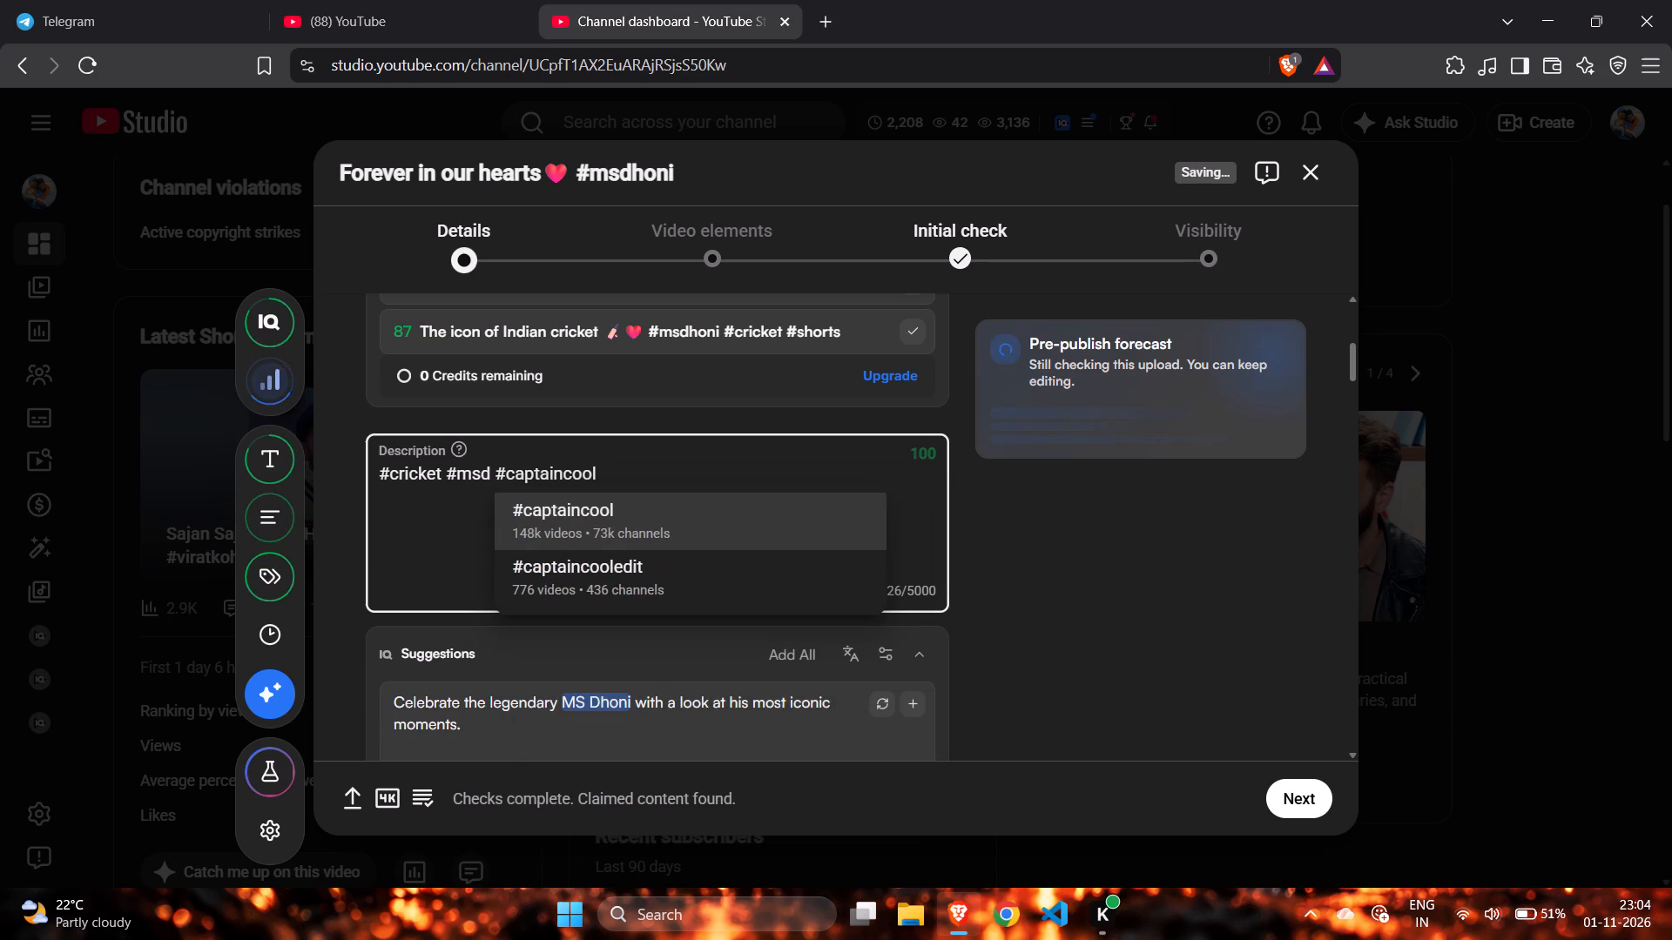
key("Return")
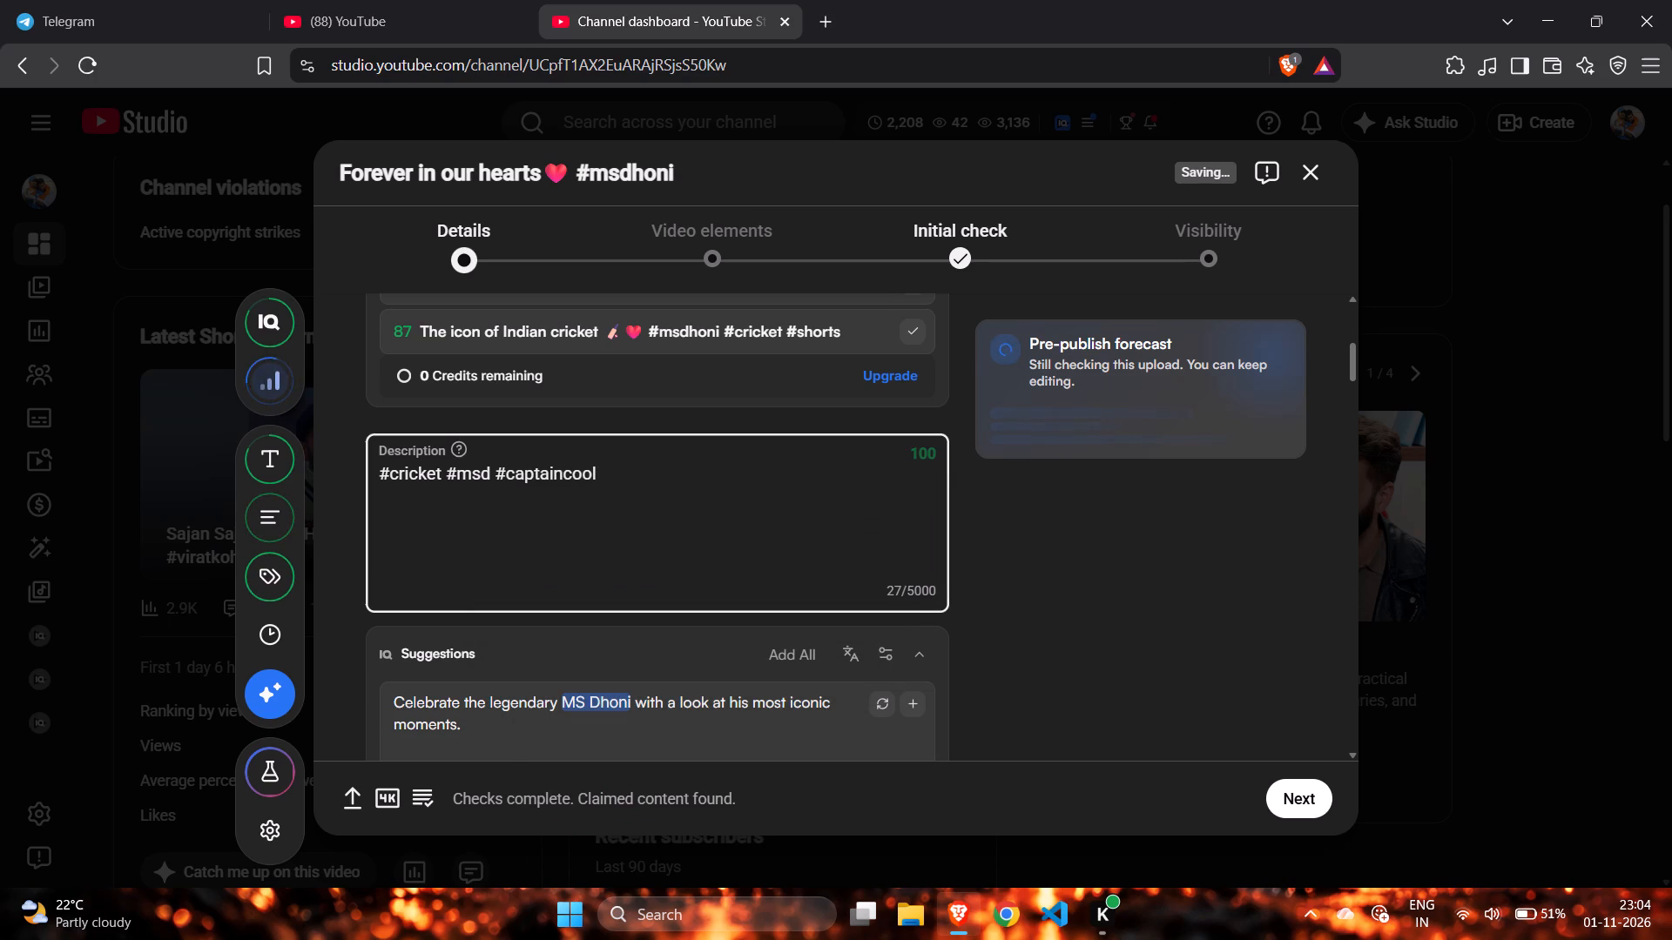
Extend the description's hashtag line with #shorts, #trending and #trendingsong.
type("#short")
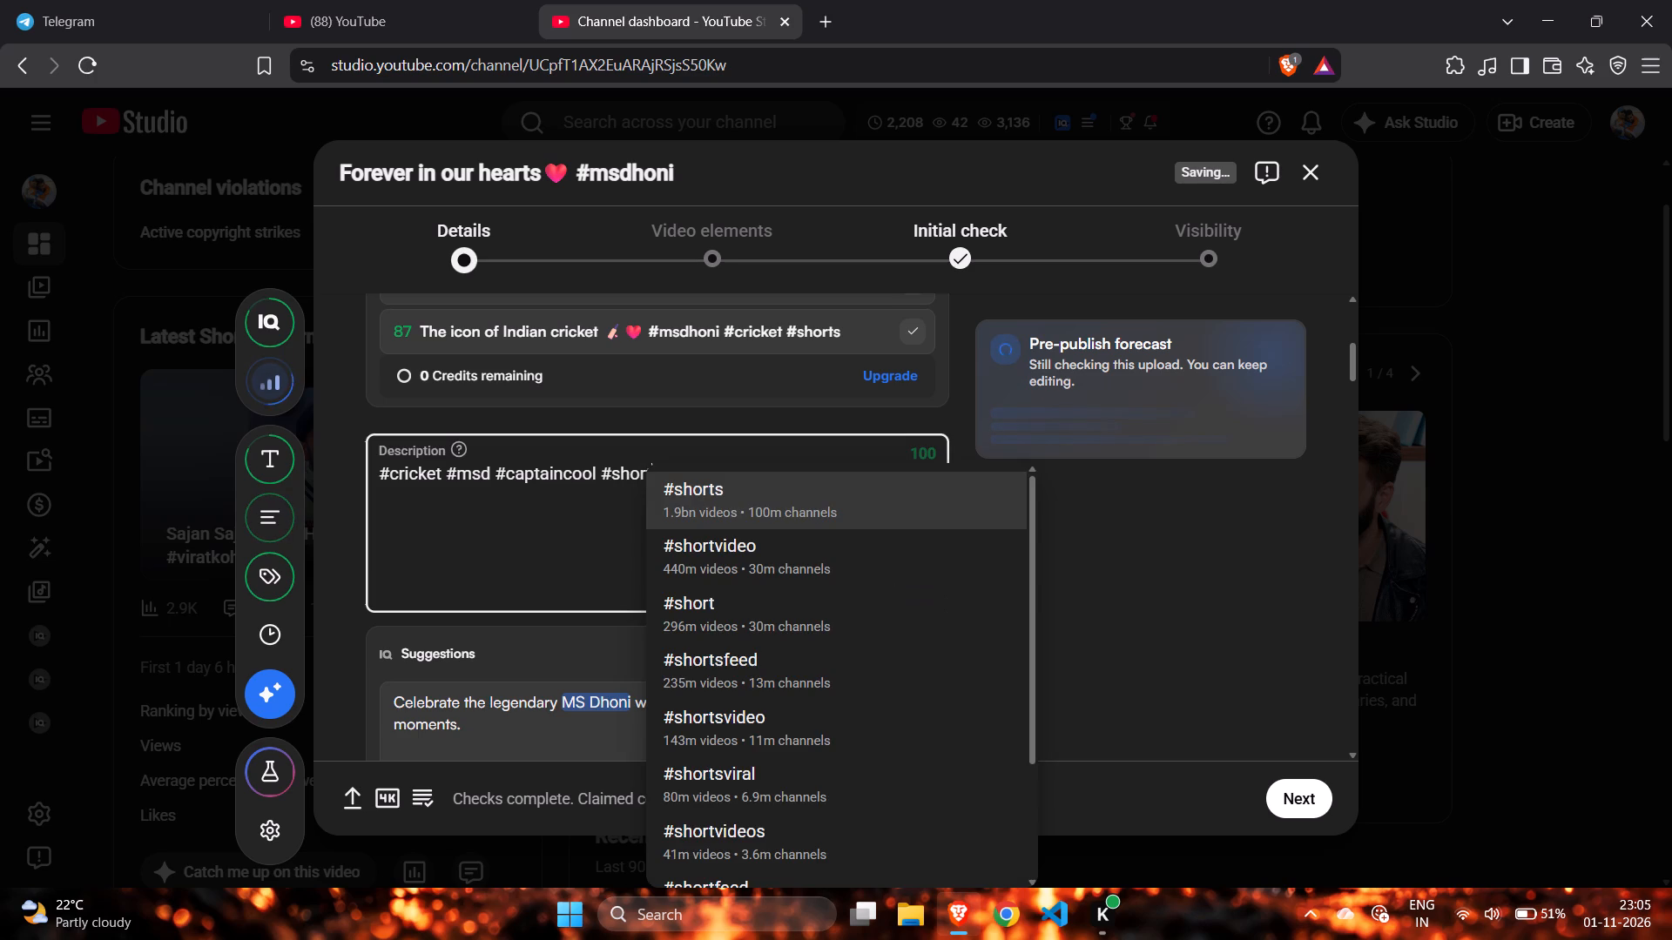
key("Return")
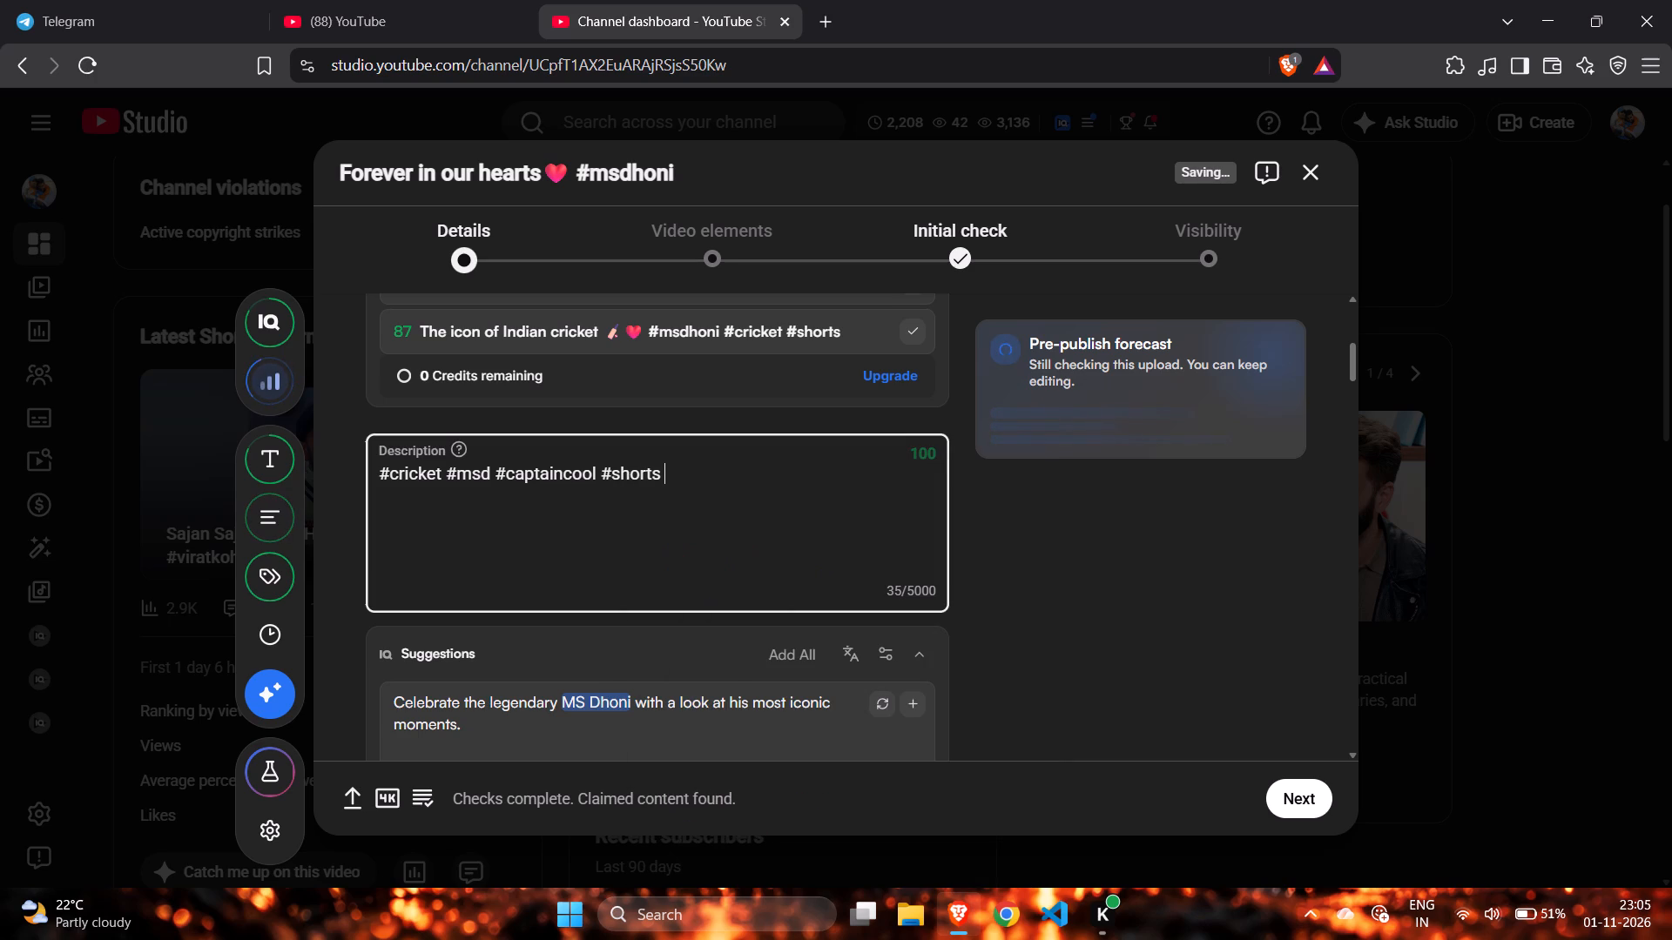
key("shift+numbersign")
type("trending")
key("Return")
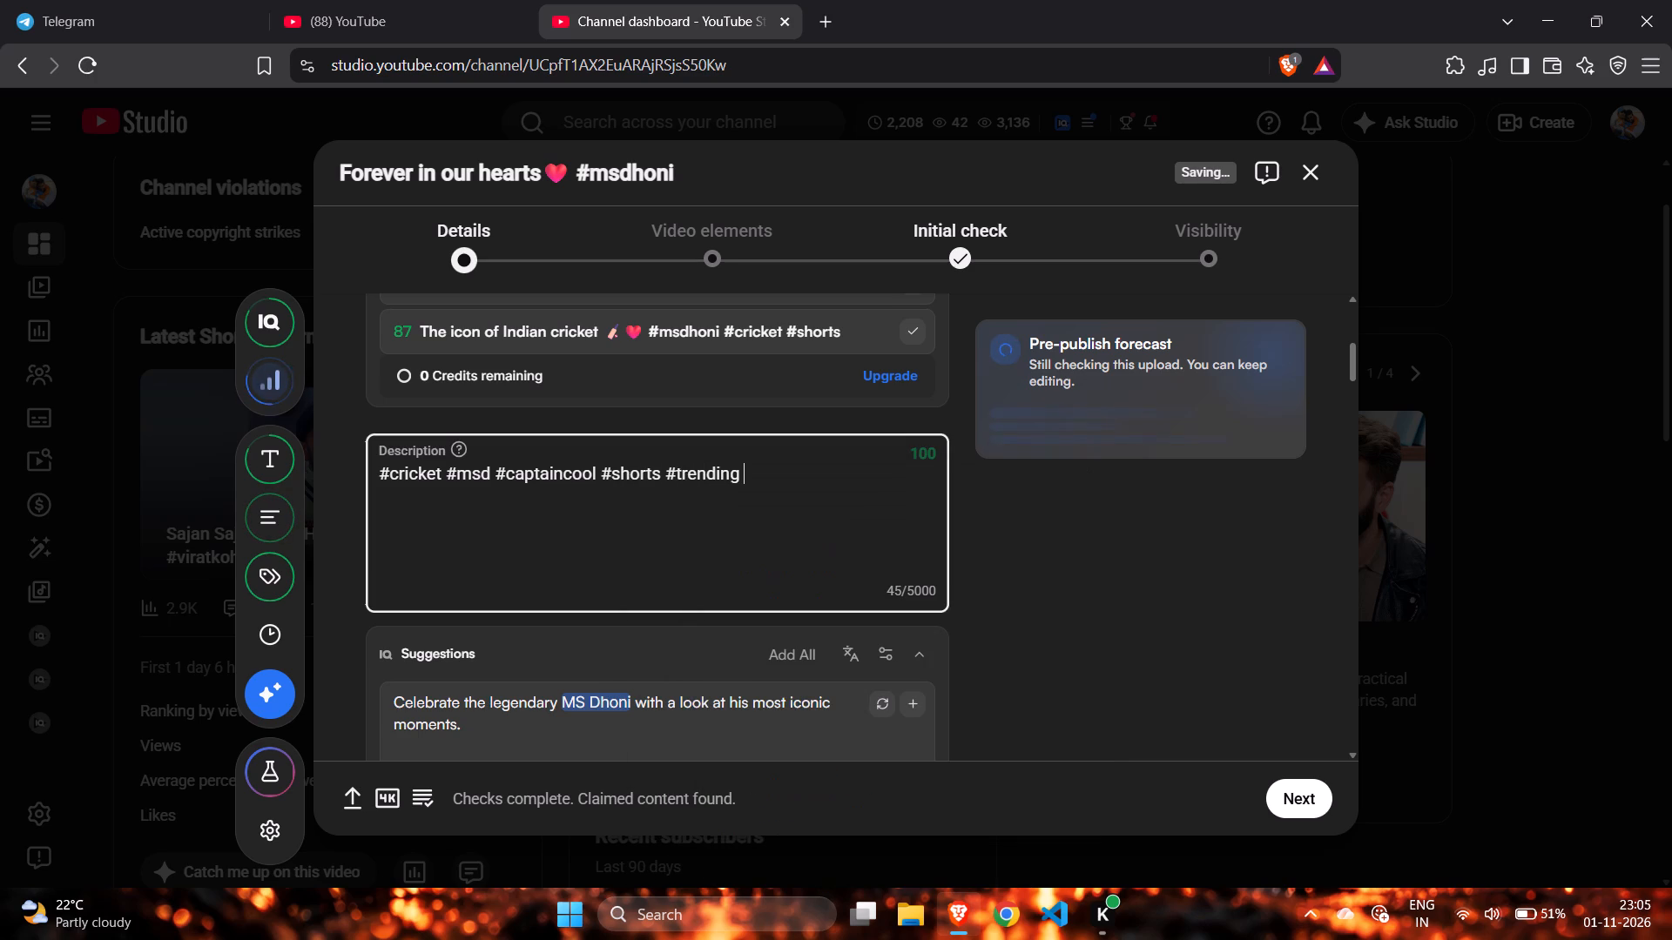
type("#tre")
key("n")
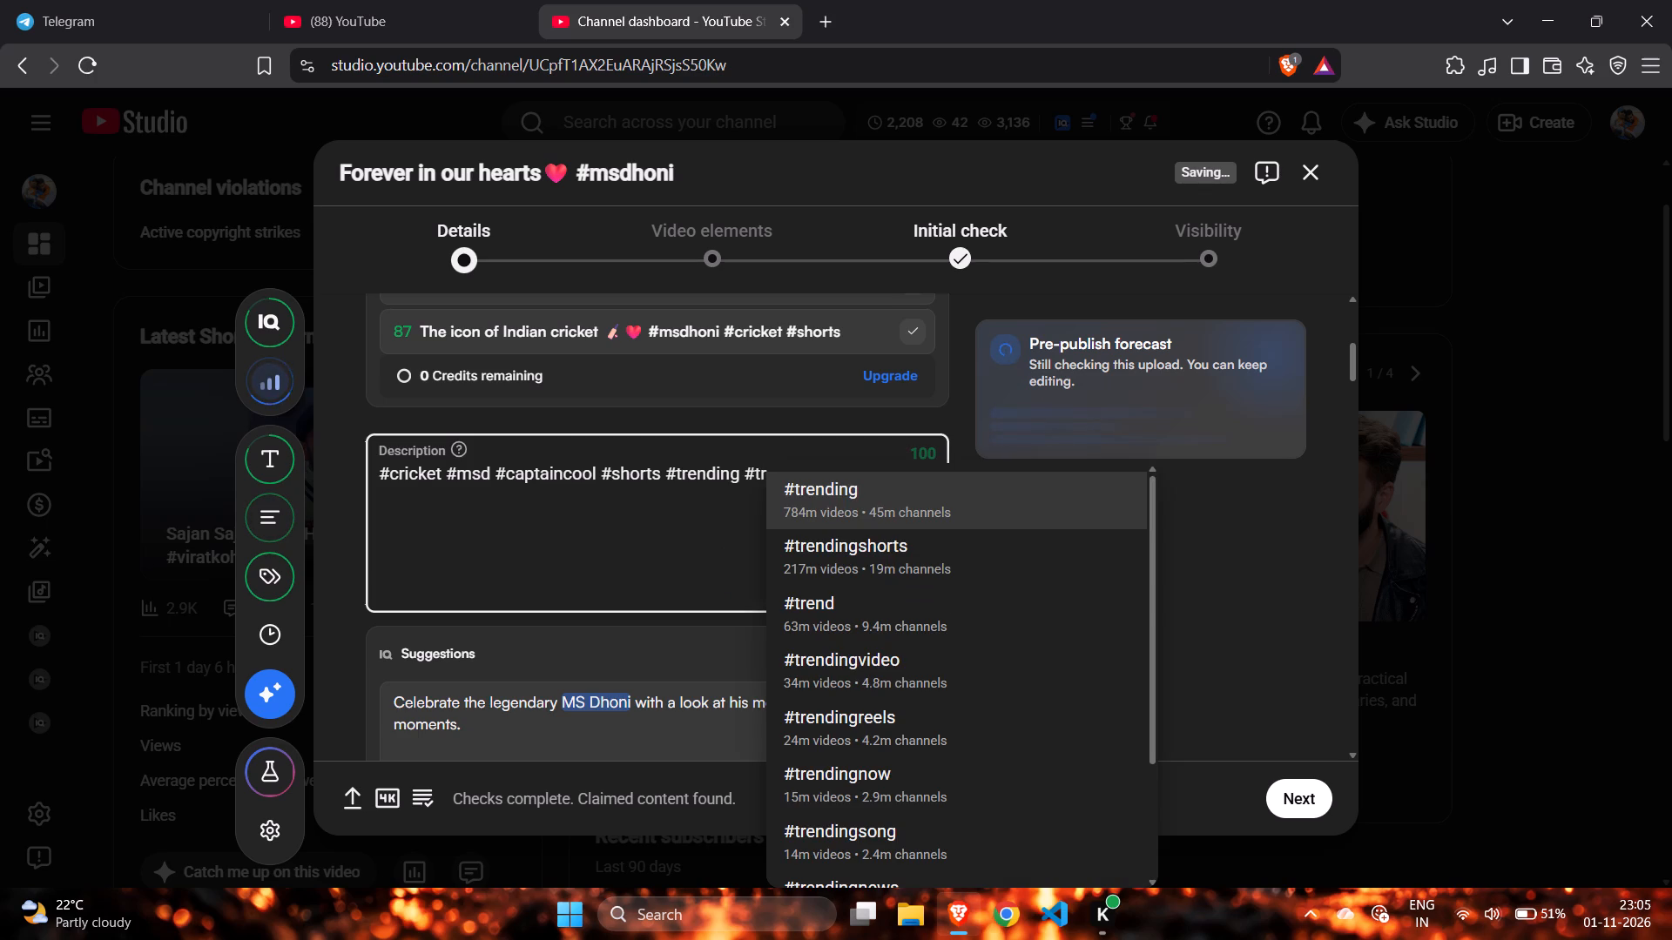
type("ding")
type("song")
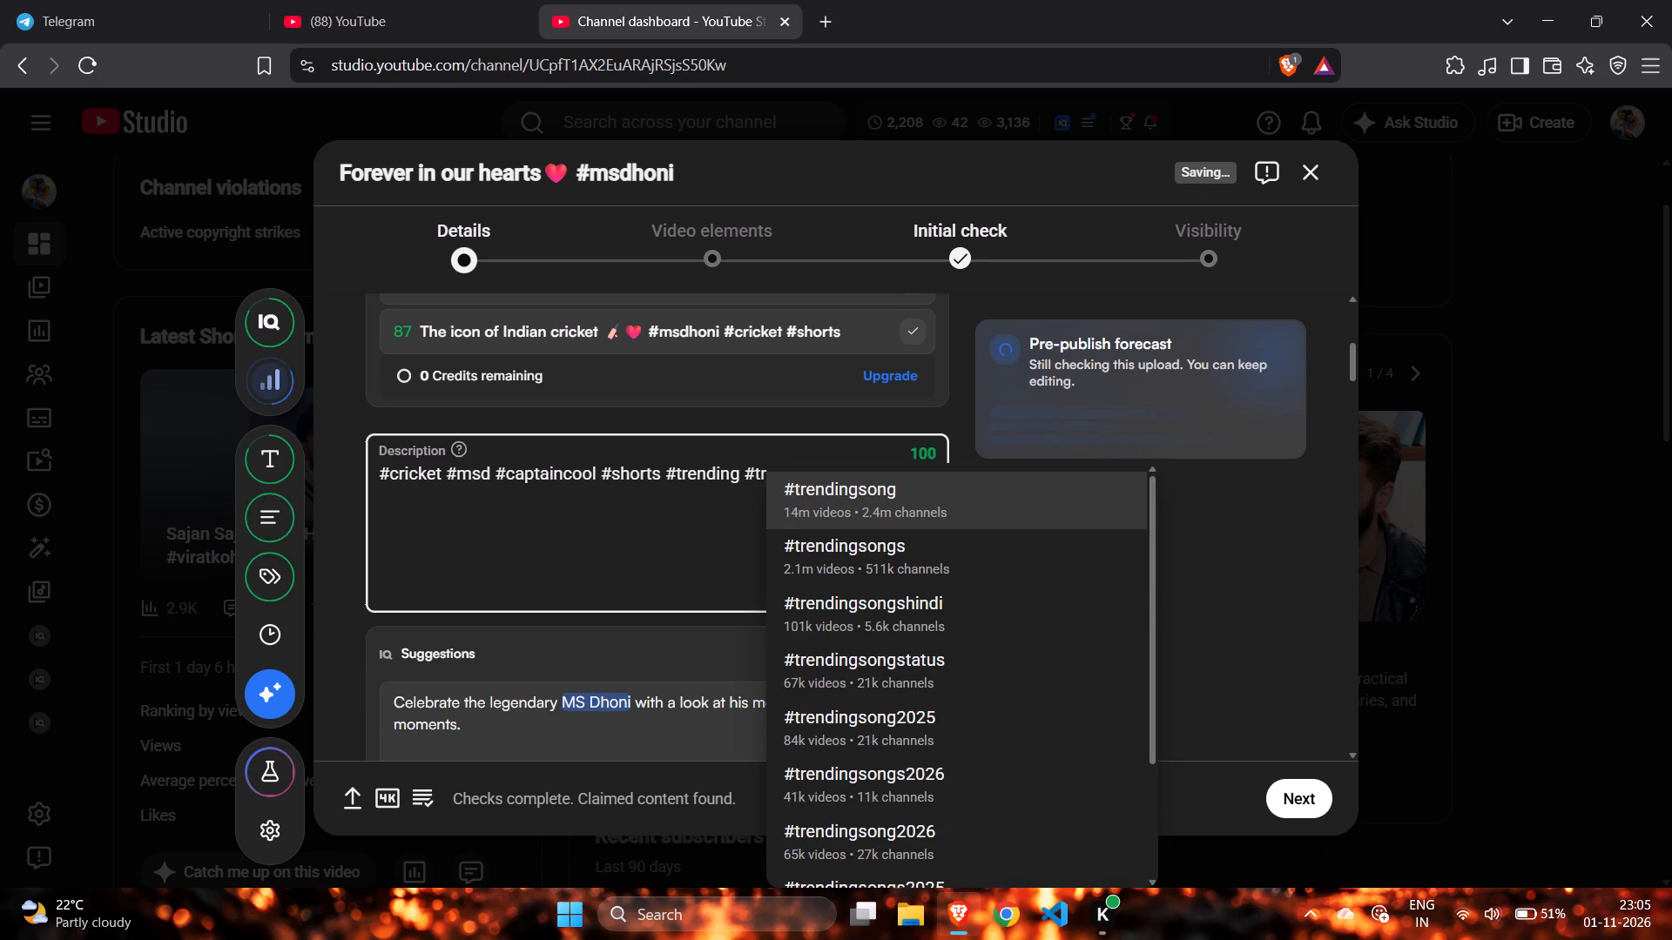
key("Return")
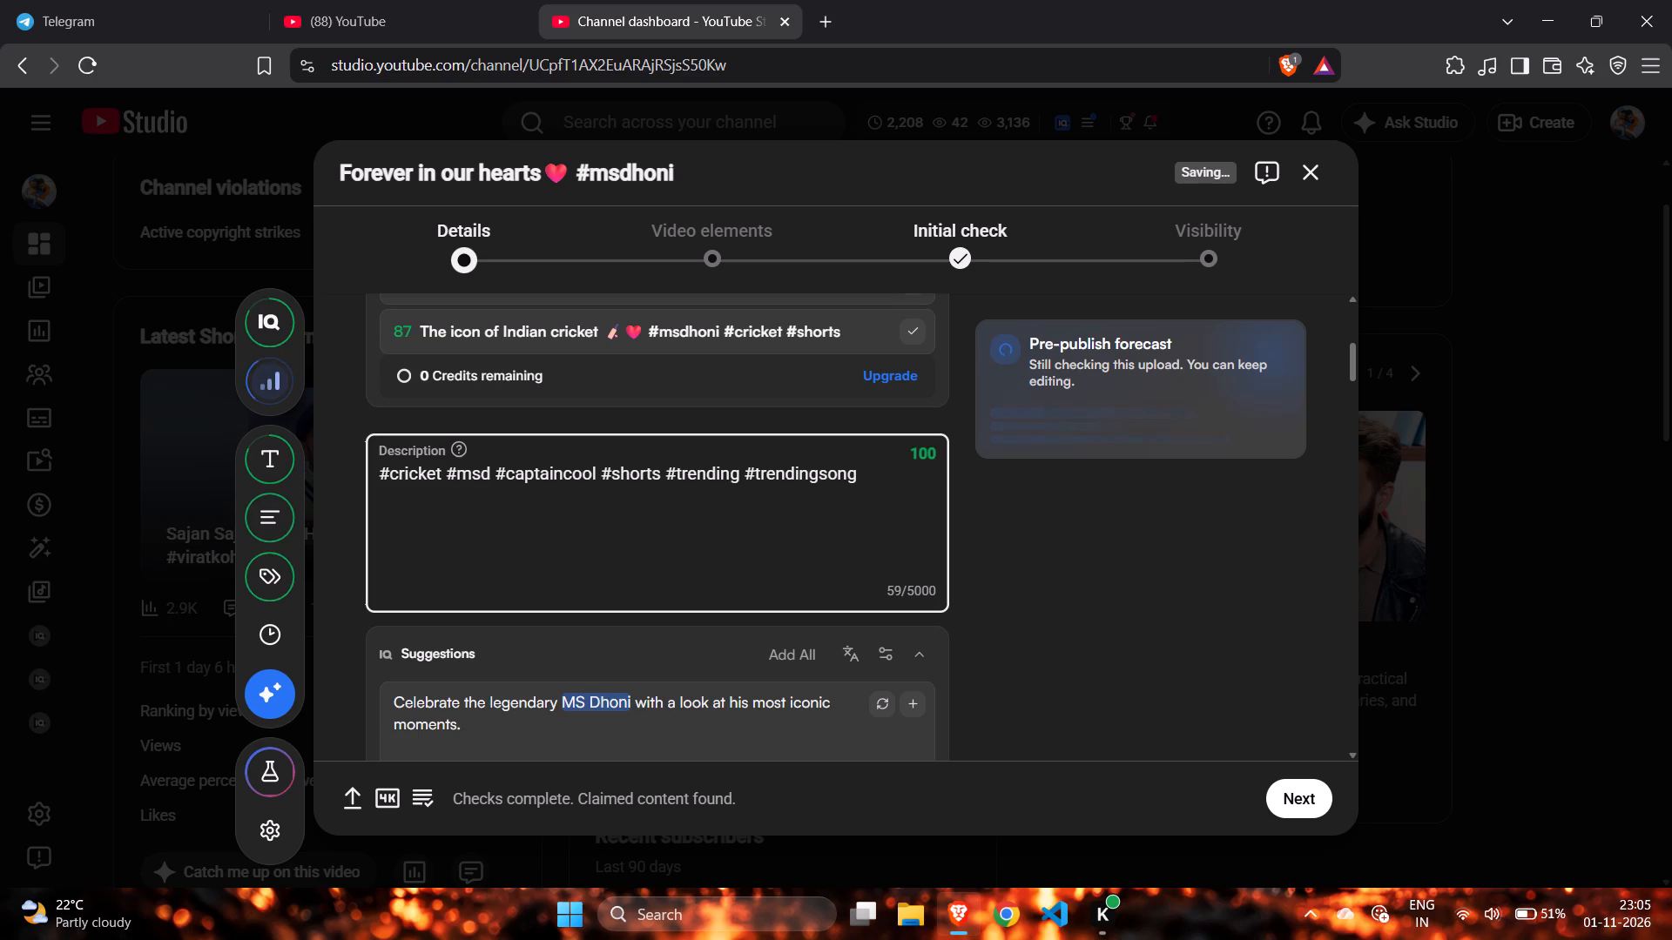
Add a new description line below the hashtags reading "Credit to all respective owners of clips.".
key("Return")
type("Credt")
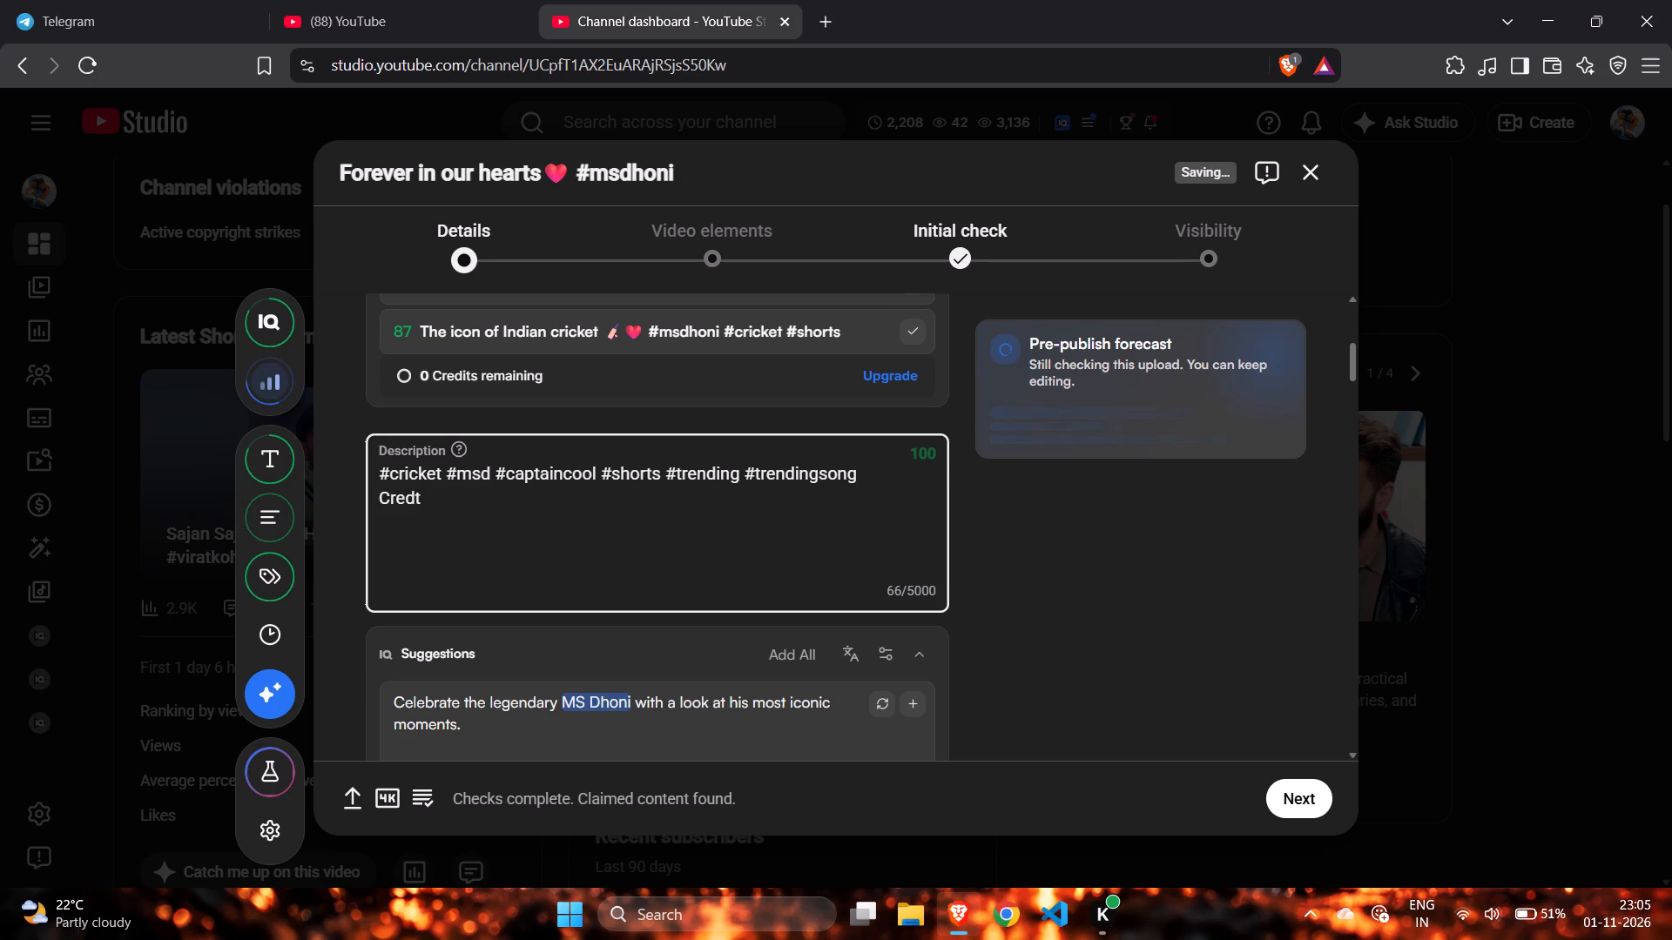
key("BackSpace")
type("it to")
key("space")
type("all resp")
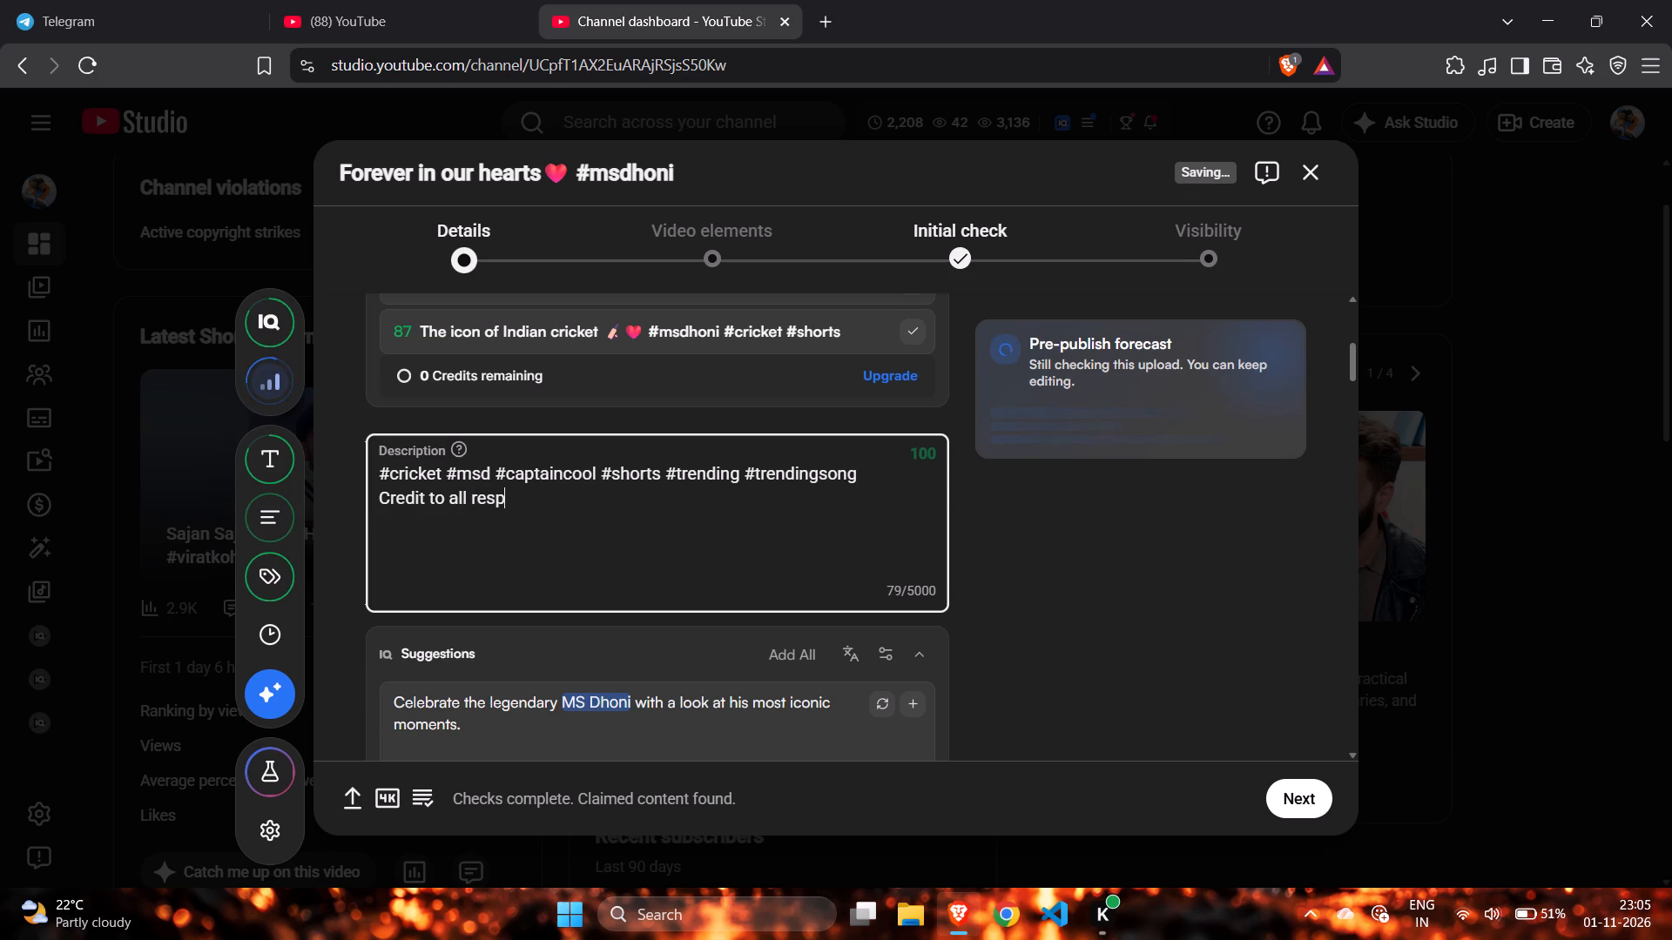
type("ective owners of clips")
key("period")
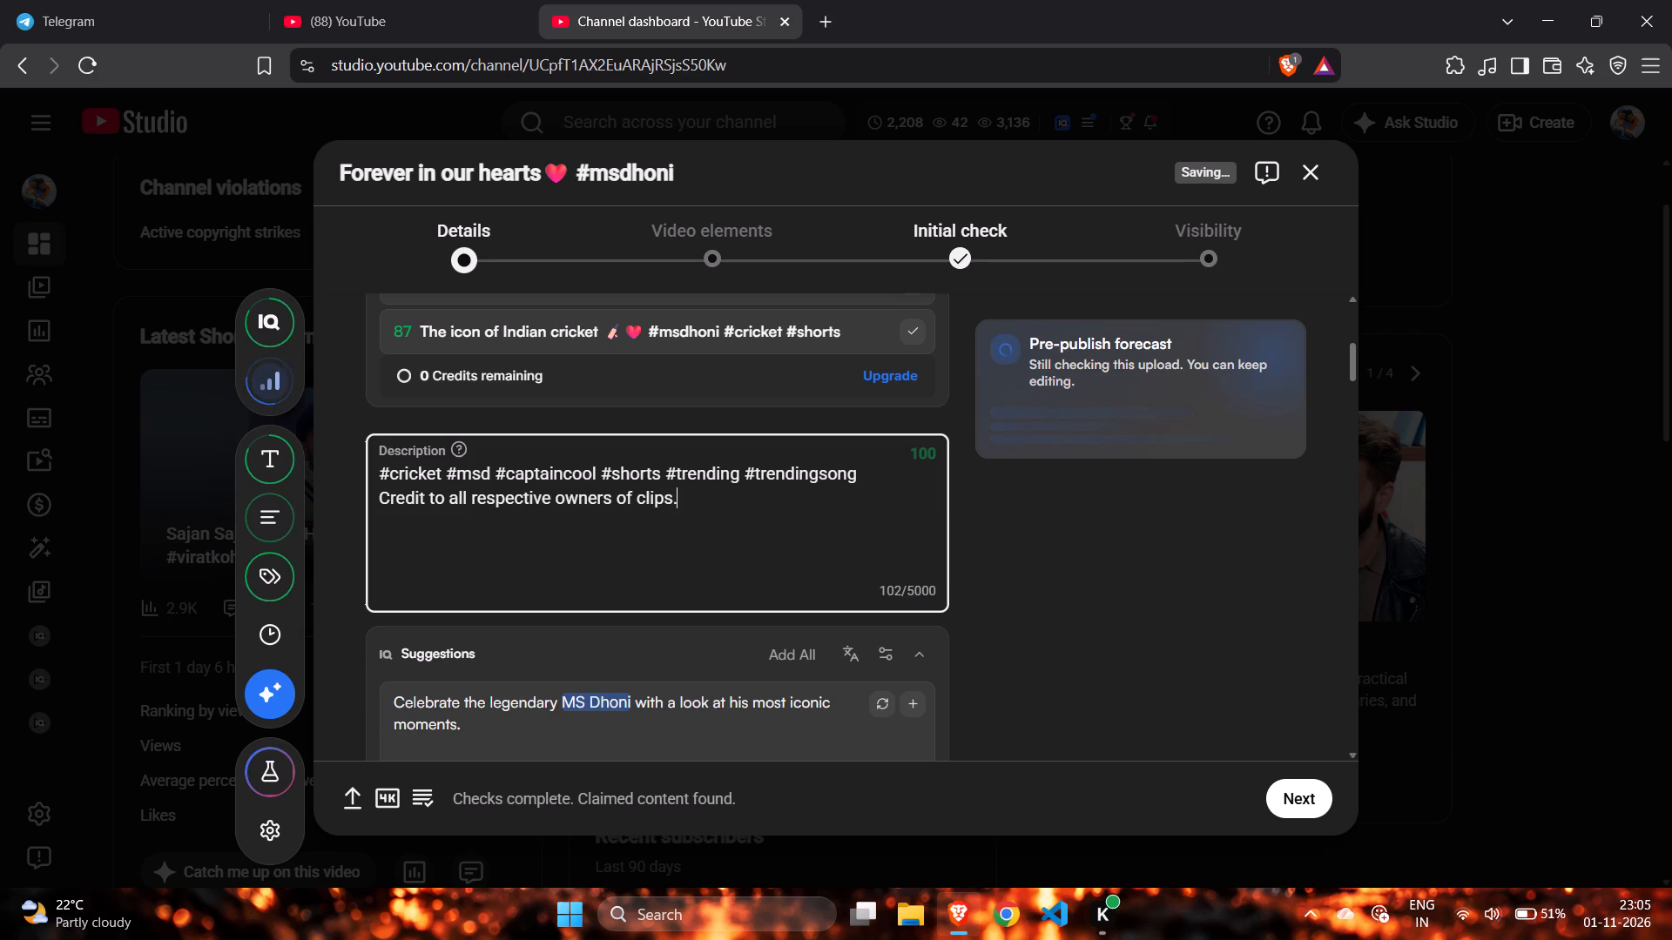
Set the Short's thumbnail to the video frame showing the player in the yellow jersey.
scroll(683, 521, "down", 6)
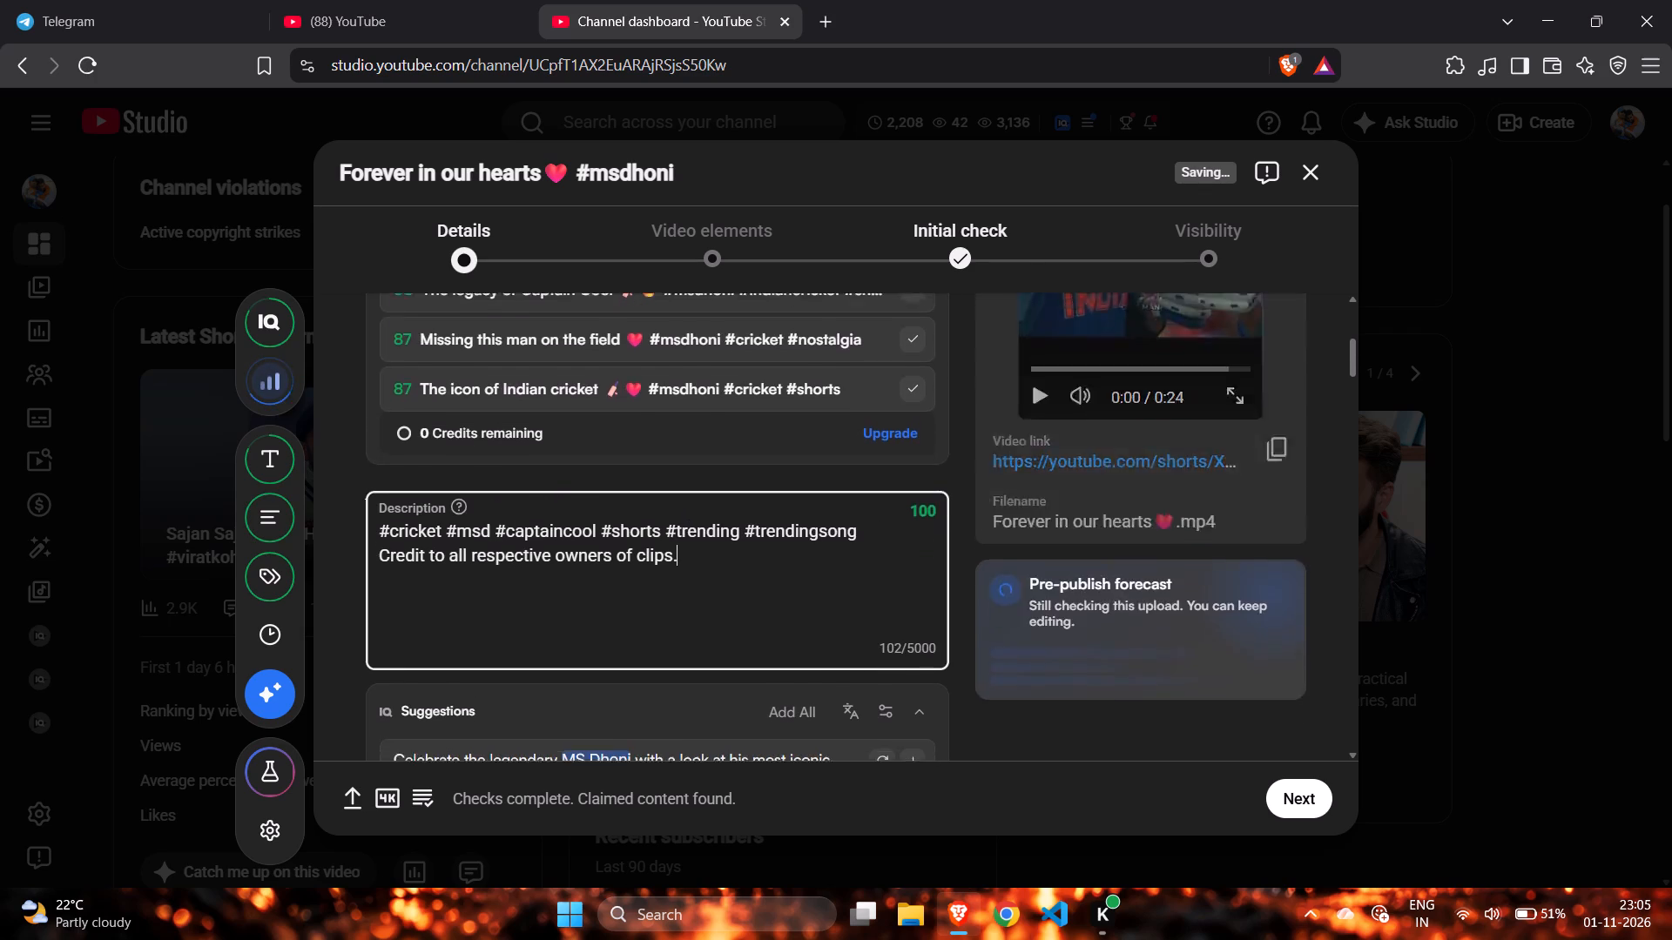
scroll(683, 521, "down", 3)
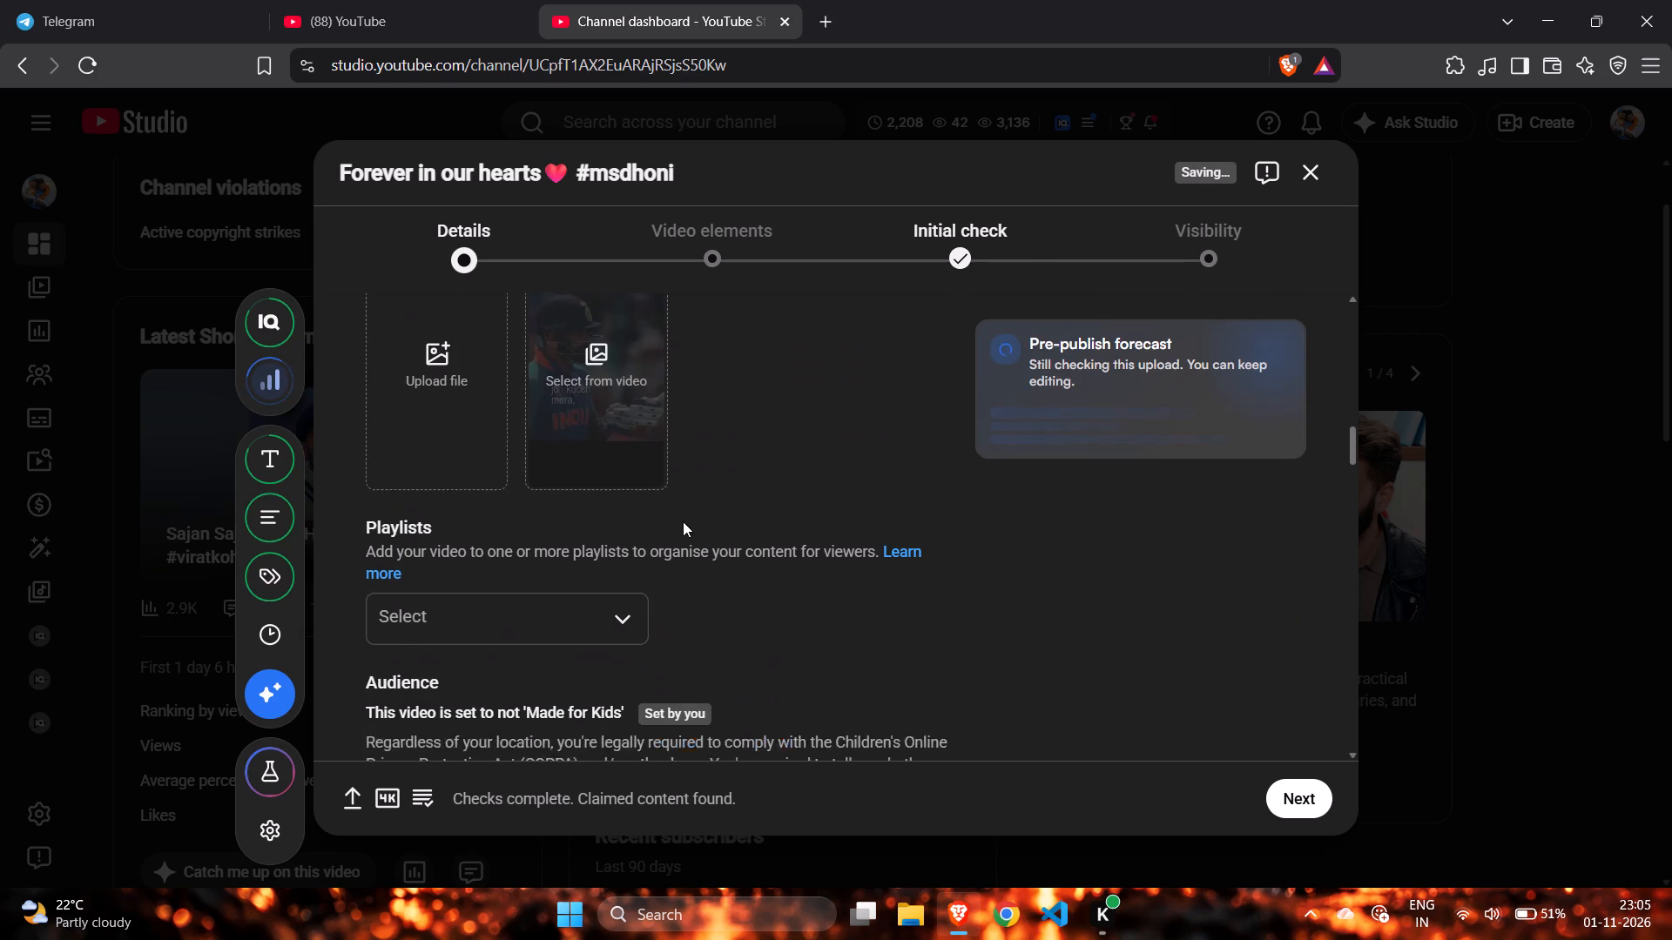
left_click(580, 394)
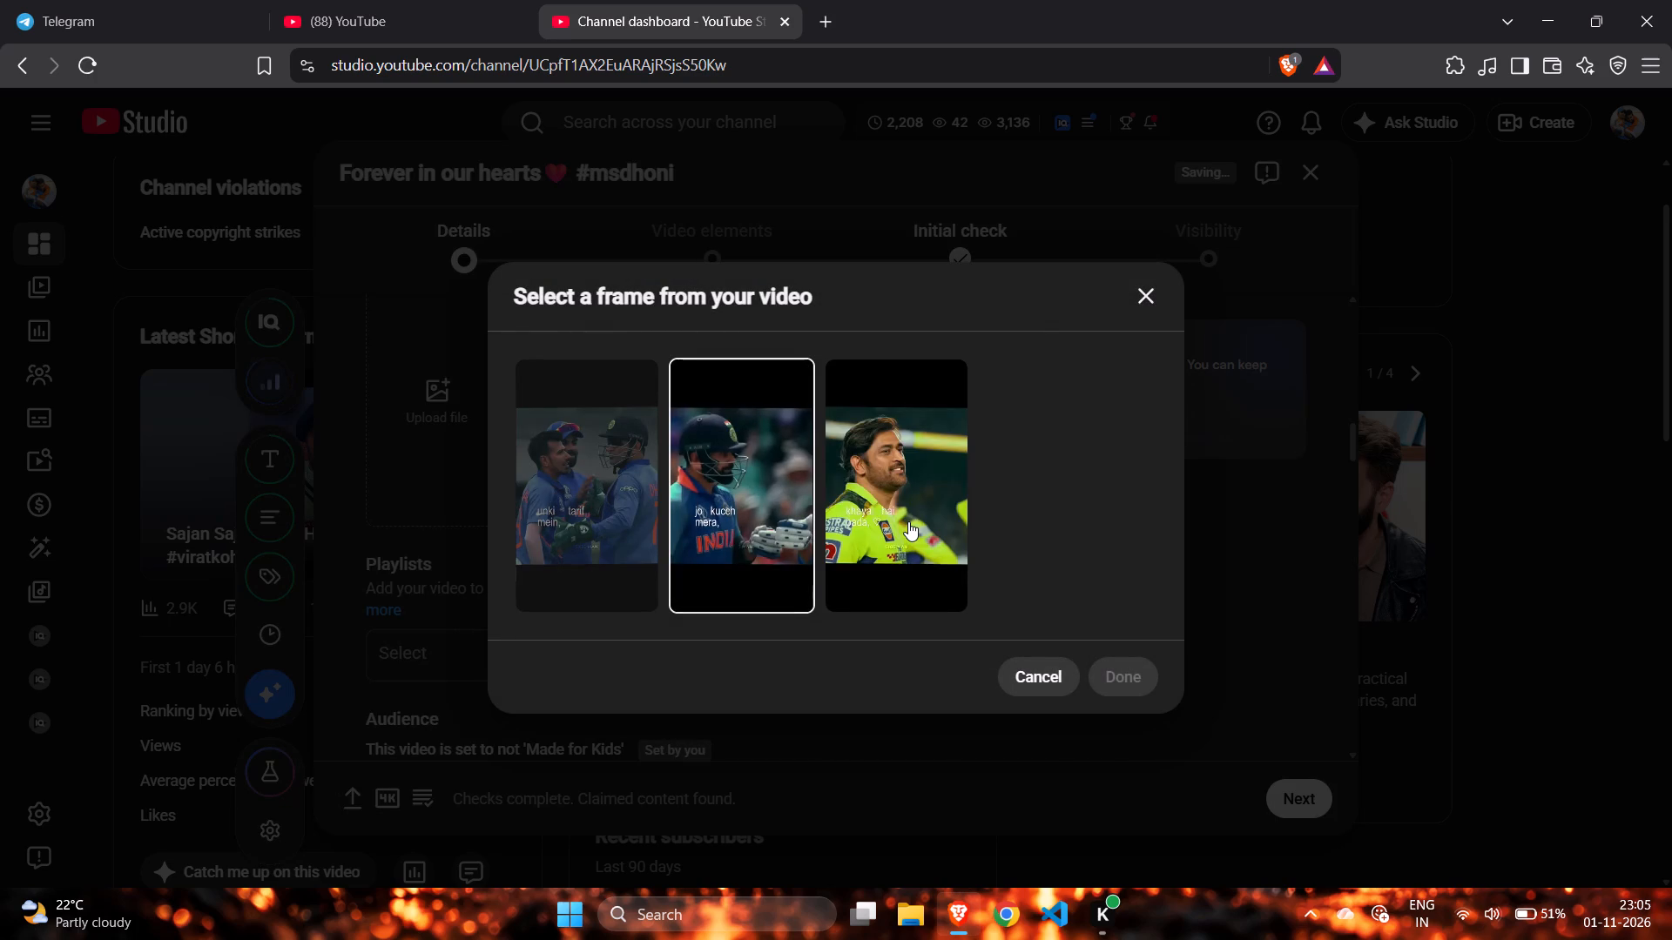
left_click(908, 521)
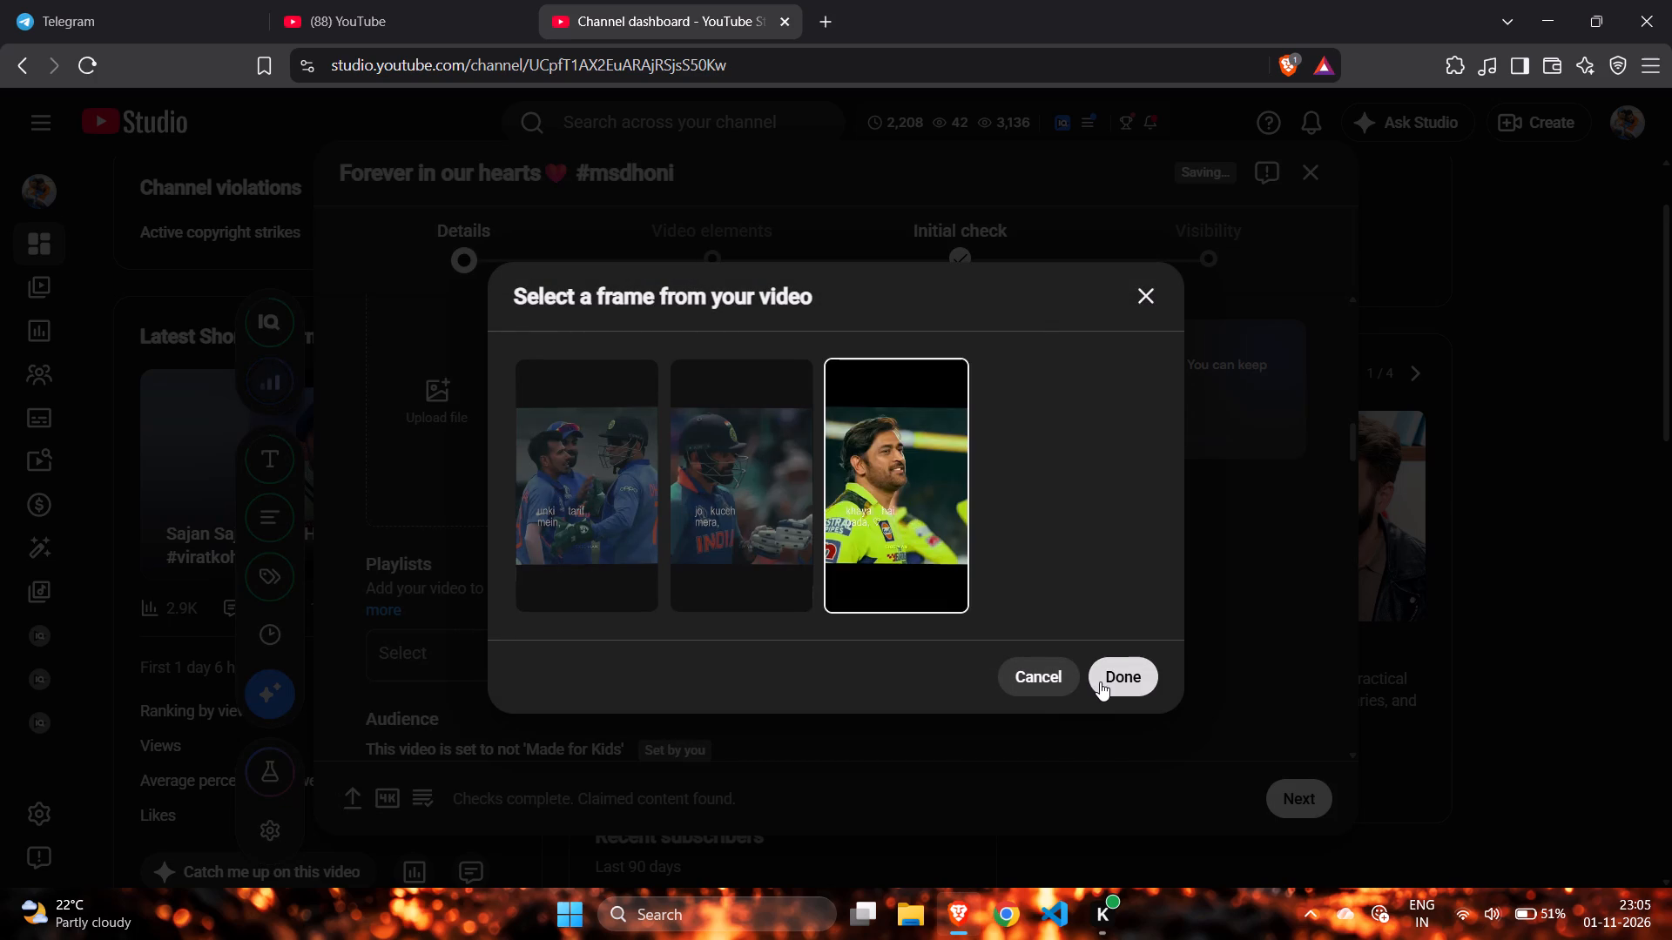
left_click(1100, 681)
Add the suggested tag "trending reels" and the custom tag "msd" to the Short's tags.
scroll(931, 644, "down", 1)
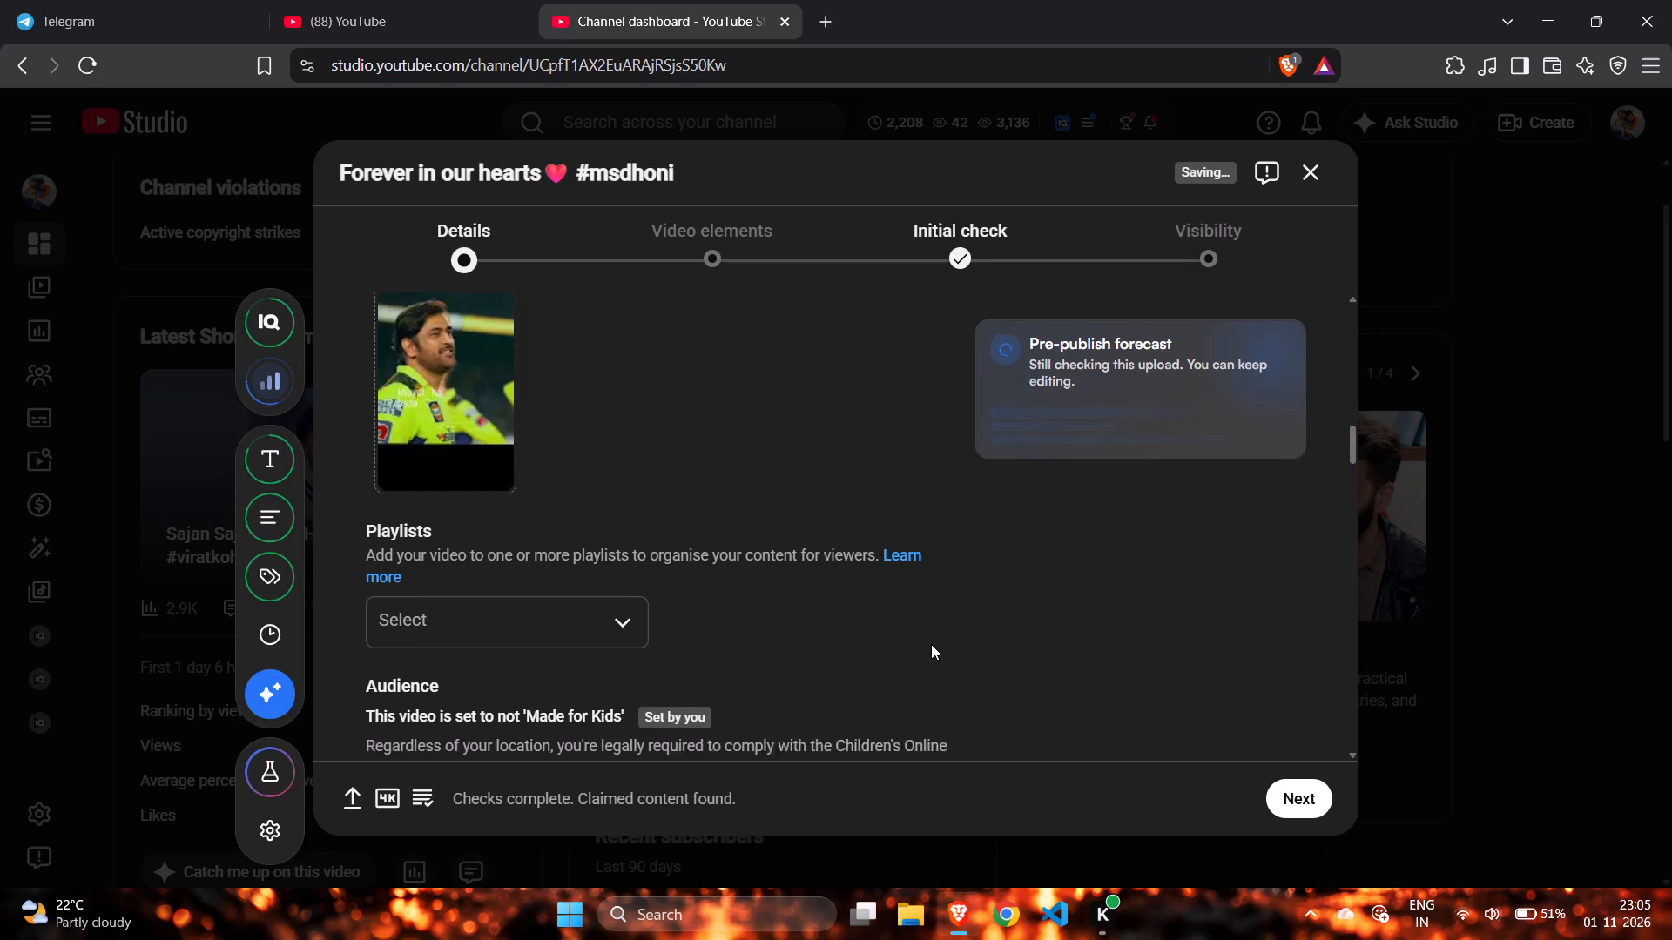
scroll(931, 644, "down", 3)
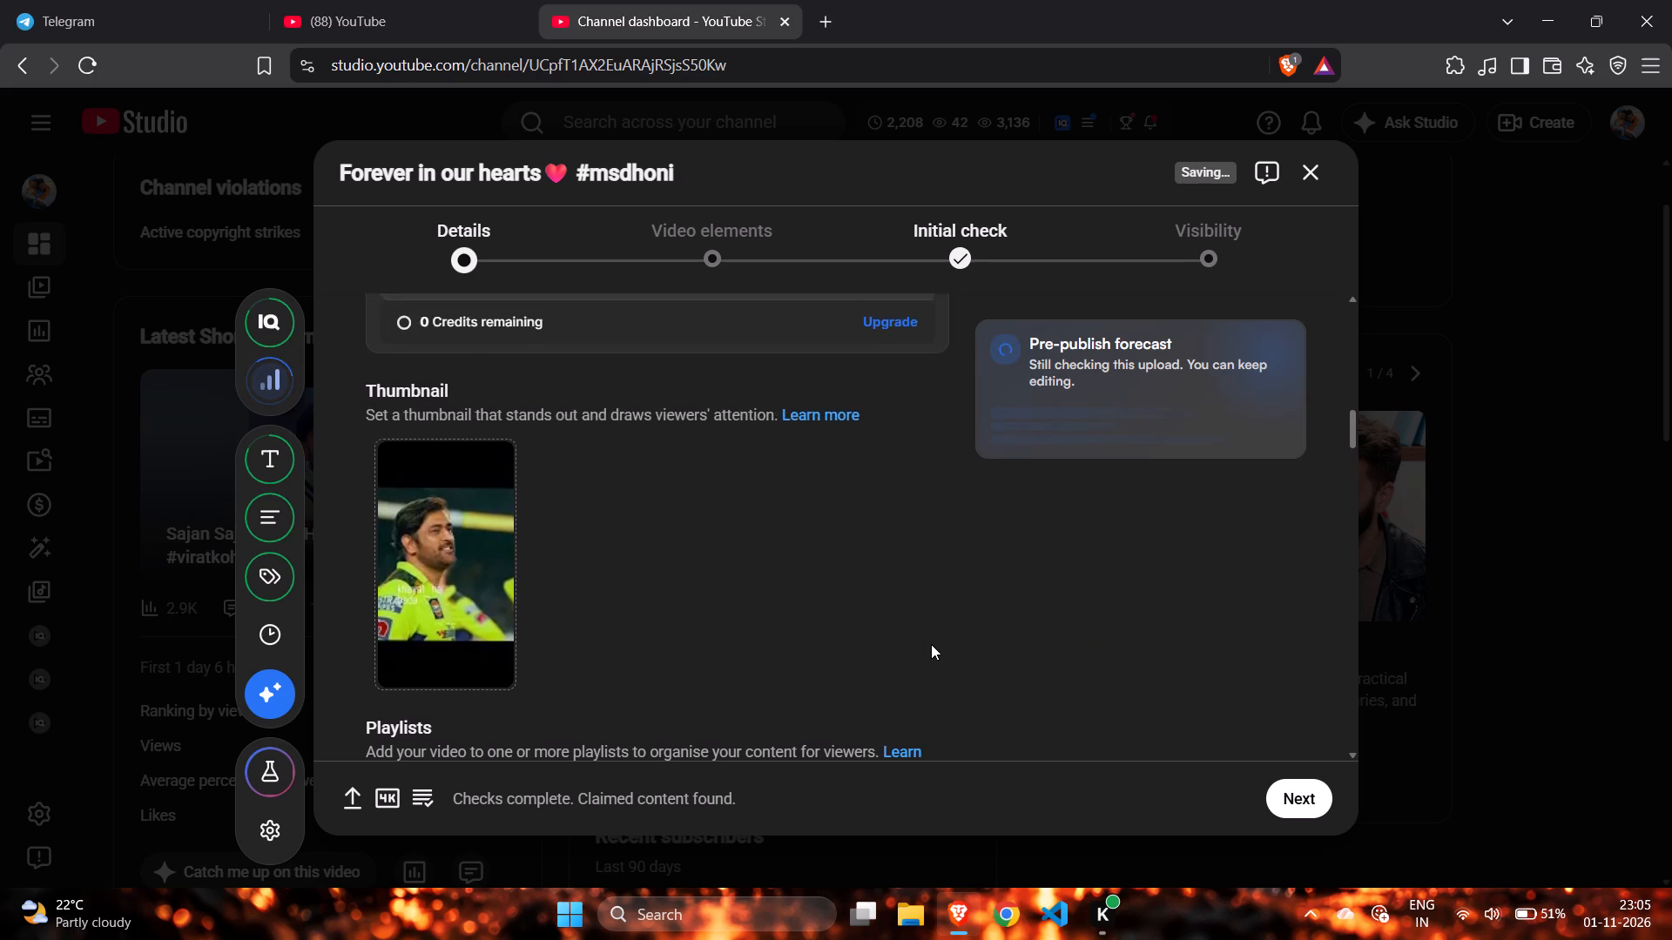
scroll(931, 644, "down", 2)
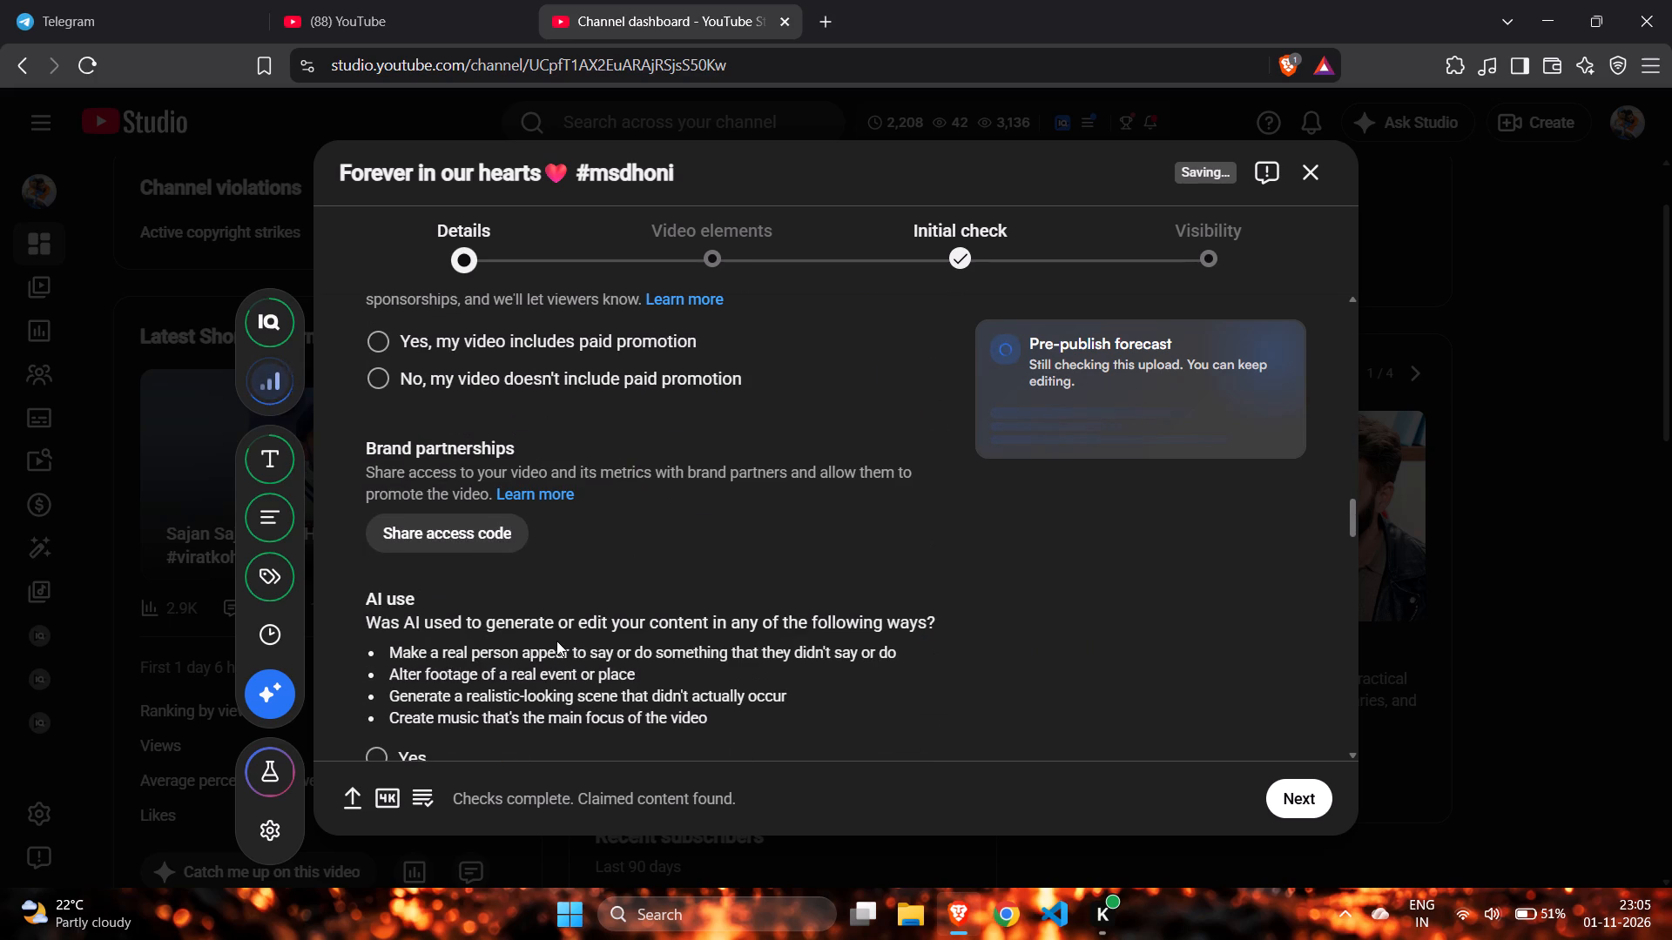
scroll(556, 641, "down", 8)
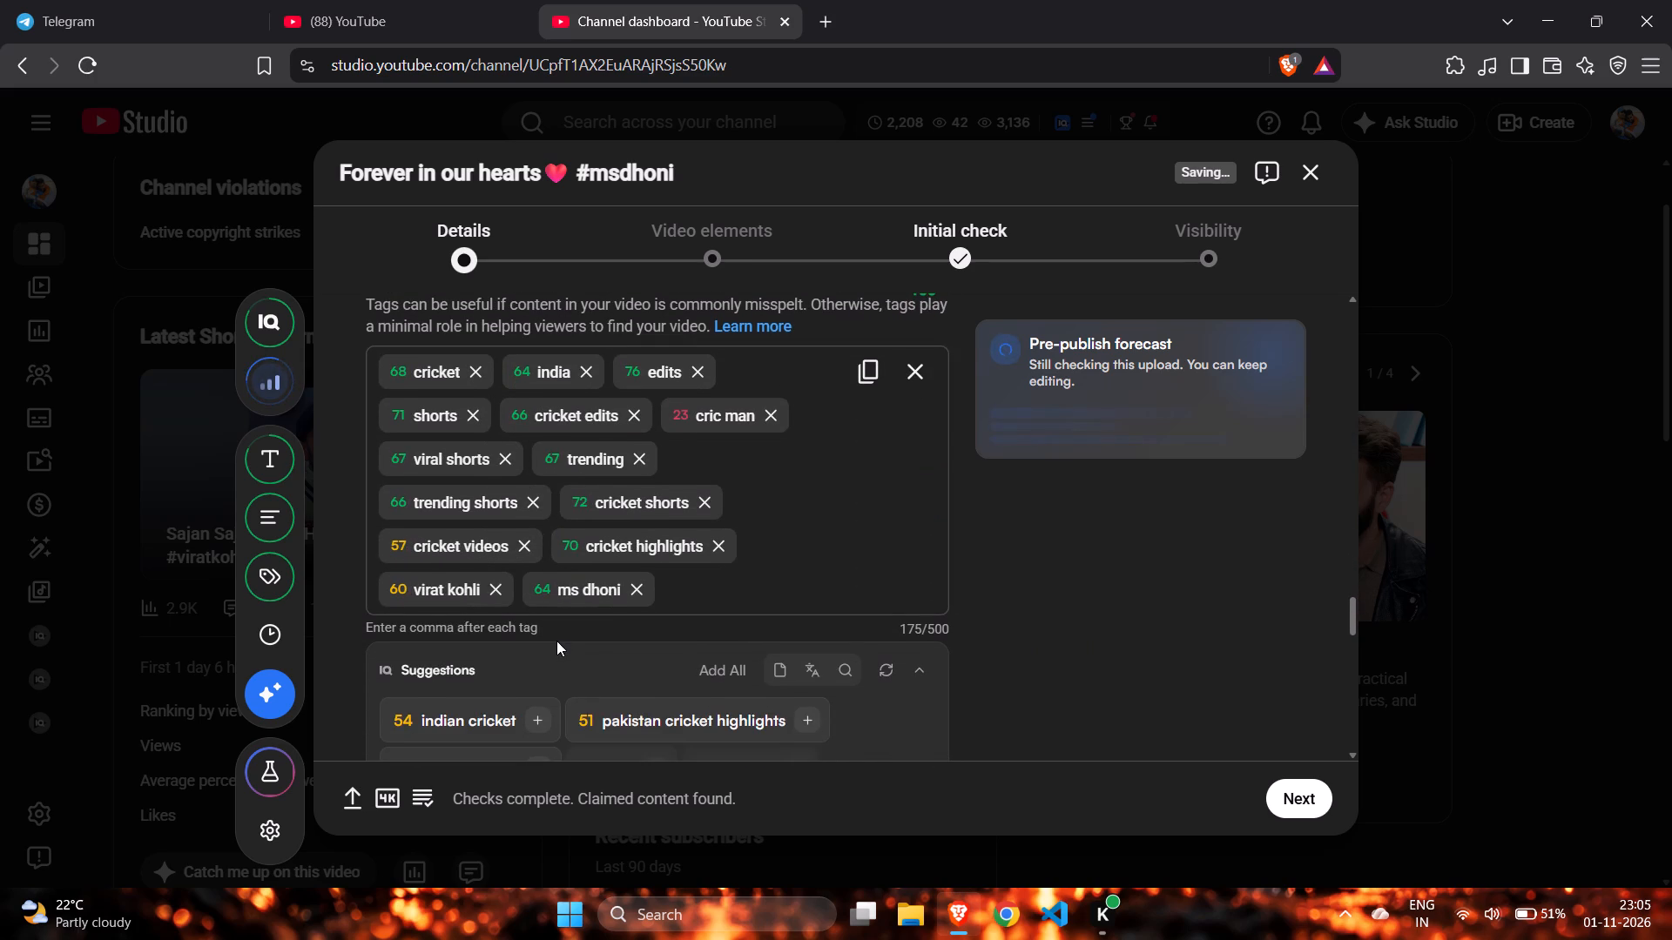
scroll(674, 615, "down", 1)
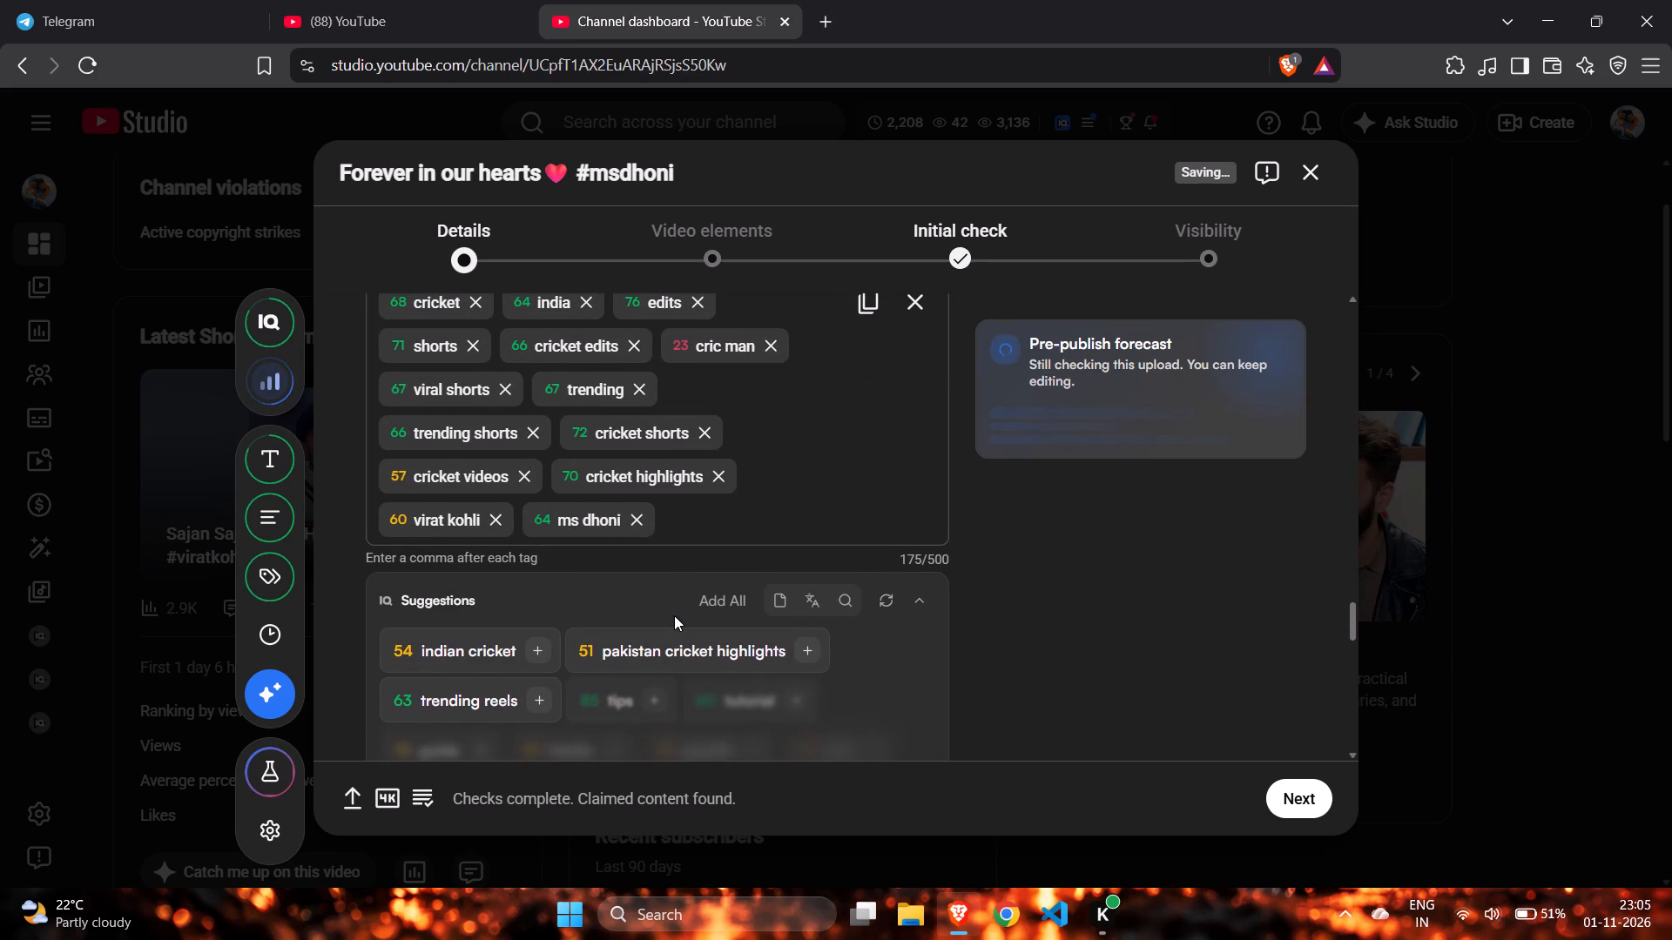
left_click(540, 690)
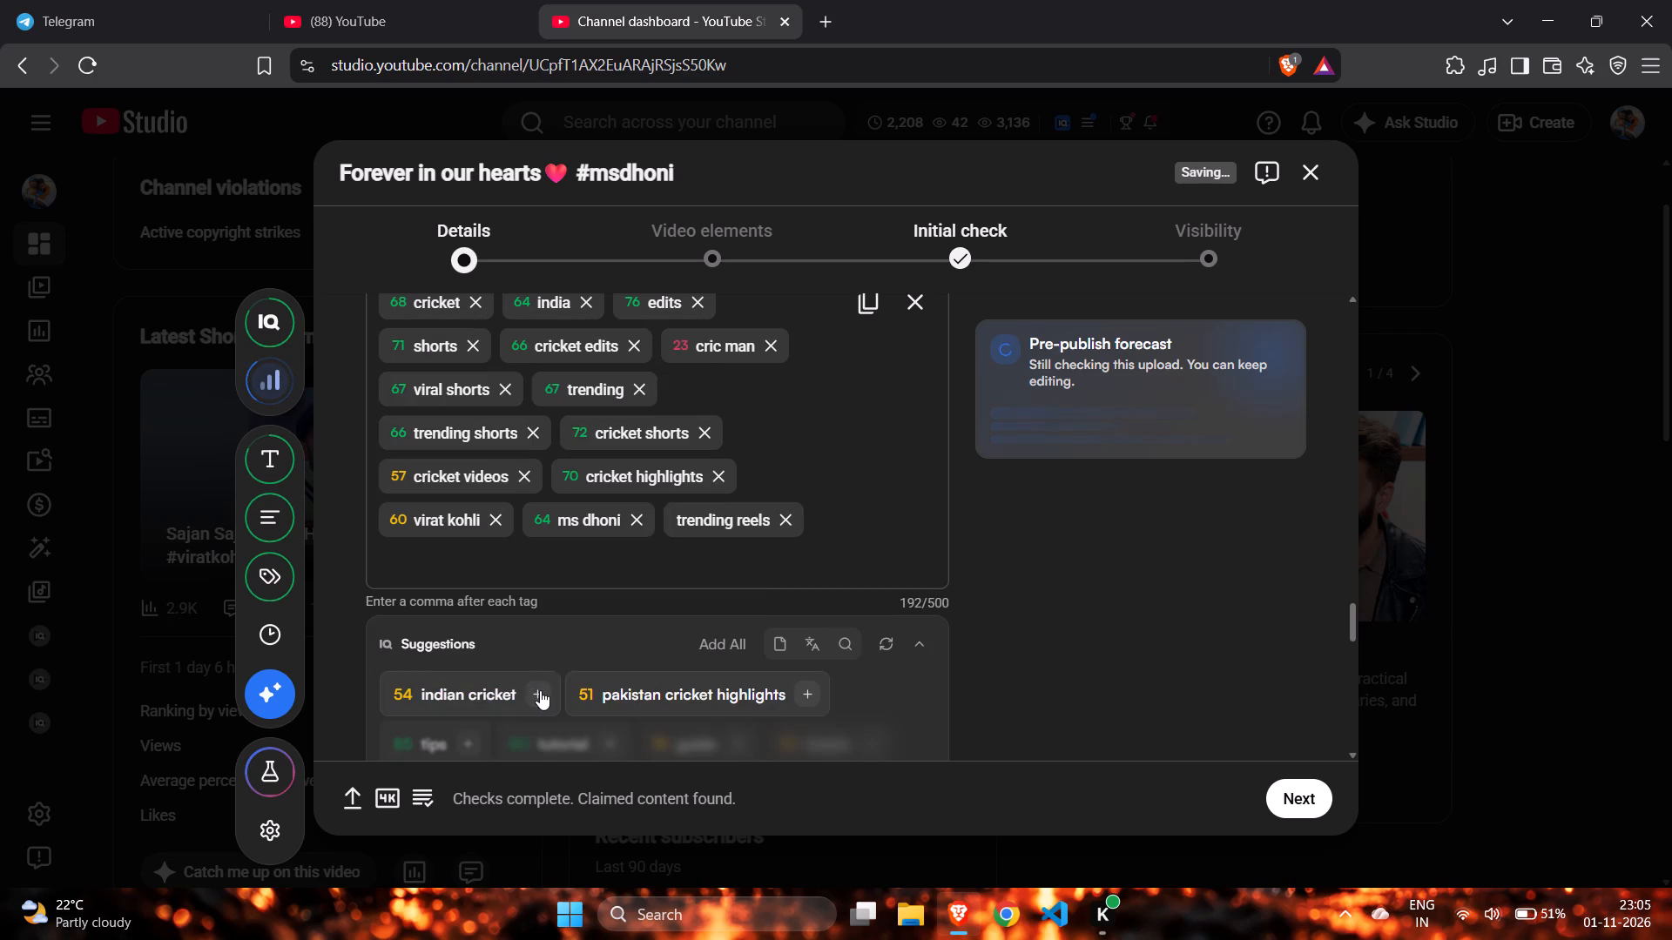
left_click(684, 559)
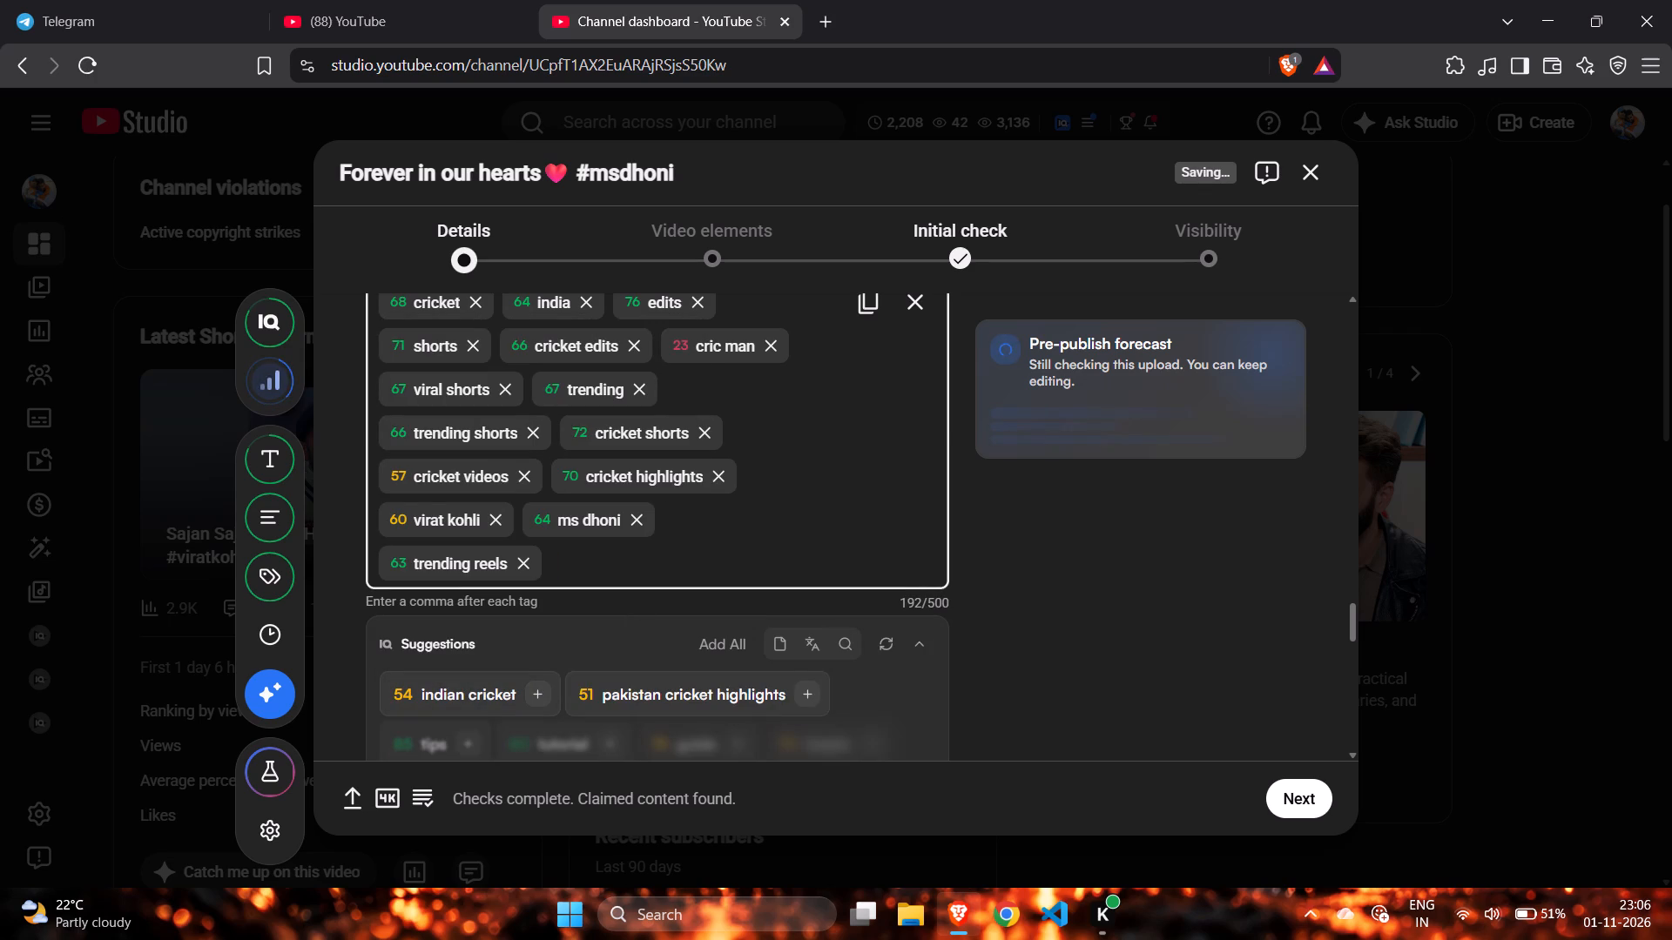
type("msd")
key("Return")
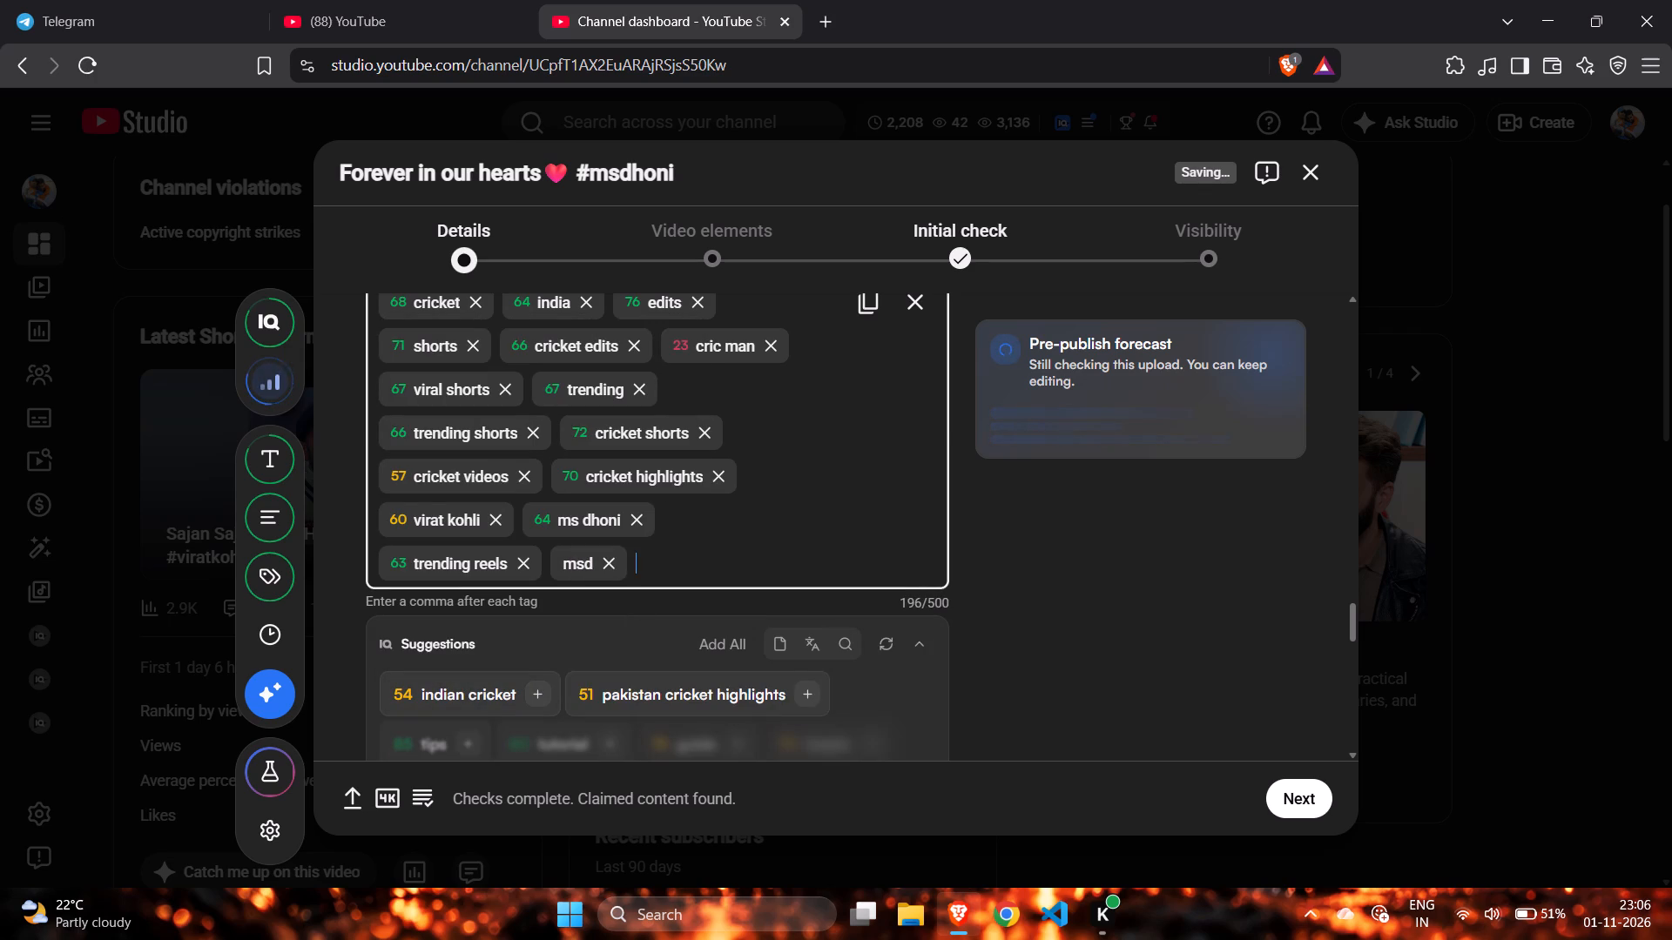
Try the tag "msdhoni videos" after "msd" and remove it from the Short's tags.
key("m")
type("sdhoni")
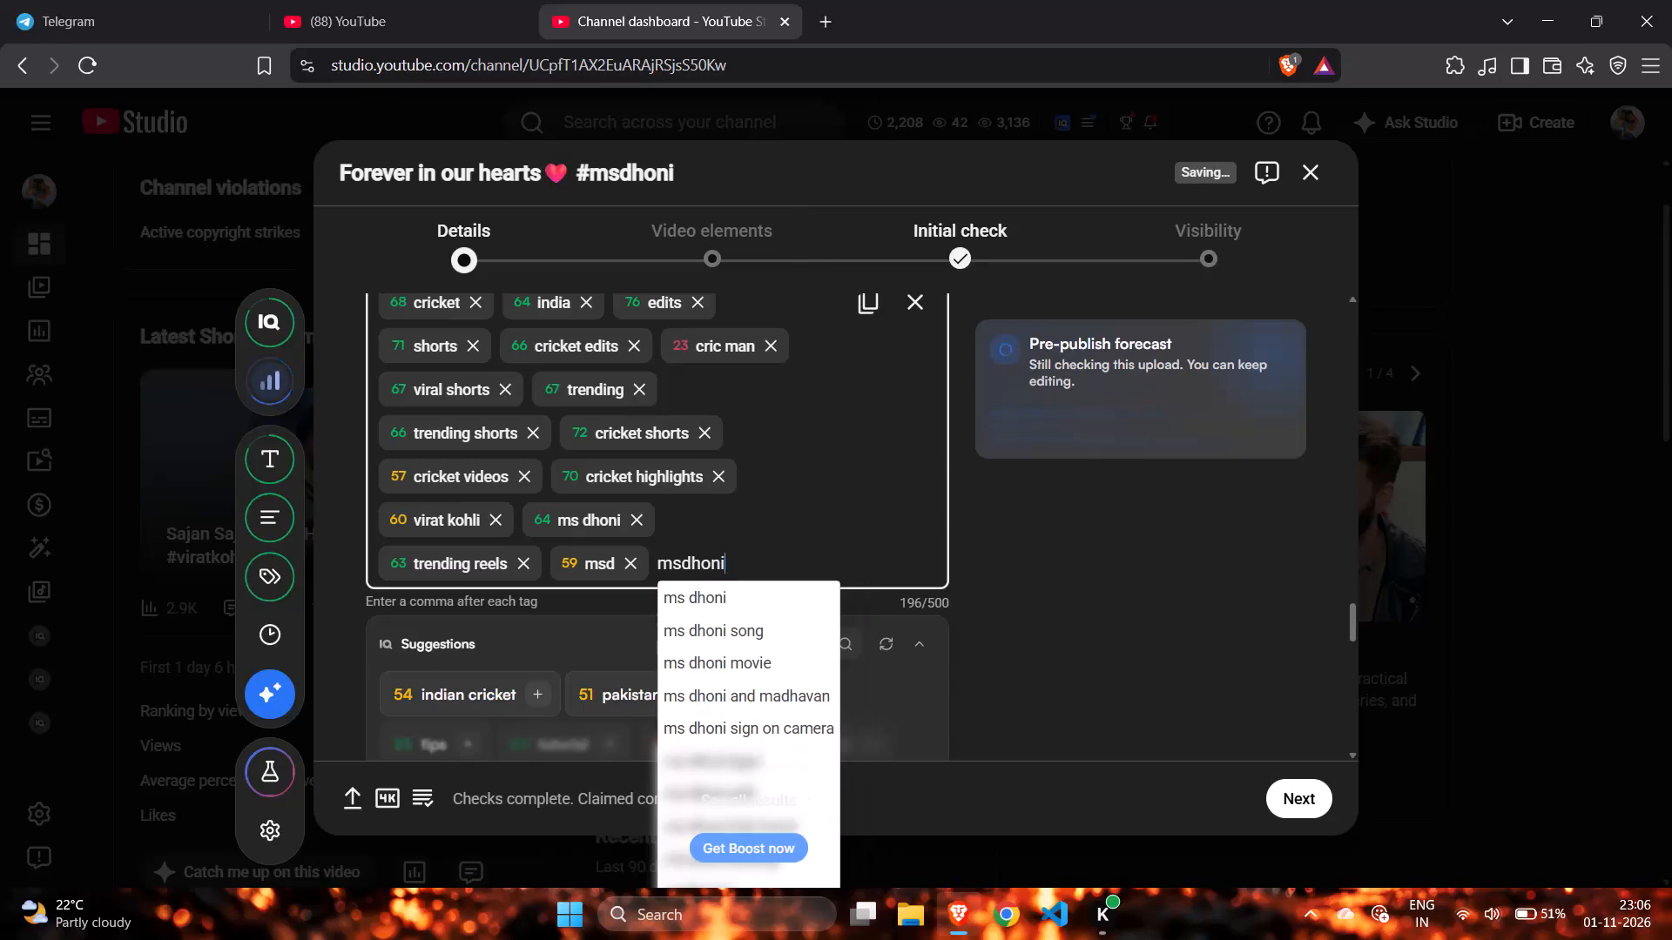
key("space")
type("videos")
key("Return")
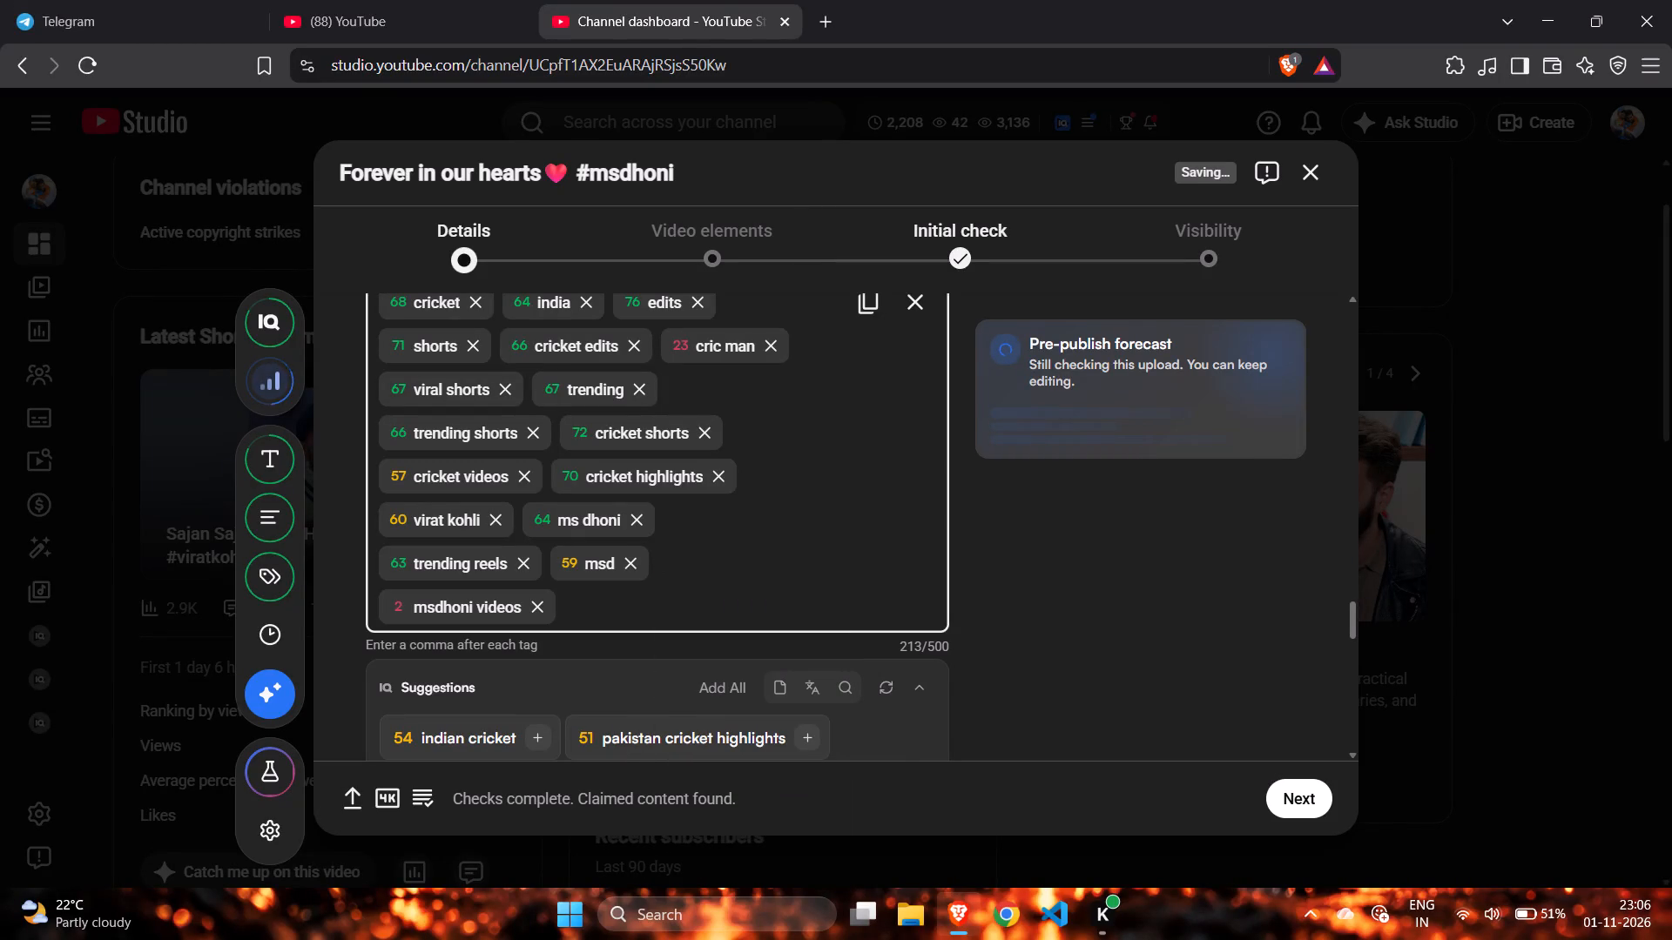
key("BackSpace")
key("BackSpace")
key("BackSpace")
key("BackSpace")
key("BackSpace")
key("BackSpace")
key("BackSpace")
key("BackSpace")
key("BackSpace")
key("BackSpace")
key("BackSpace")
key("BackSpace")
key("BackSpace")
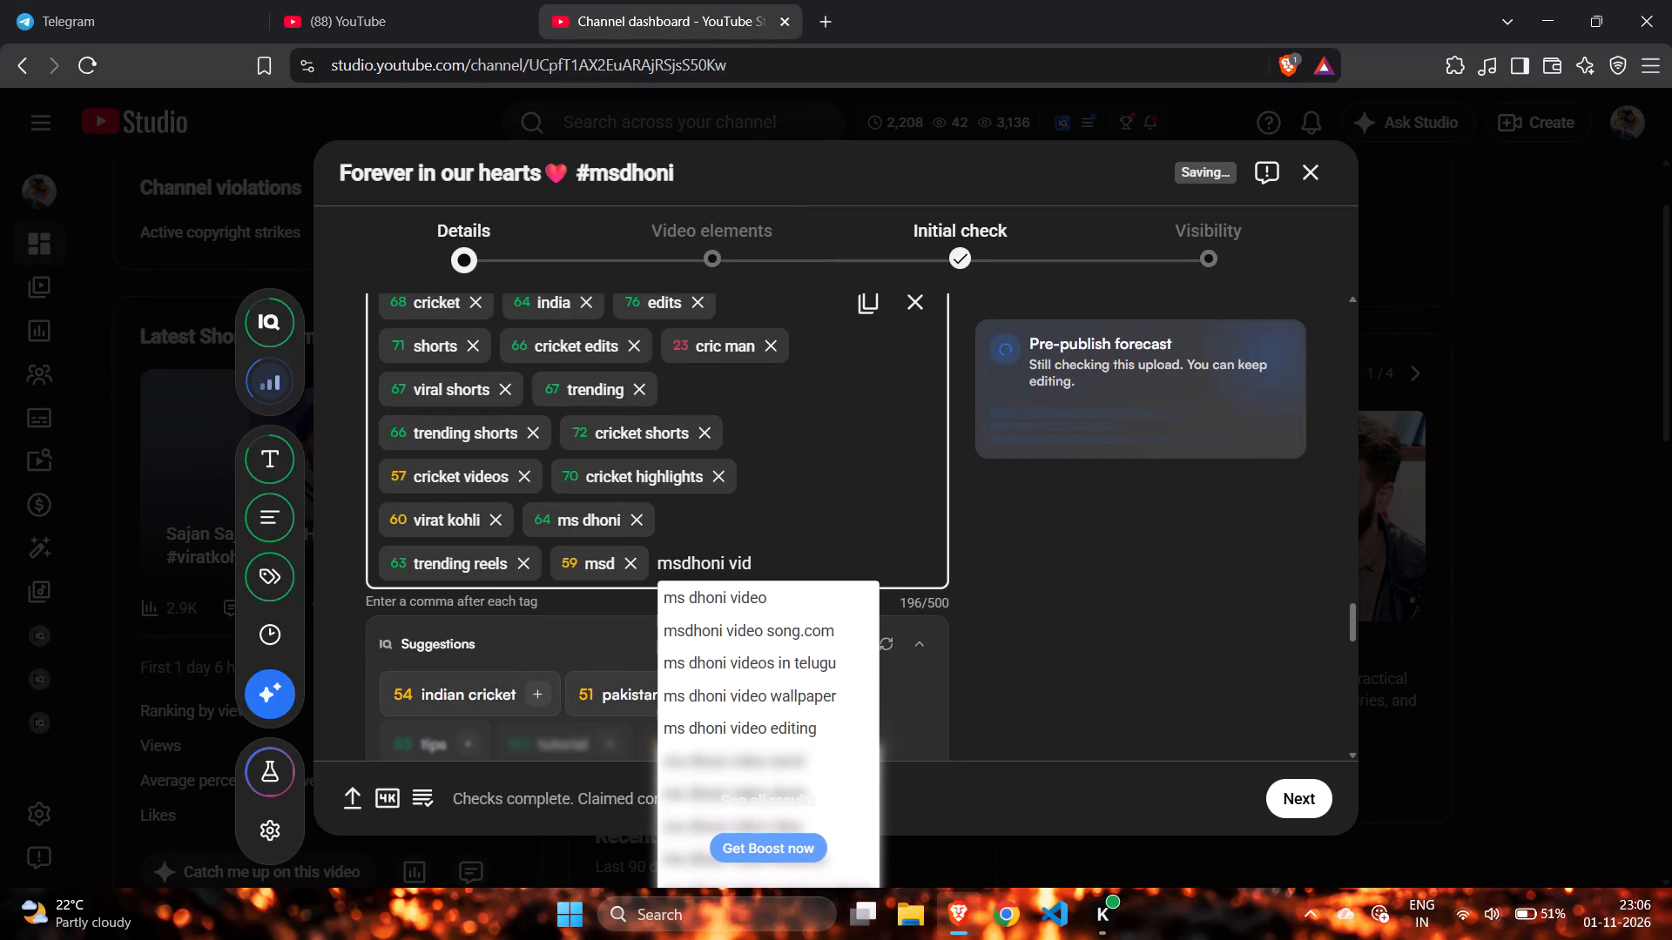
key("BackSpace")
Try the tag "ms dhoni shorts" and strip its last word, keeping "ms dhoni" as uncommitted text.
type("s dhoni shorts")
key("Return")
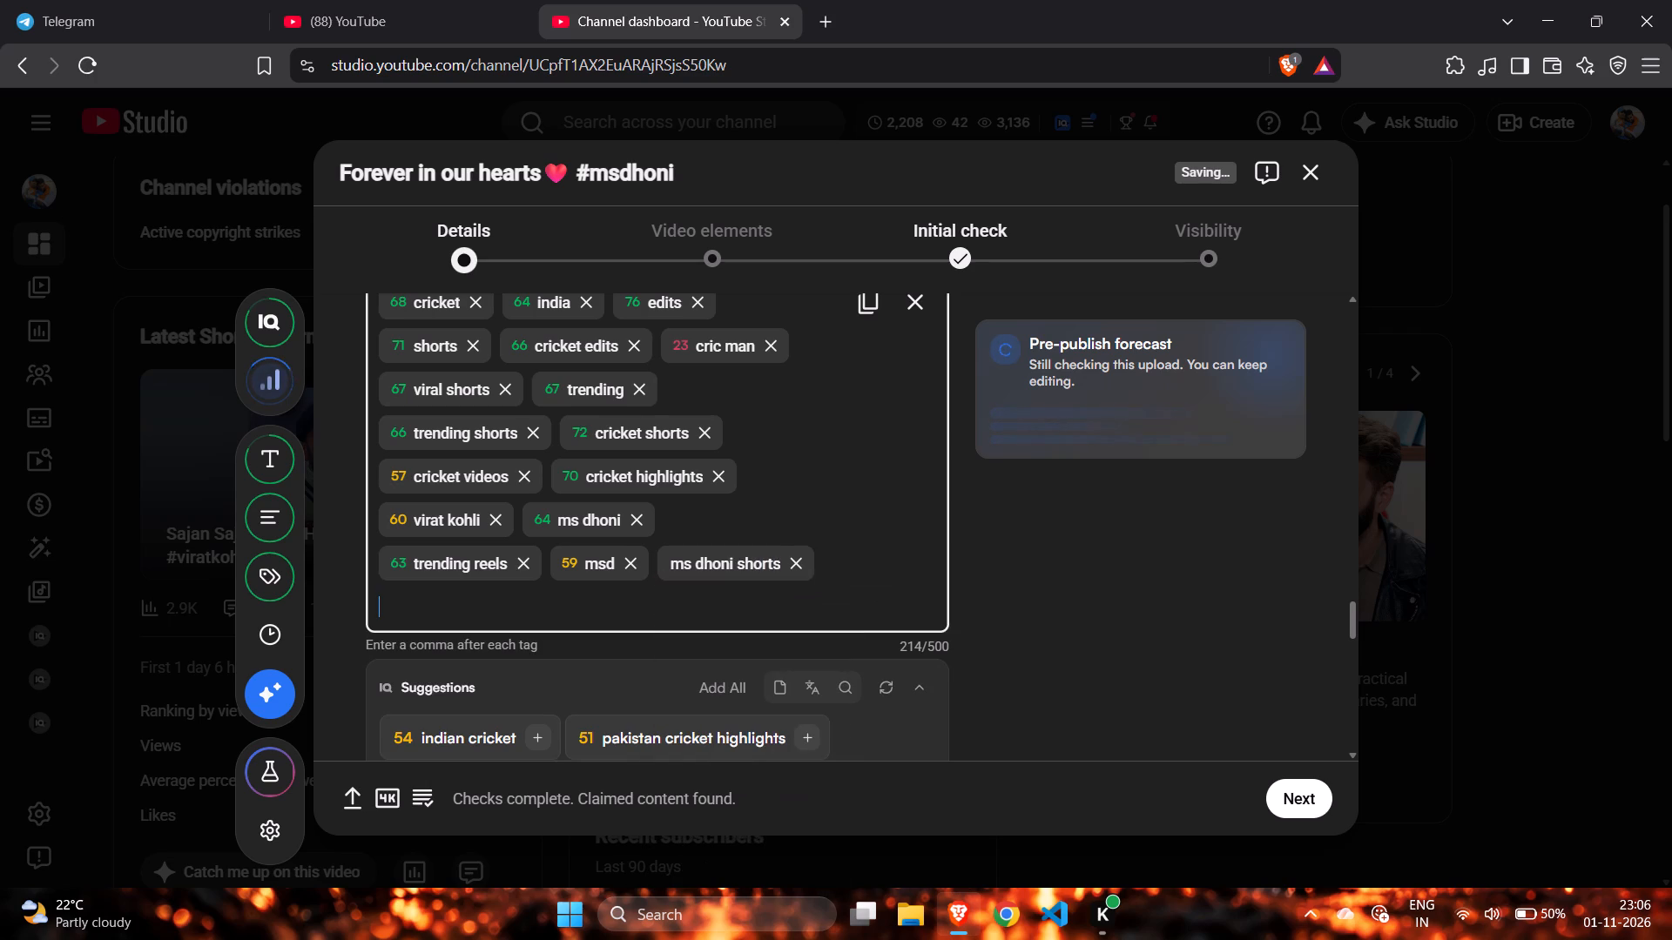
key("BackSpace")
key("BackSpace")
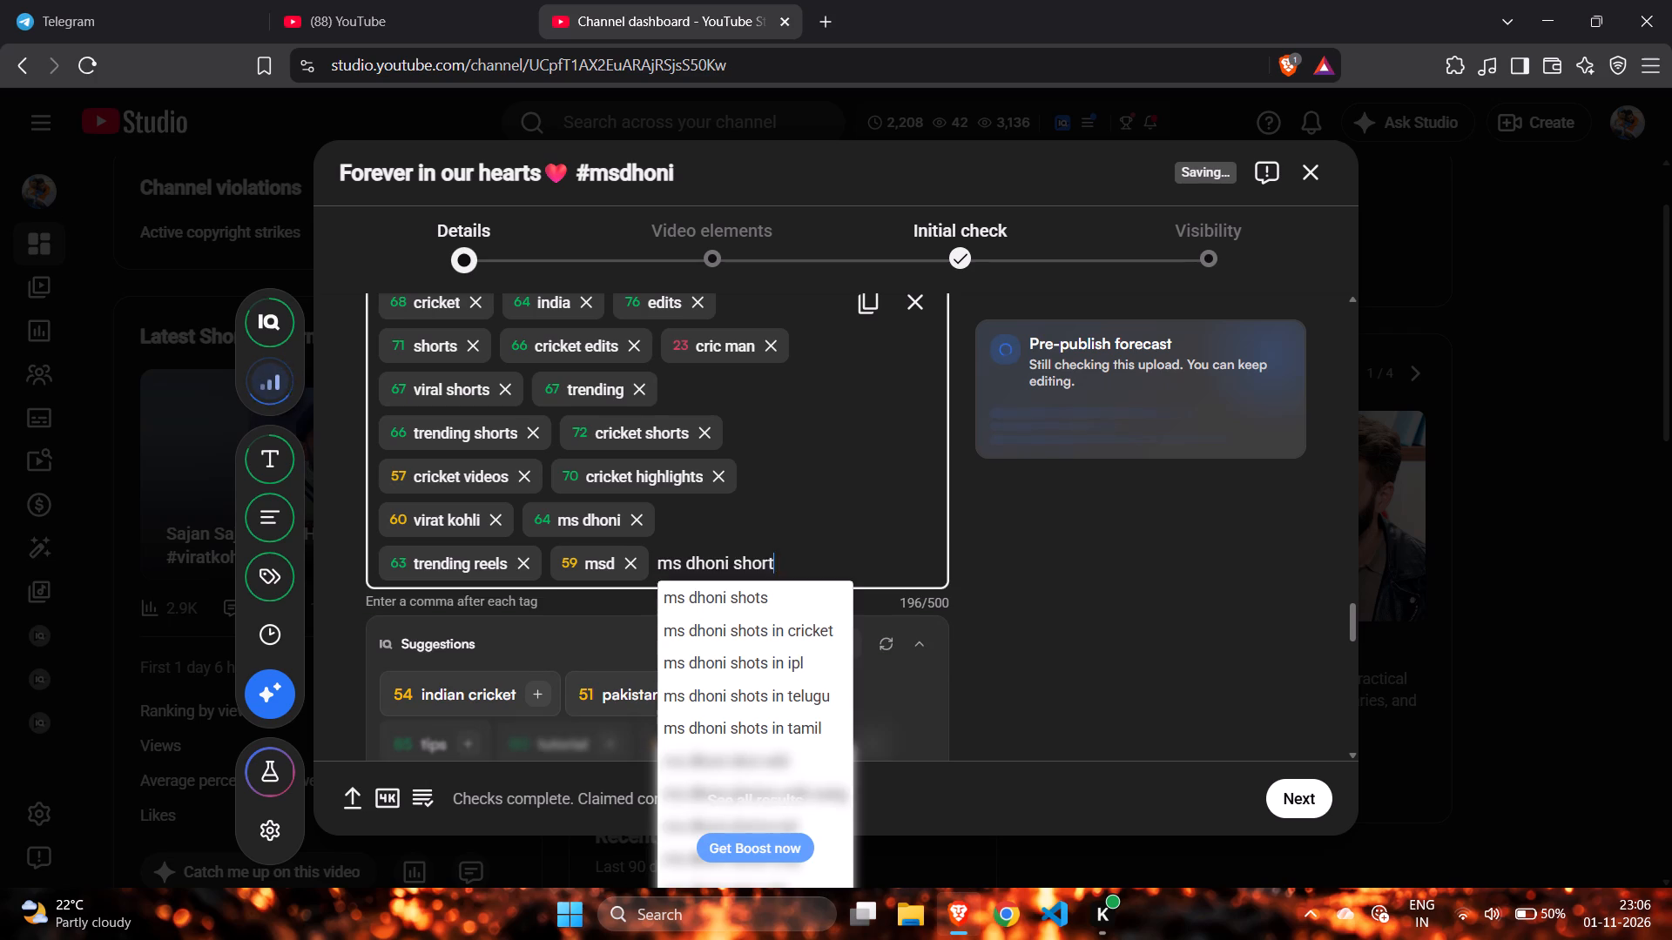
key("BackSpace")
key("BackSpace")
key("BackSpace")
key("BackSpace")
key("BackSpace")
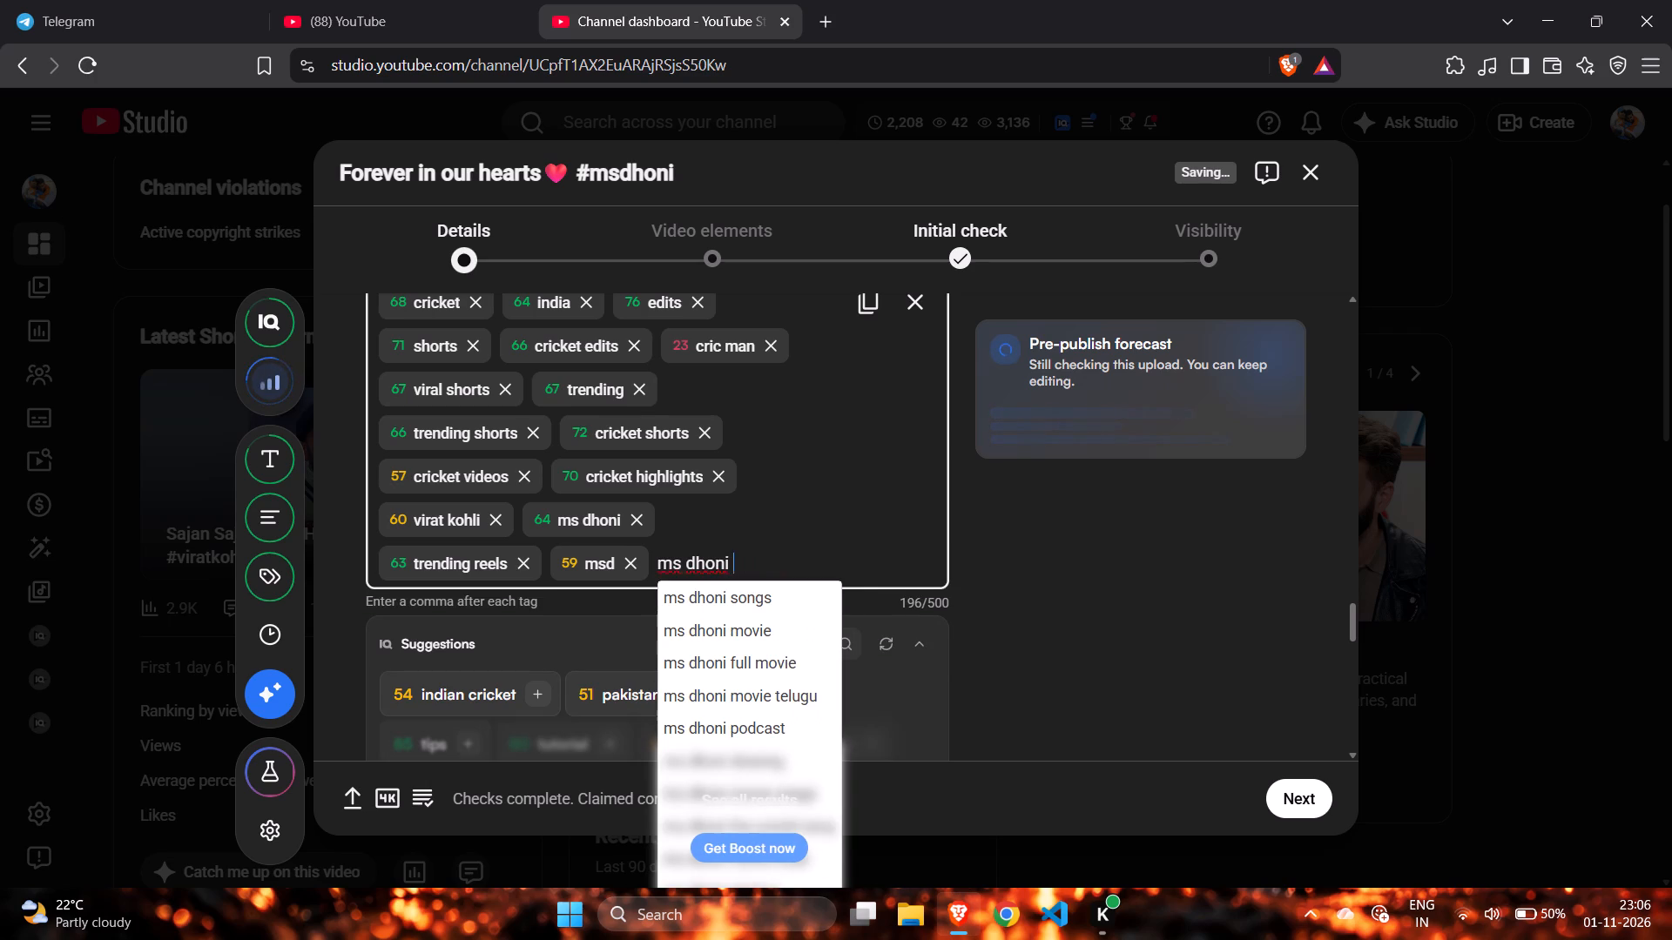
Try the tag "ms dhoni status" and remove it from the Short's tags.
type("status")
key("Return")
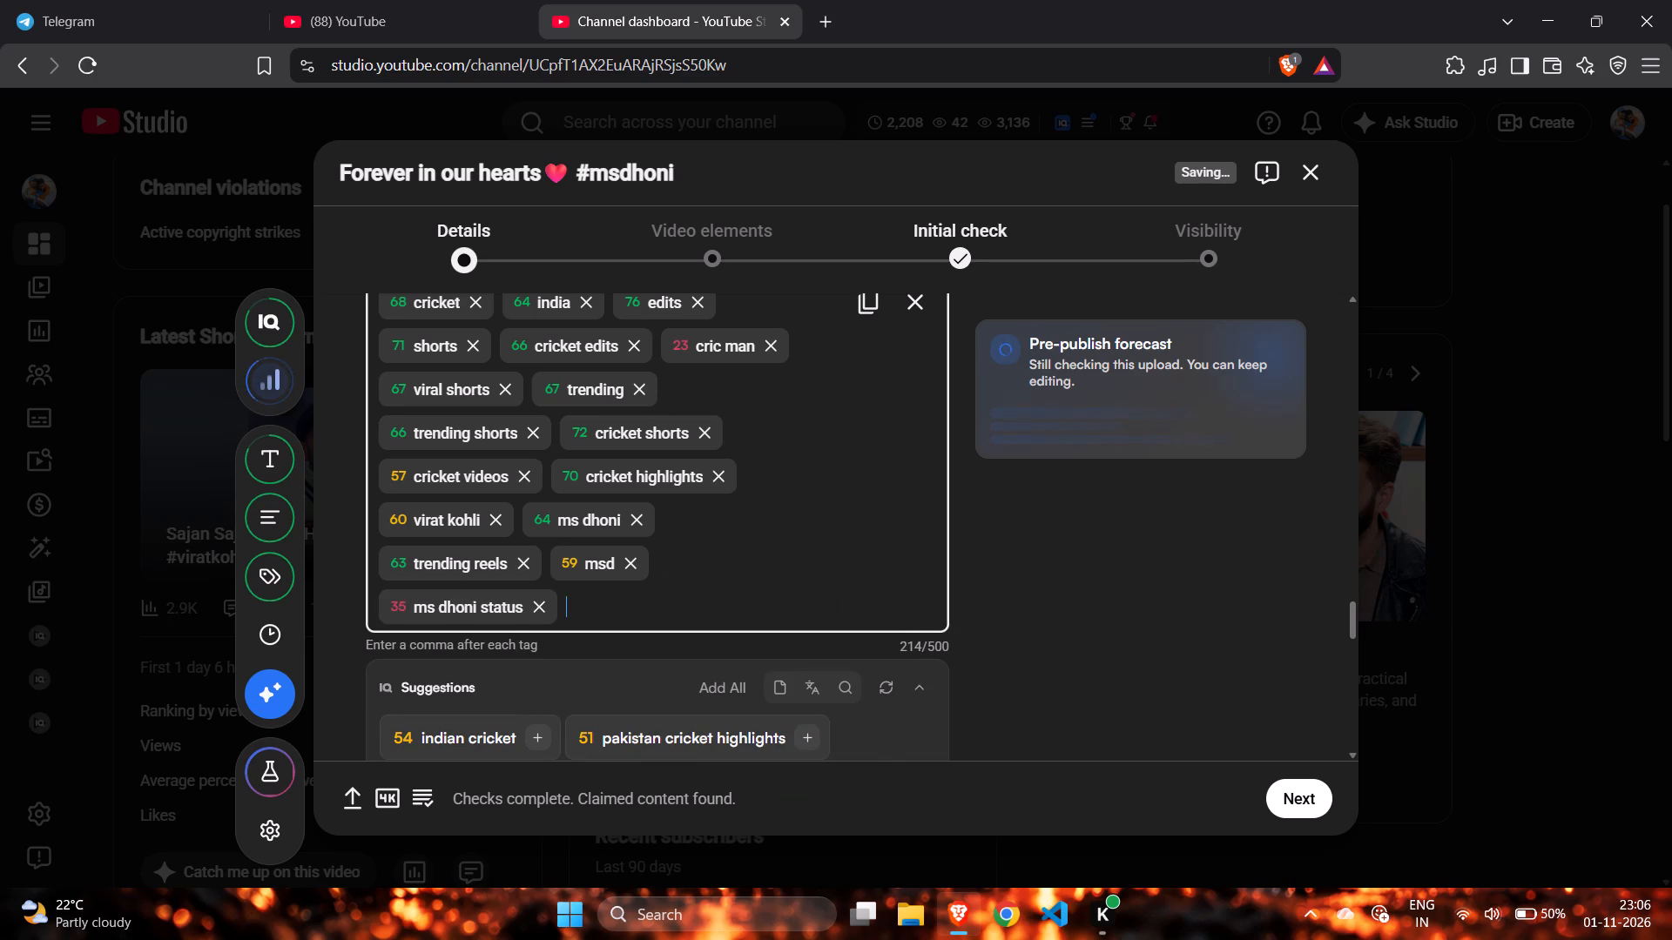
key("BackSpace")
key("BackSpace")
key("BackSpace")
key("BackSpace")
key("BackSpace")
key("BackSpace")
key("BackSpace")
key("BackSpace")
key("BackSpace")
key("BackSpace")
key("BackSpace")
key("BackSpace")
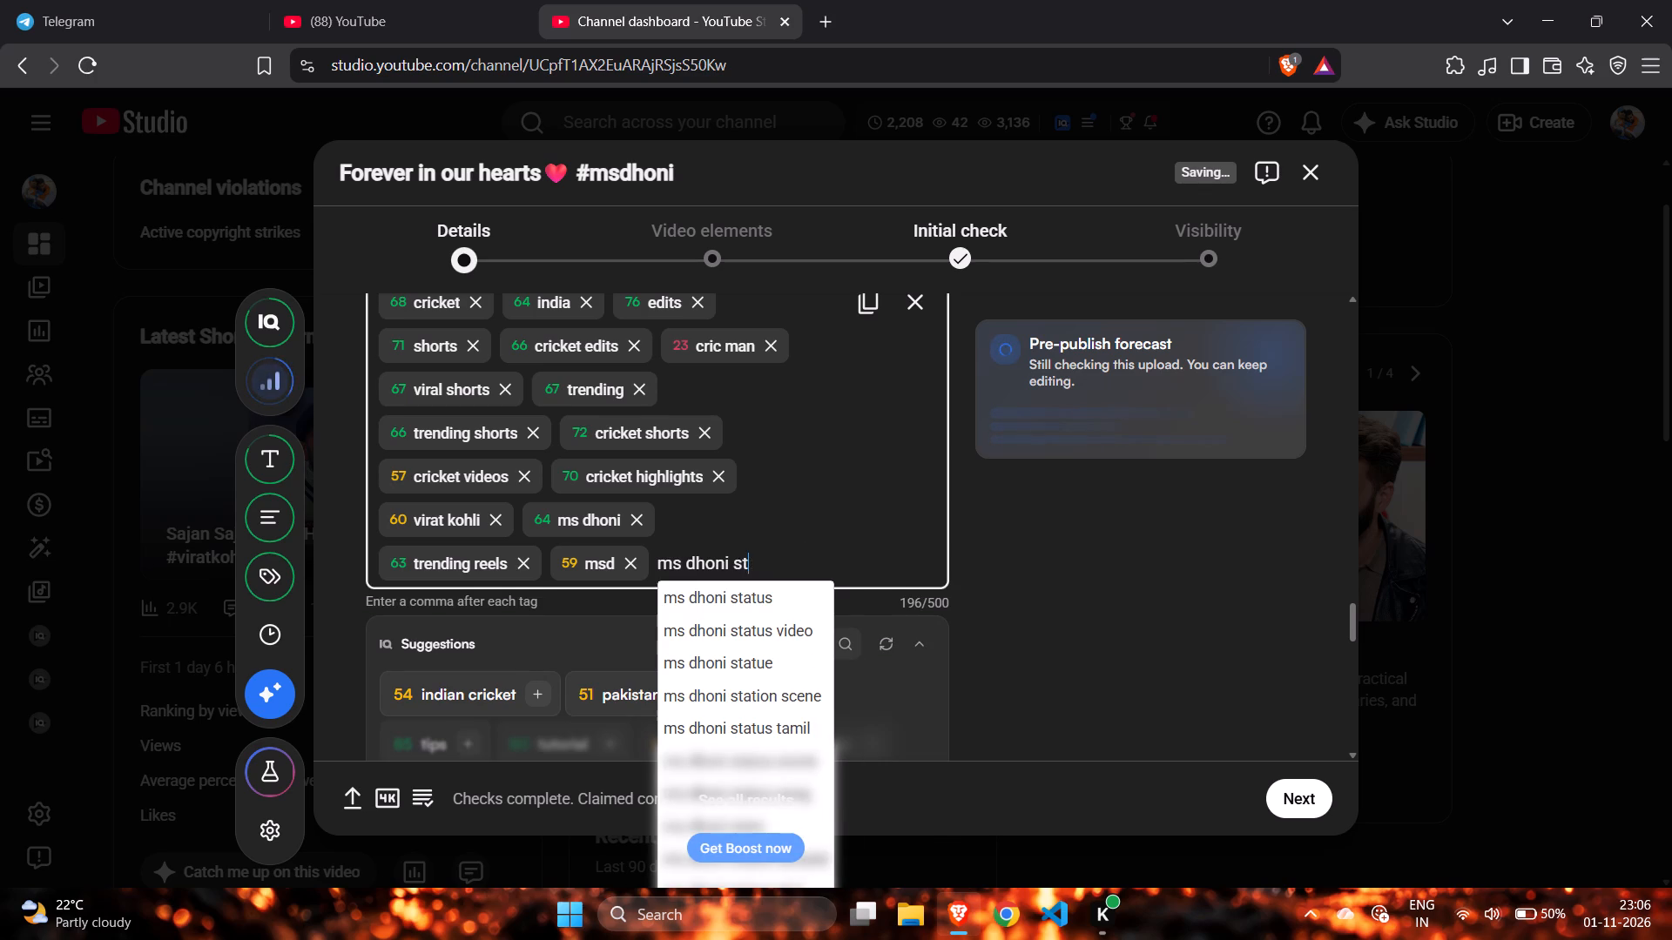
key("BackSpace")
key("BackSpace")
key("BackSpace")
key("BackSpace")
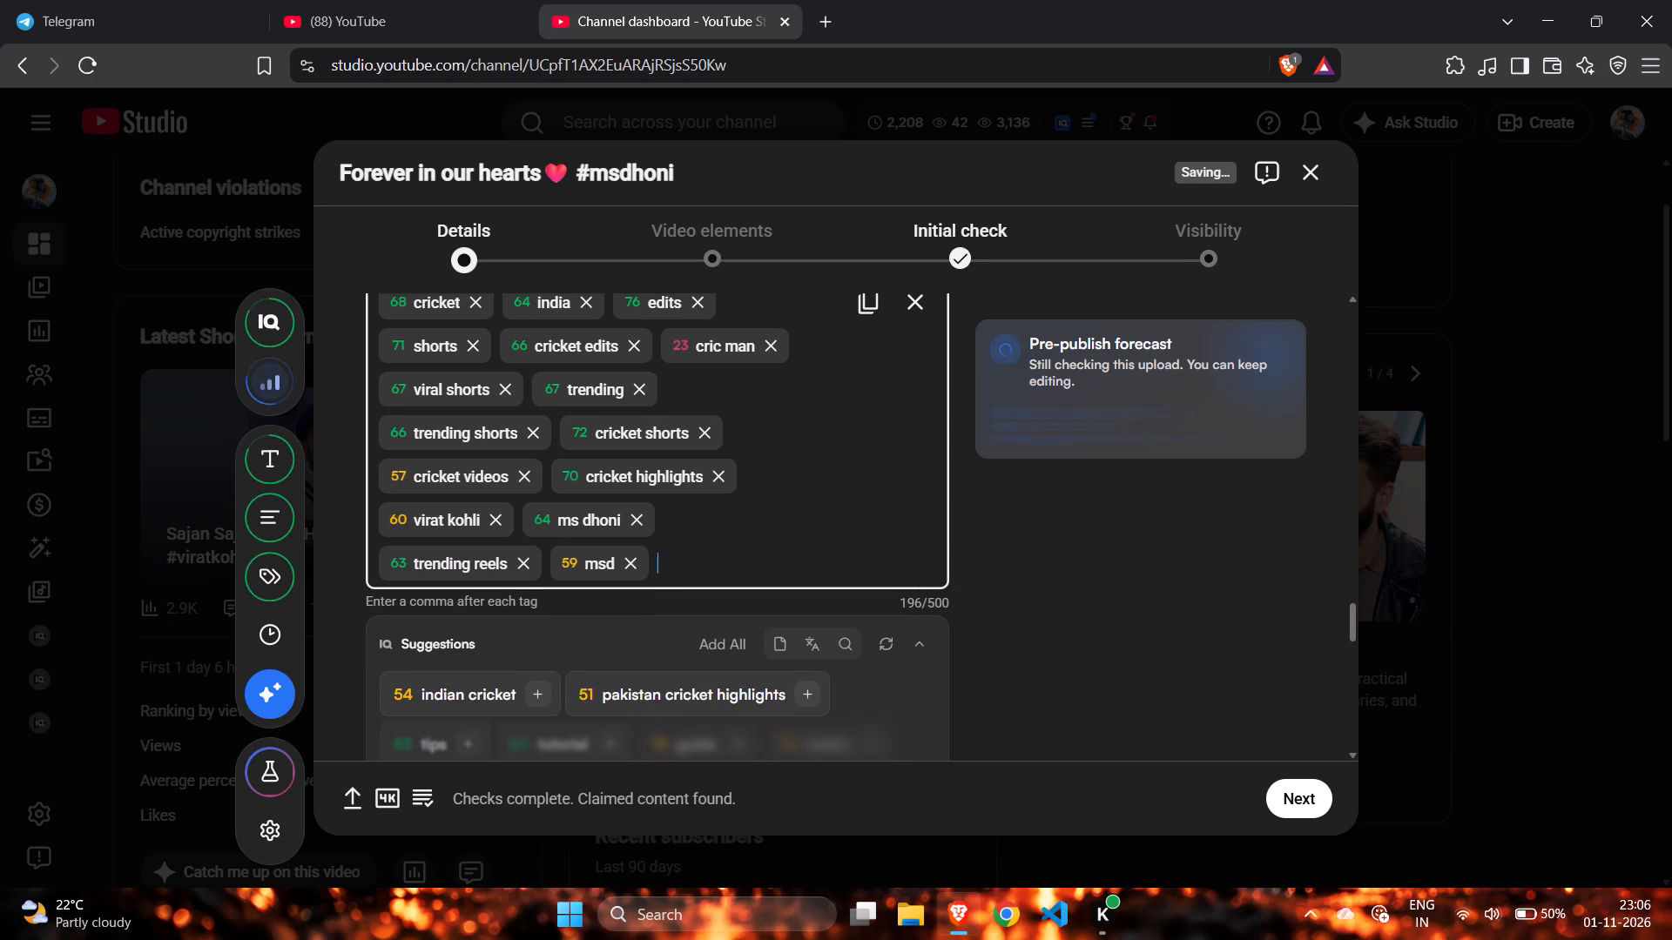
Add the tags "youtube shorts" and "helicopter shot" to the Short's tags.
type("youtube")
key("space")
type("shorts")
key("Return")
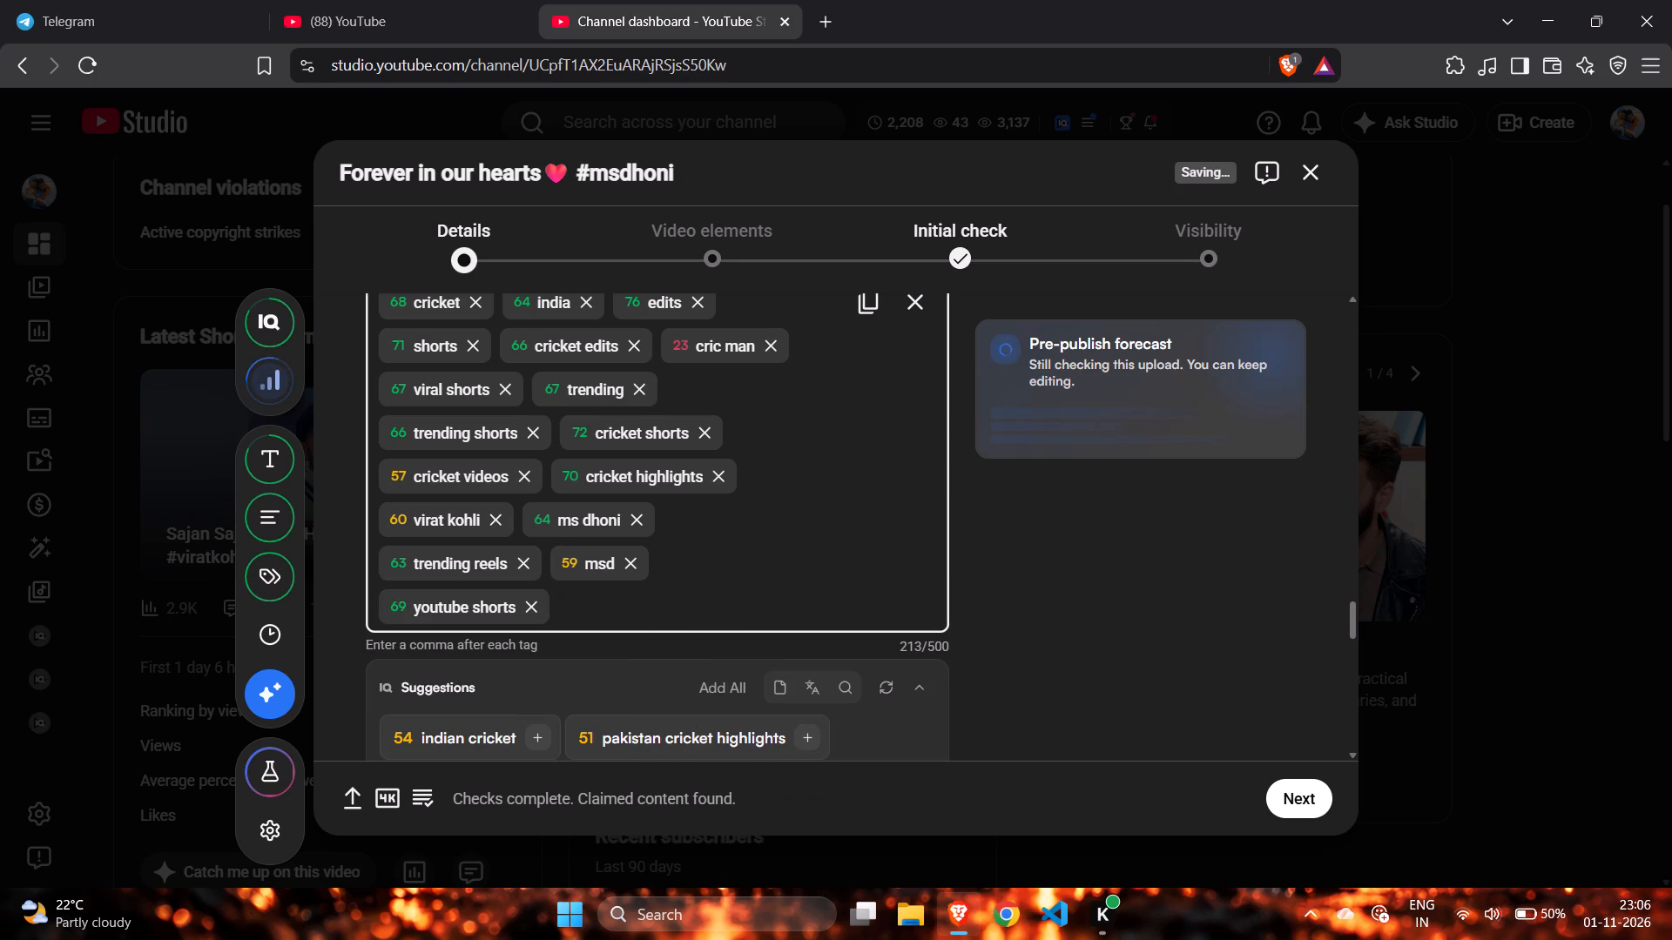
type("heli")
type("copter shot")
key("Return")
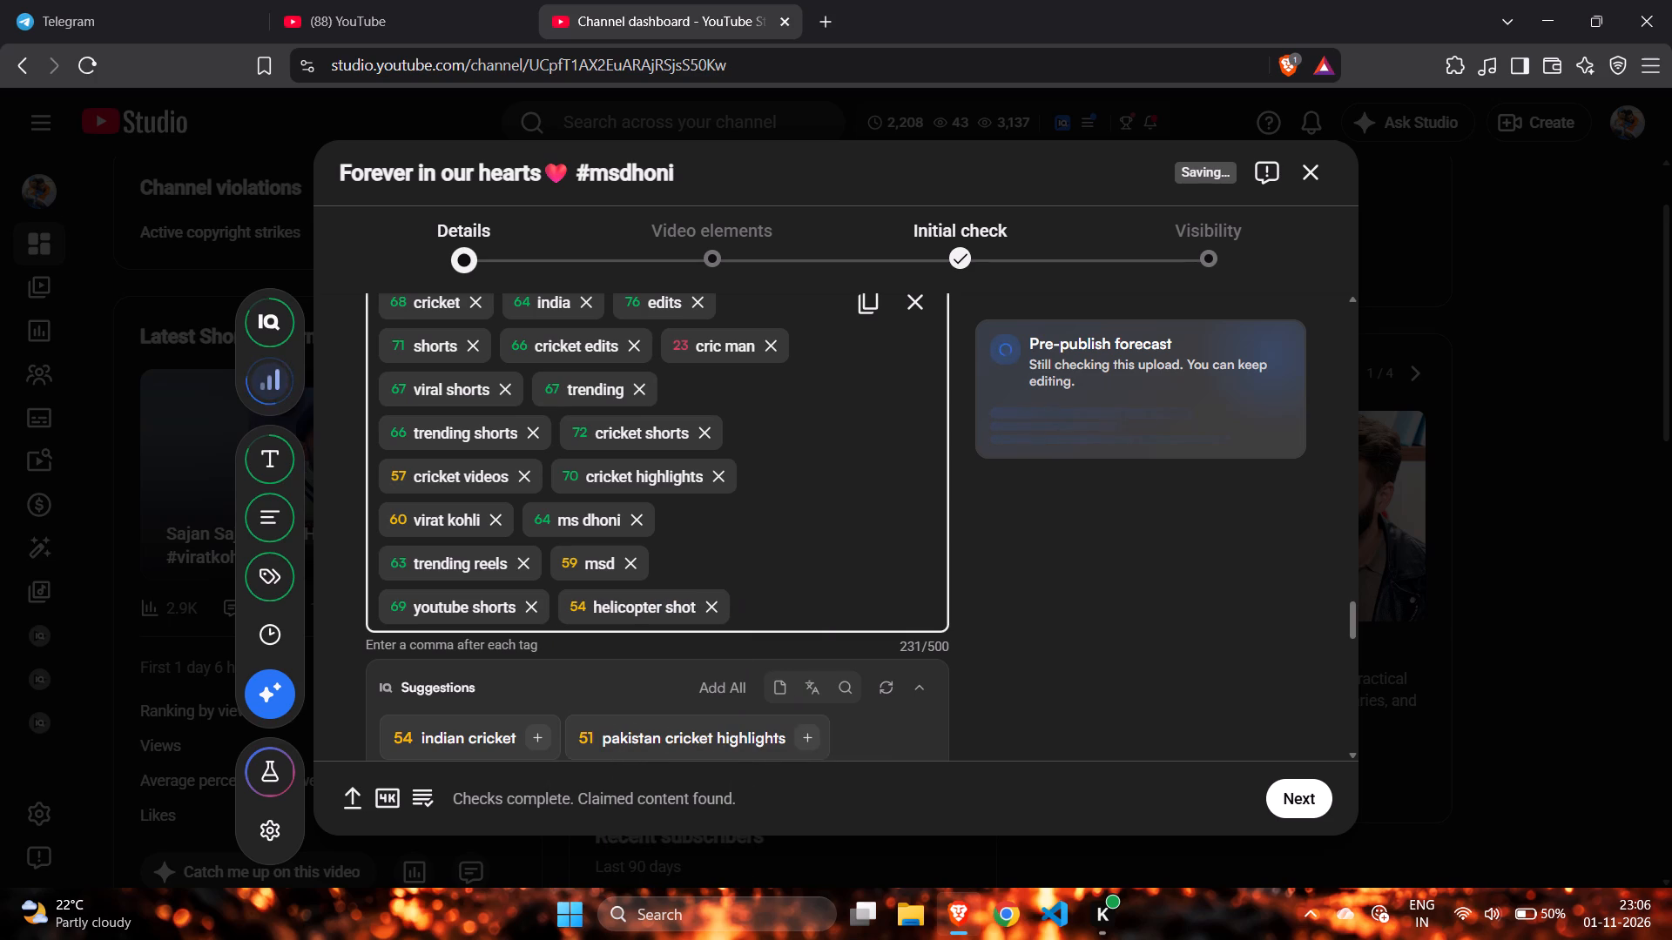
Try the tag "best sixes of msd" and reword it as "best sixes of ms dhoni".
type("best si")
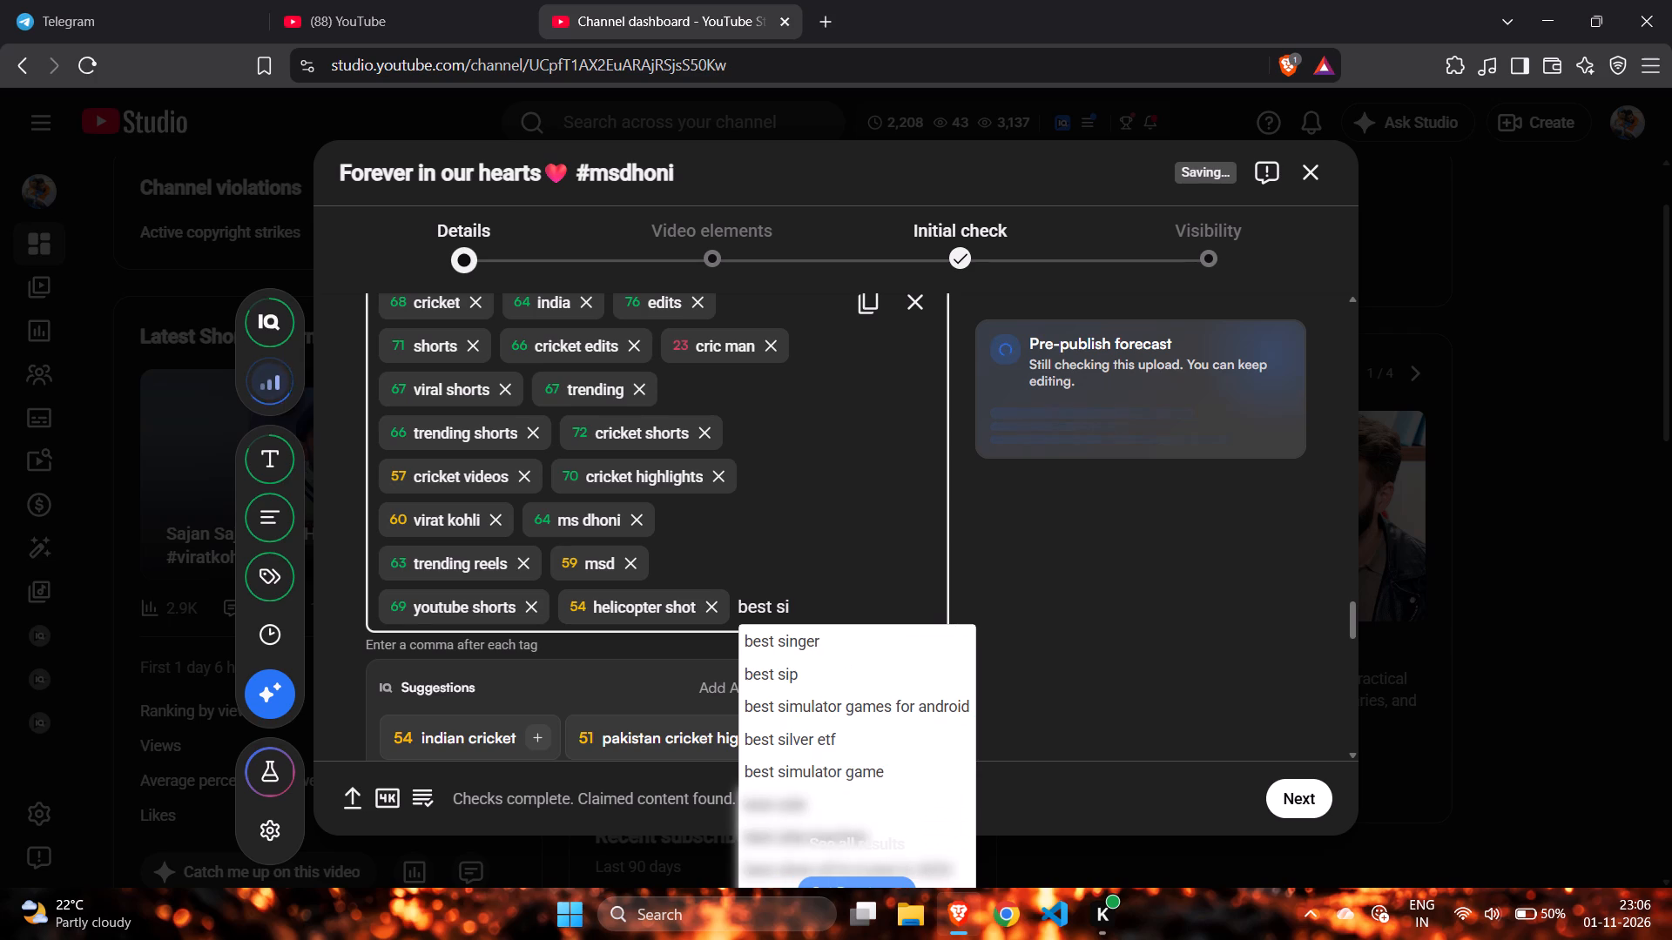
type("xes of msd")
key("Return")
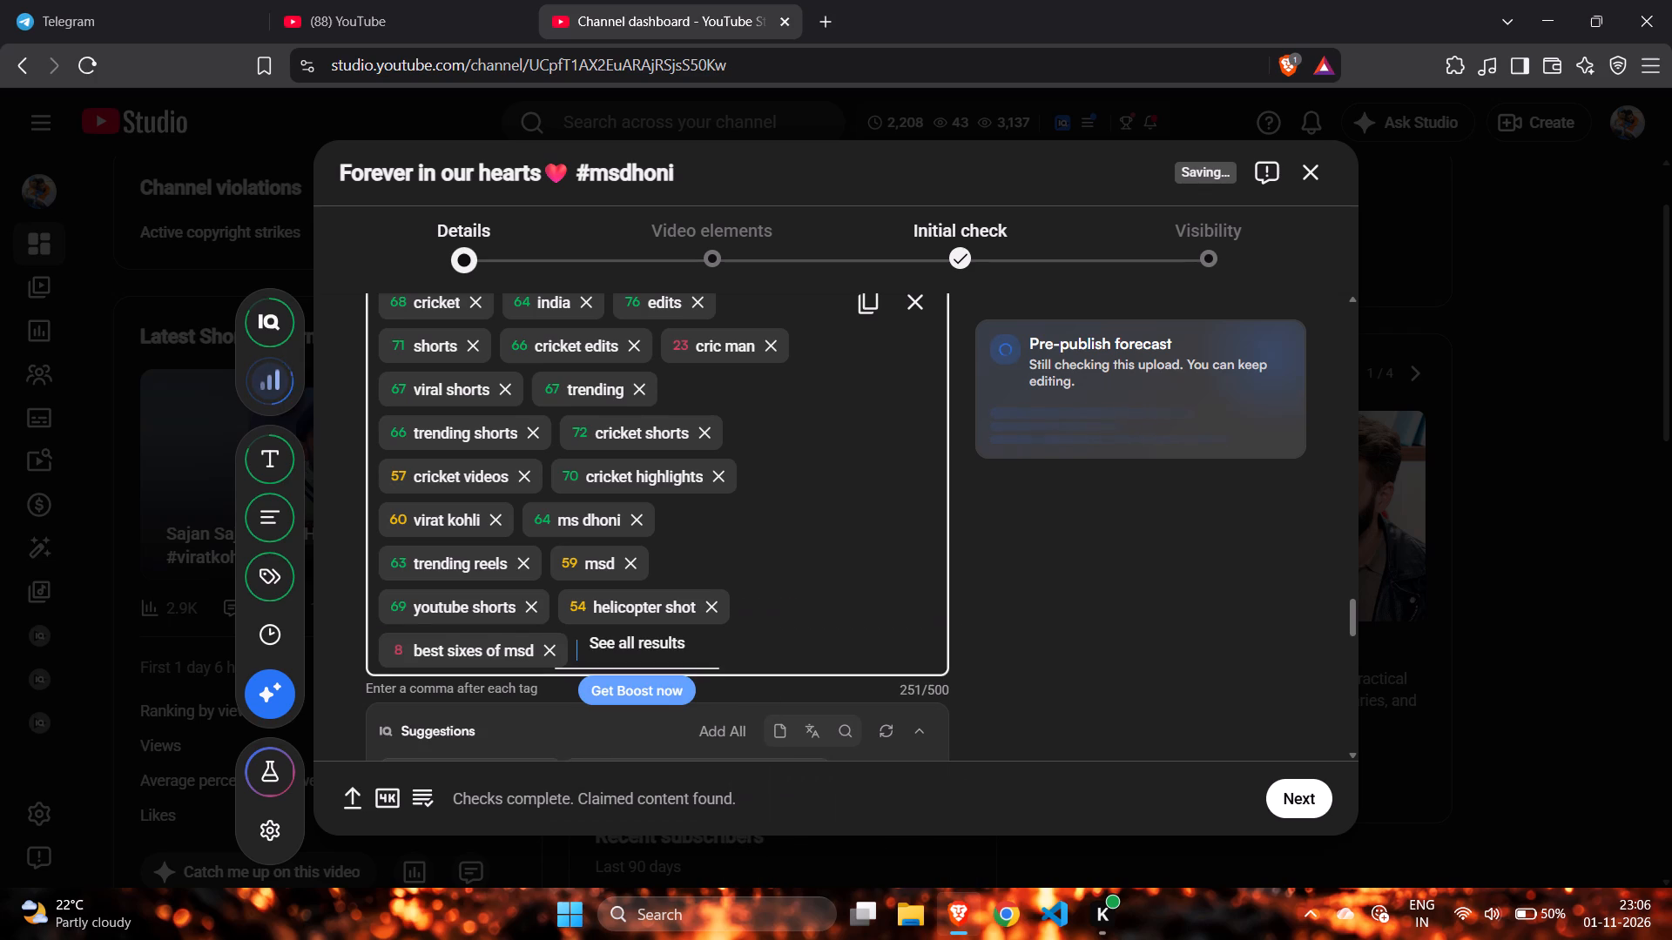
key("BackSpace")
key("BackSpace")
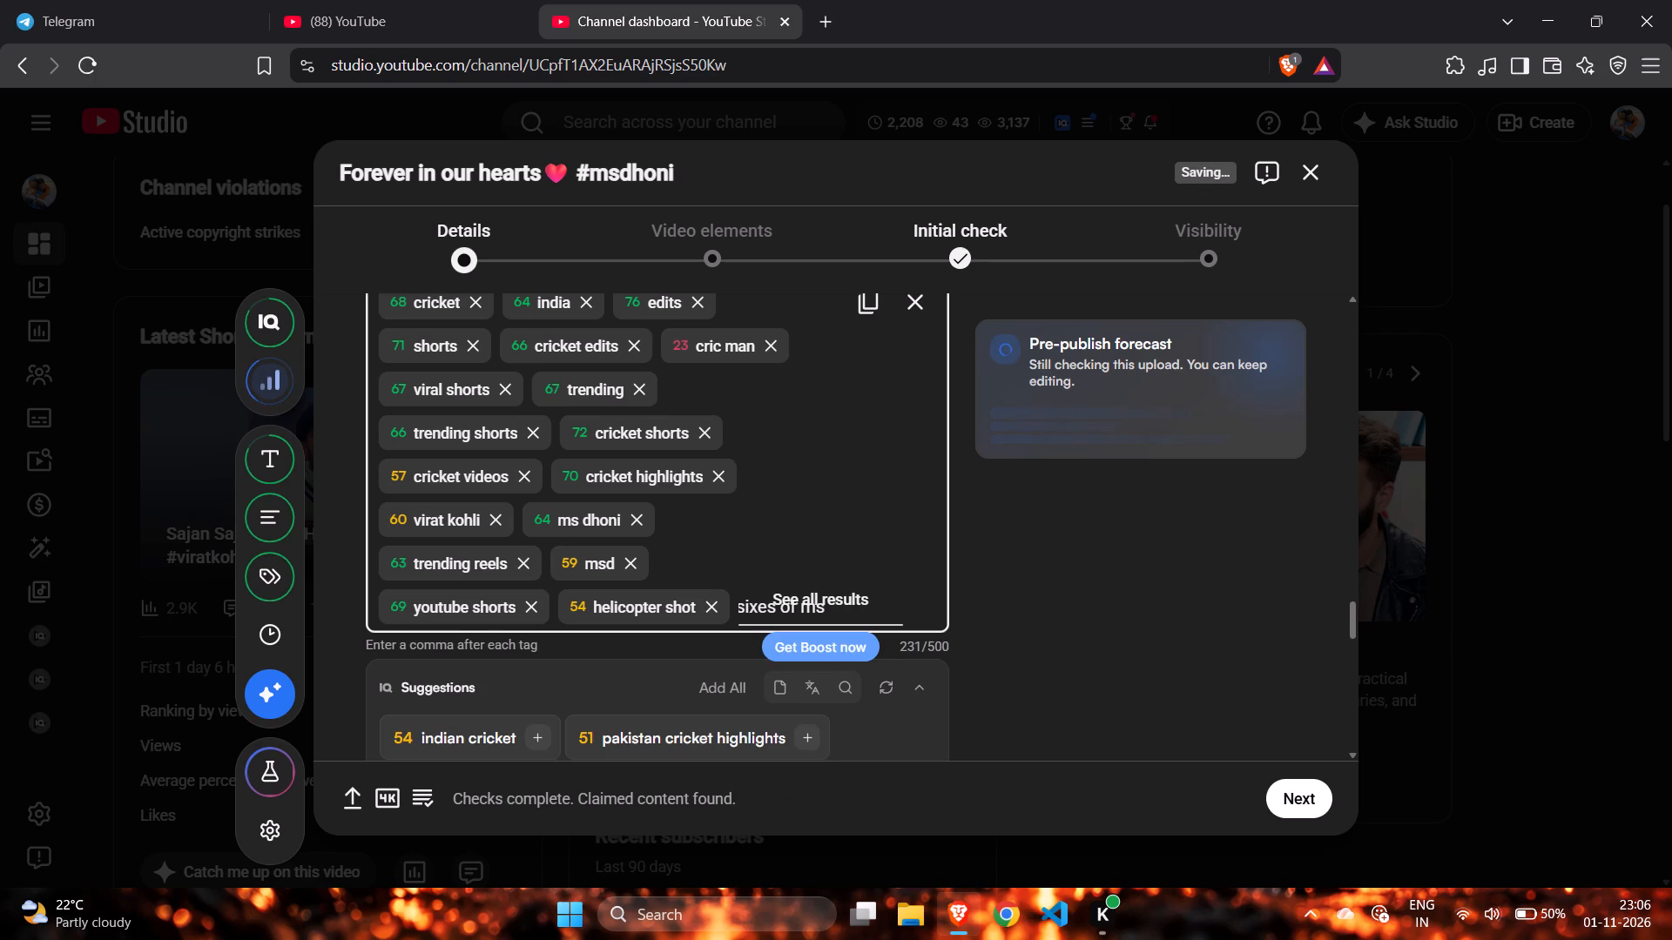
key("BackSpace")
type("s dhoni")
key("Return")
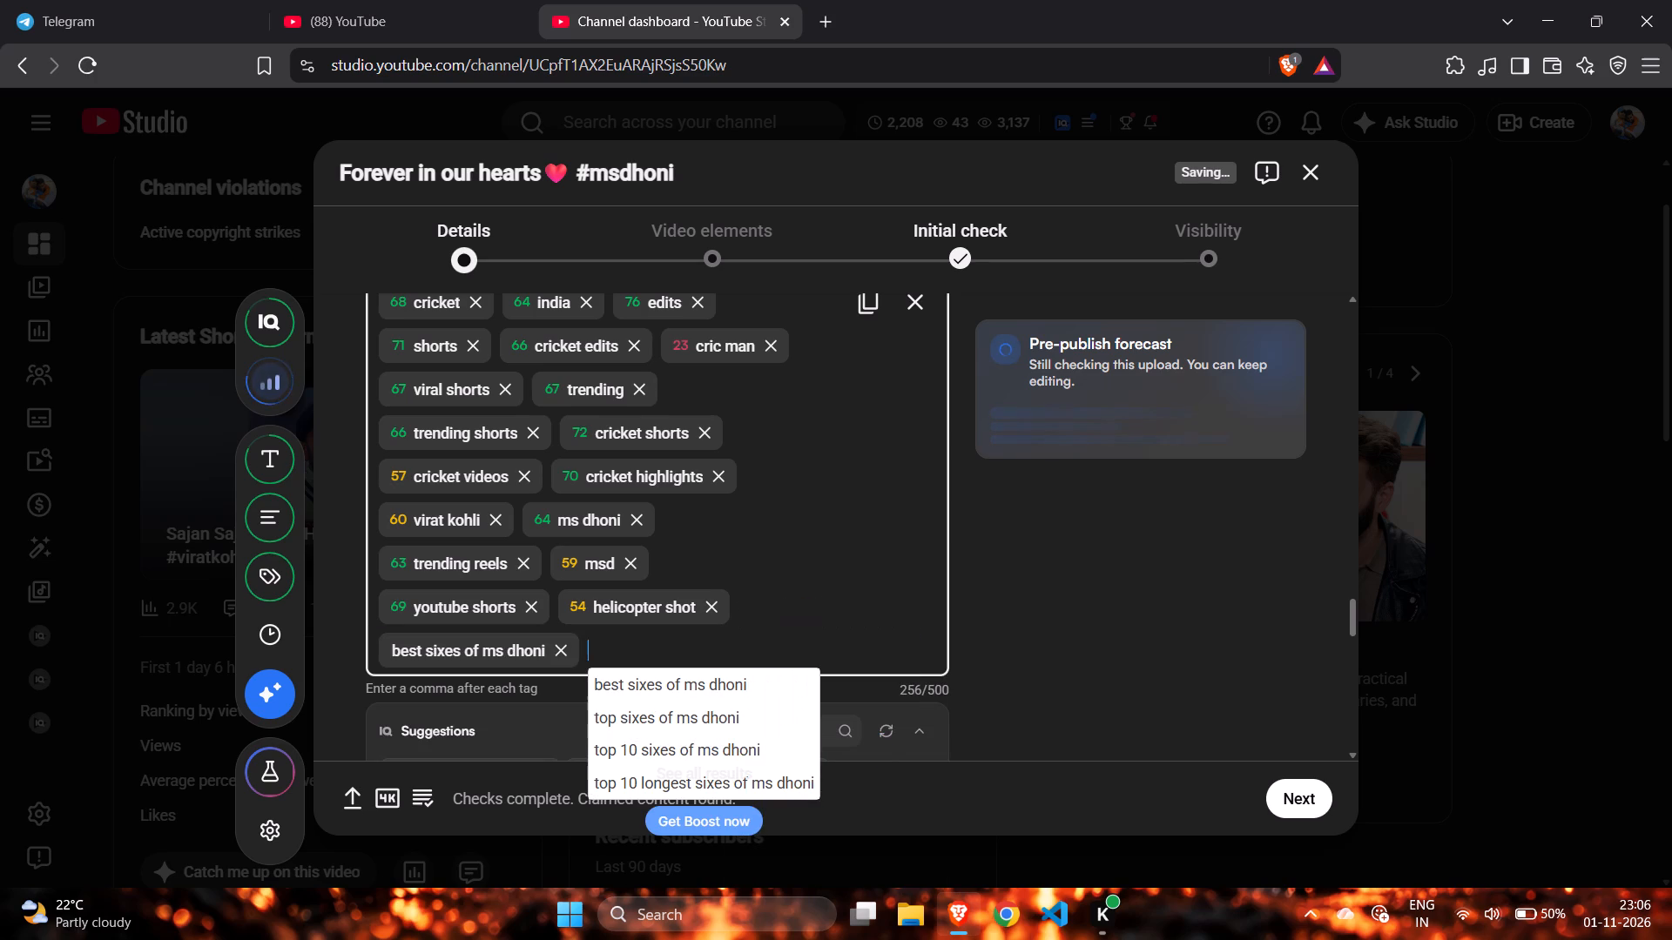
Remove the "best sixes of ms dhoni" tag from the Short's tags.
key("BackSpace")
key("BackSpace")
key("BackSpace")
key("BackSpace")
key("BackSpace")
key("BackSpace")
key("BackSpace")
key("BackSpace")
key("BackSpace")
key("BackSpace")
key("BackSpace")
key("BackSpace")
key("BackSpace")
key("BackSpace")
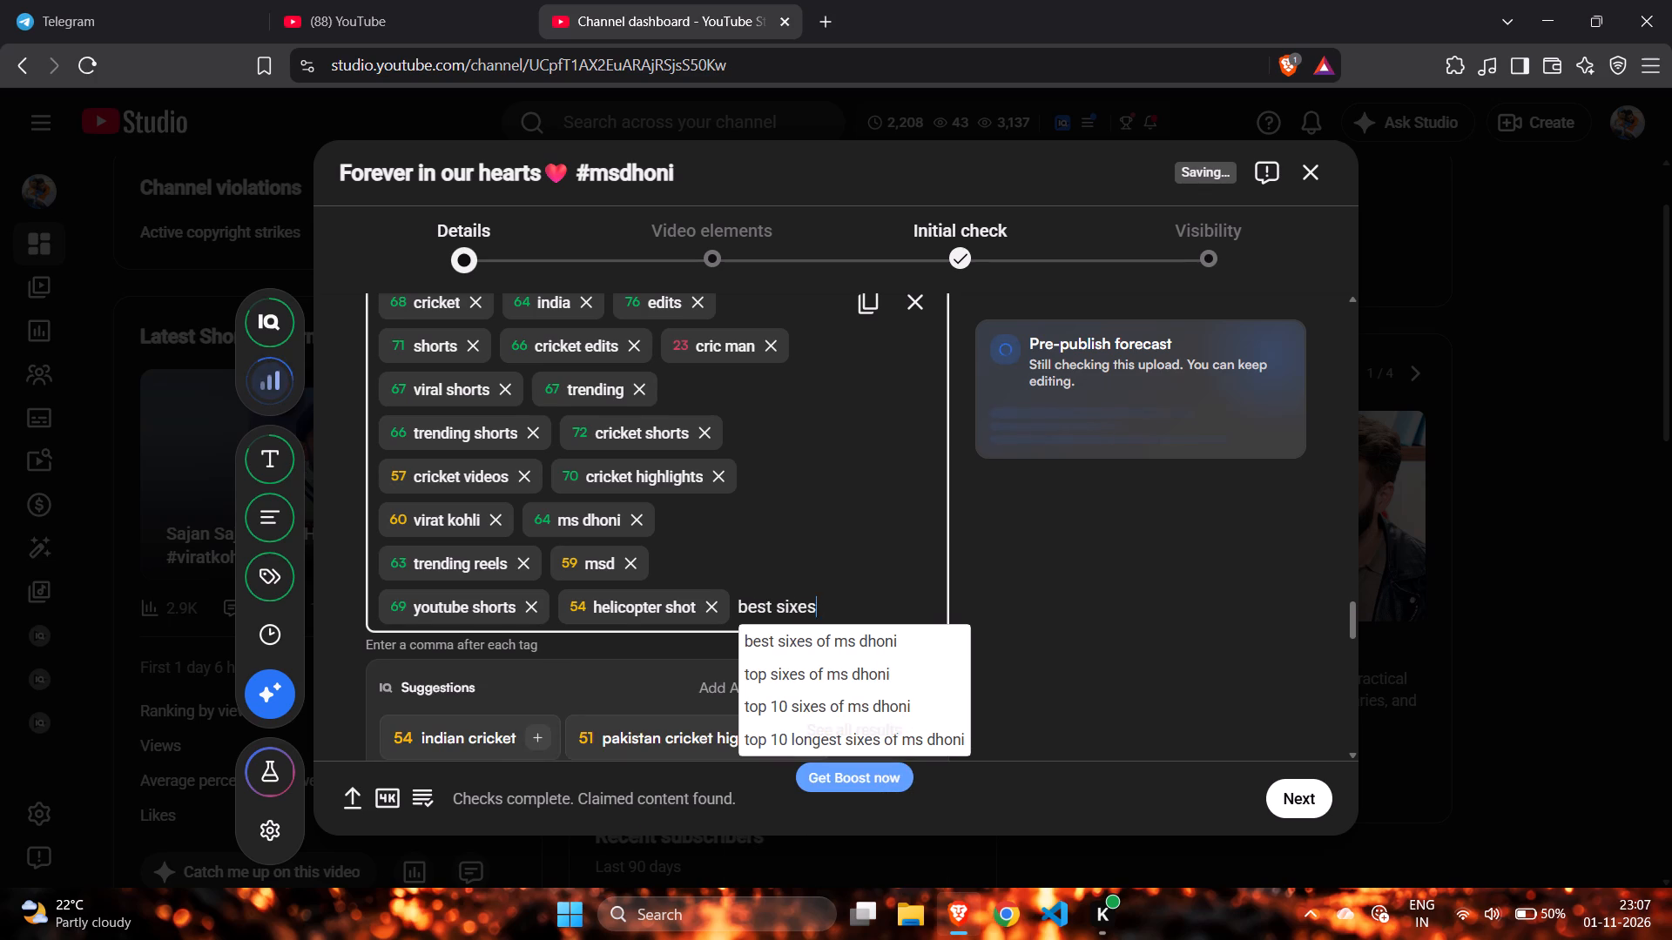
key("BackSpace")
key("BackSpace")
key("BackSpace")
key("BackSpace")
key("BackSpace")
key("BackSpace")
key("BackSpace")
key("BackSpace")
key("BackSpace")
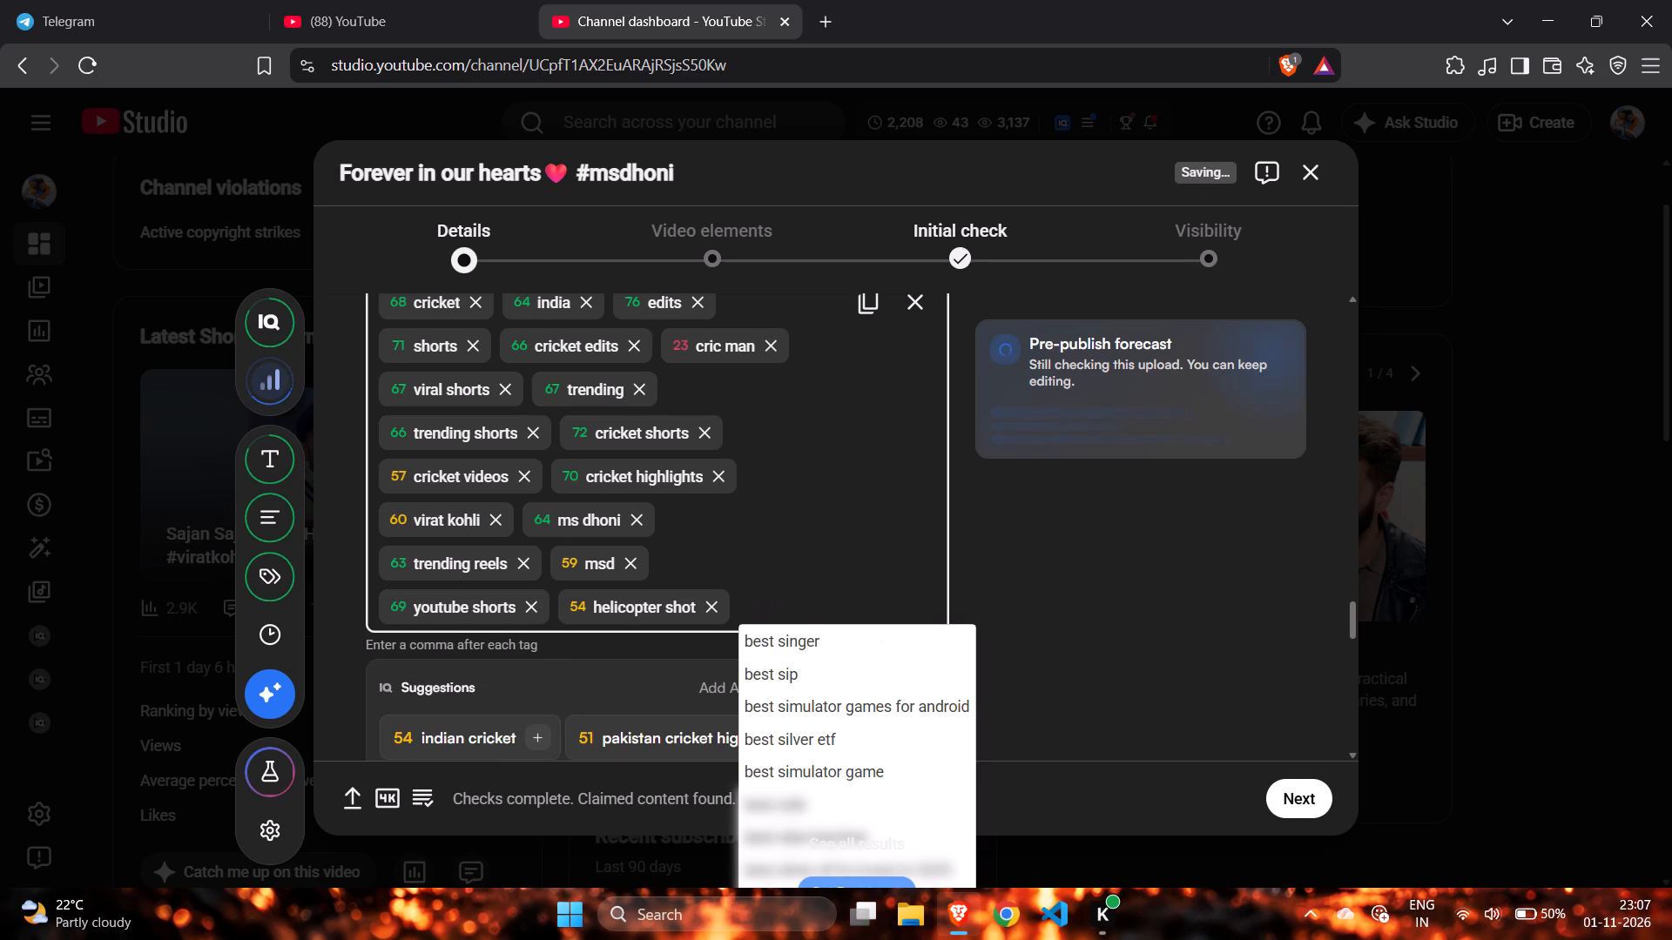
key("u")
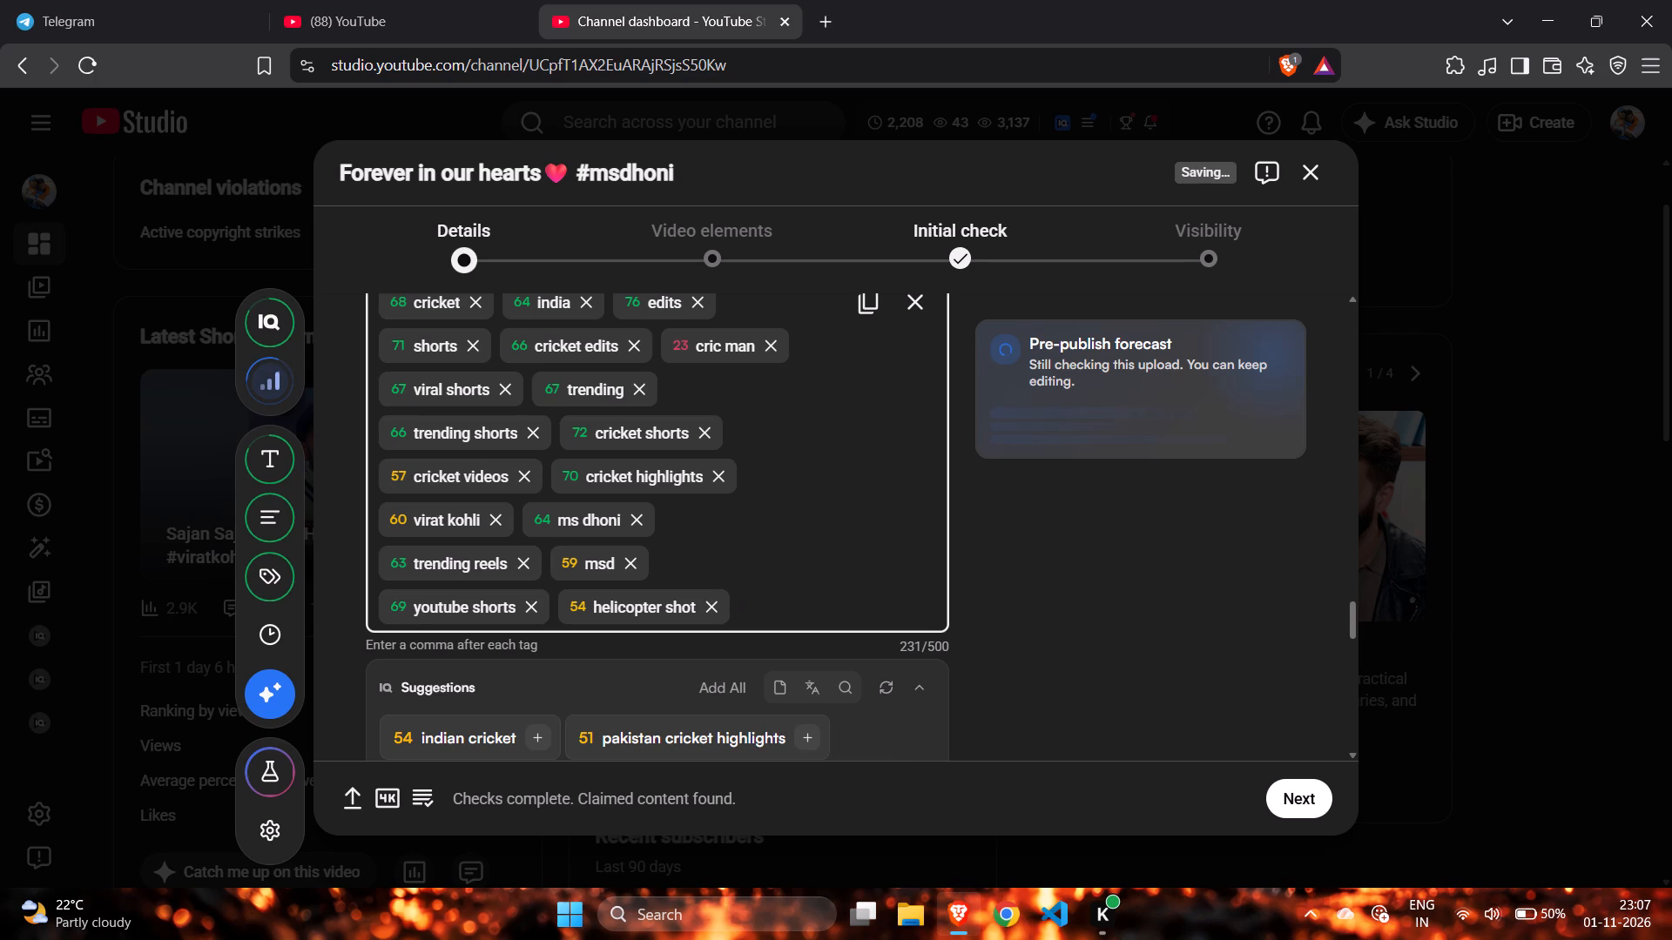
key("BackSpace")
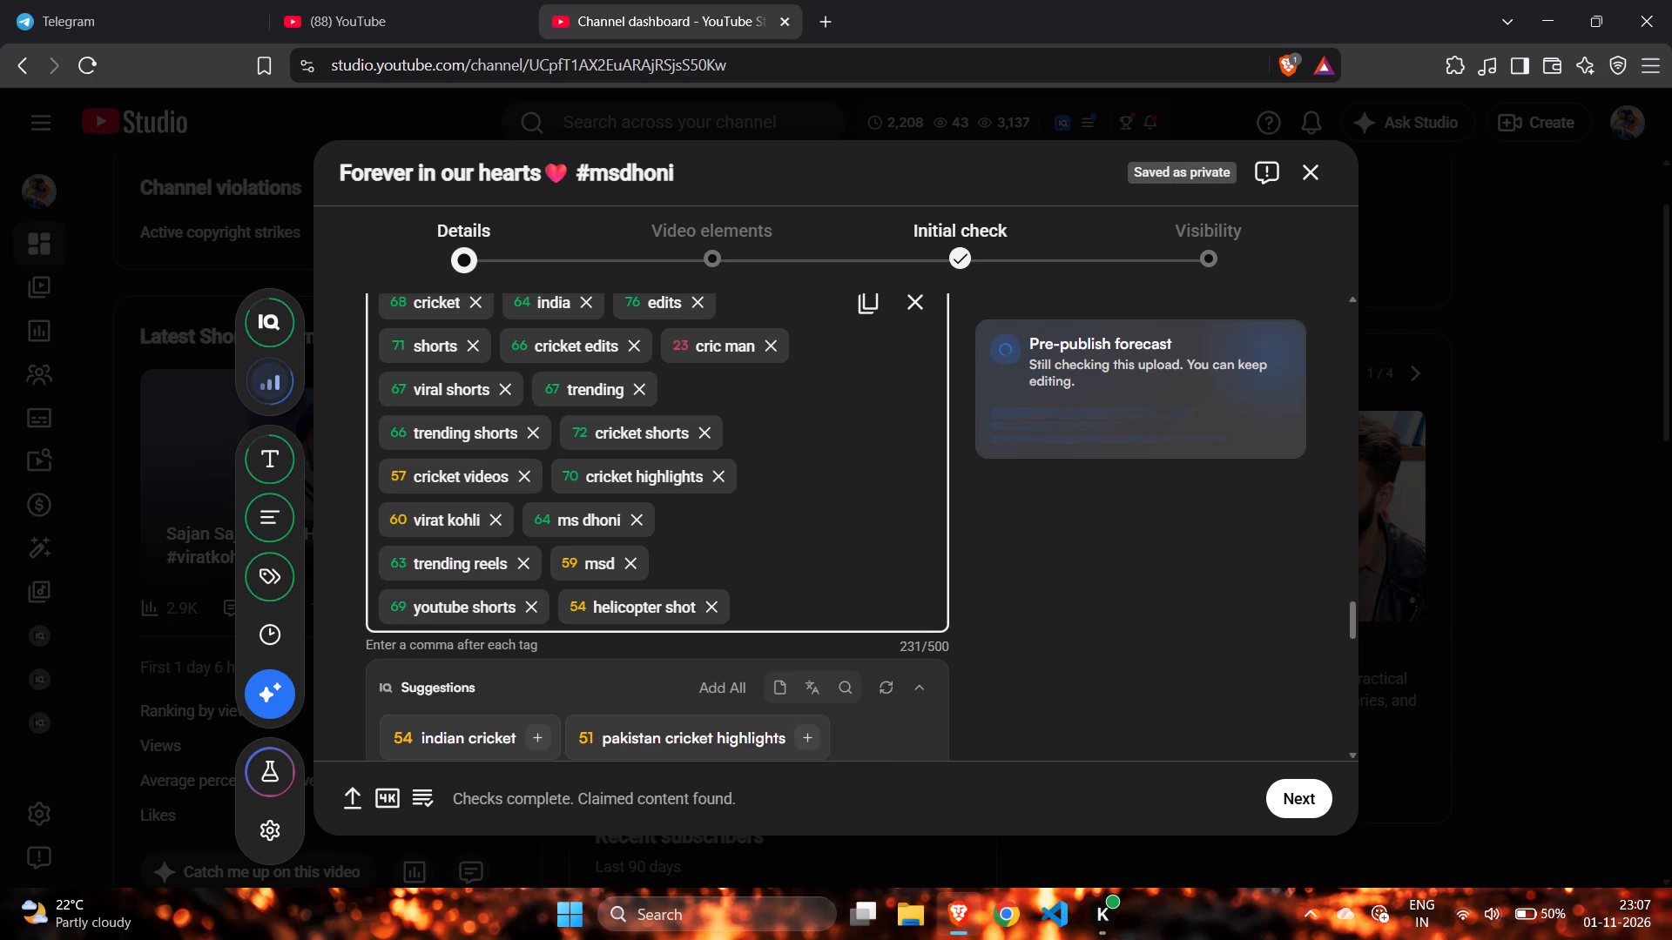
Add the tags "forever" and "love" after "helicopter shot" in the Short's tags.
type("fore")
type("ver")
key("Return")
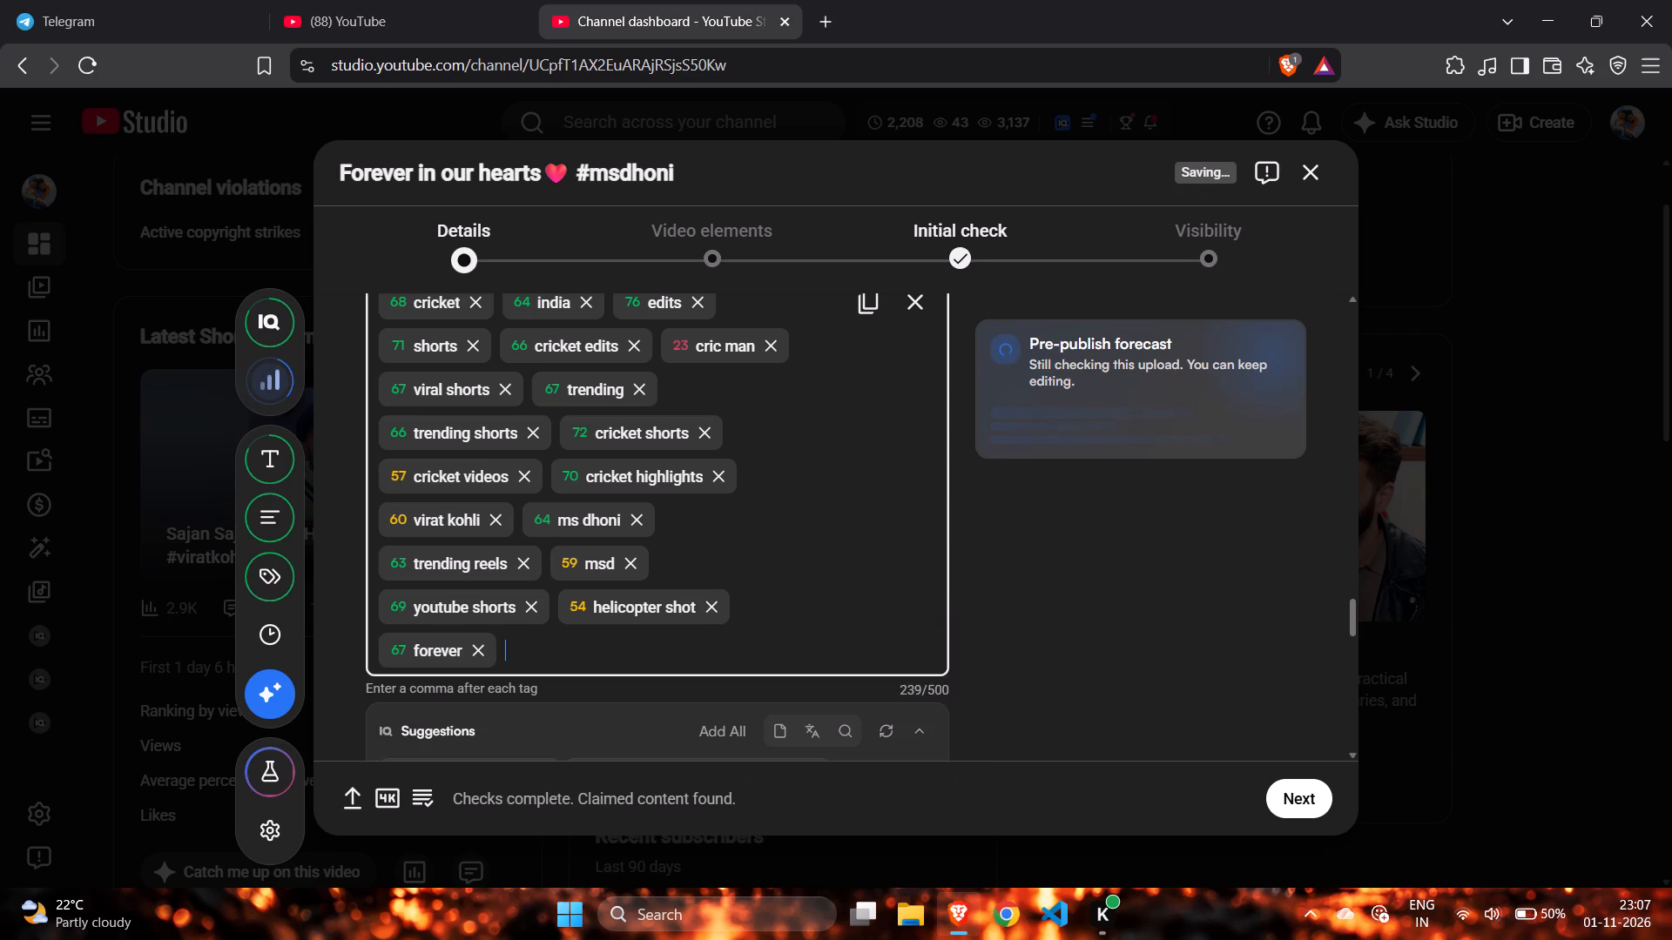
type("love")
key("Return")
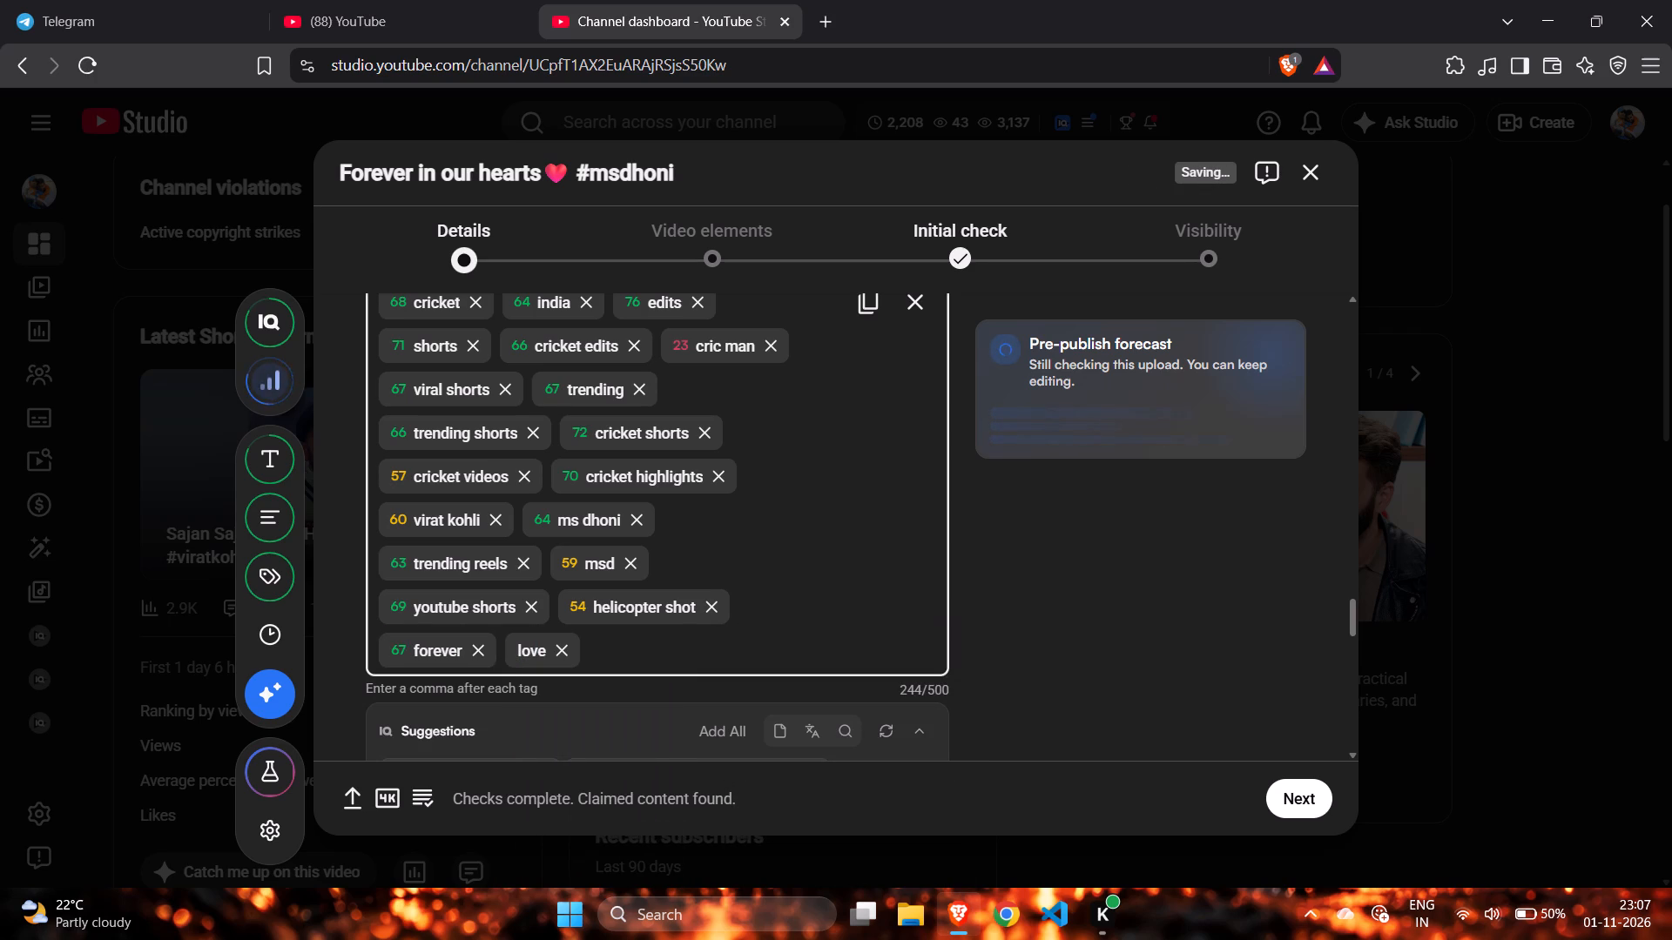
Add the music-related tags "alfaaz song" and "trending song" to the Short's tags.
type("al")
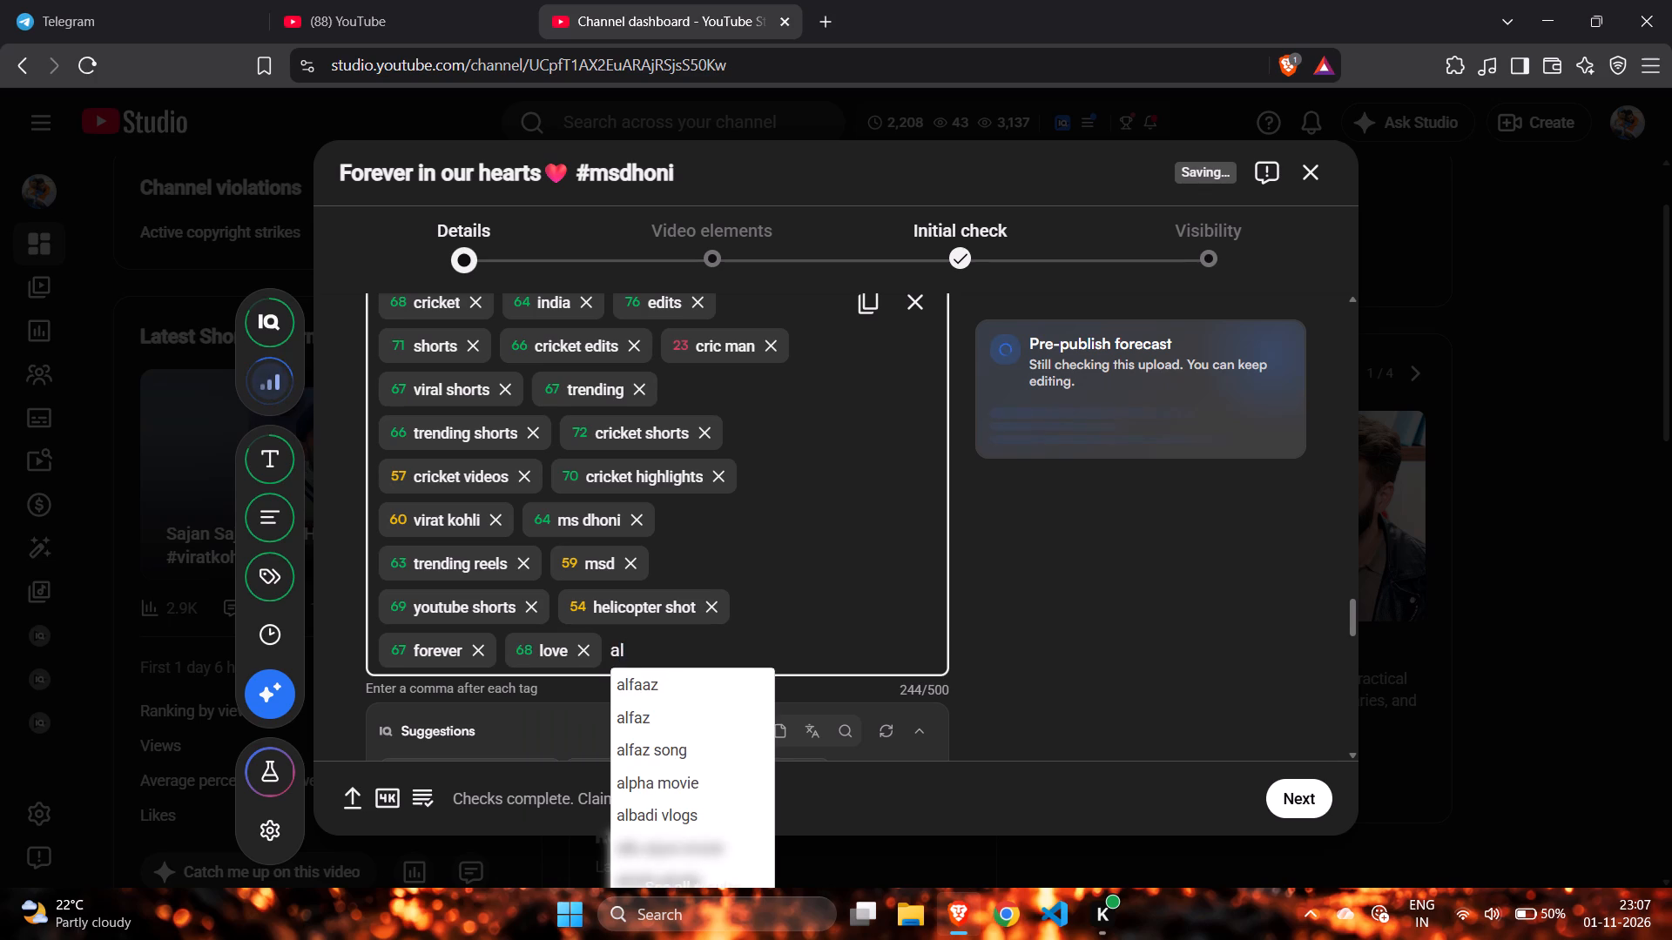
type("faaz song")
key("Return")
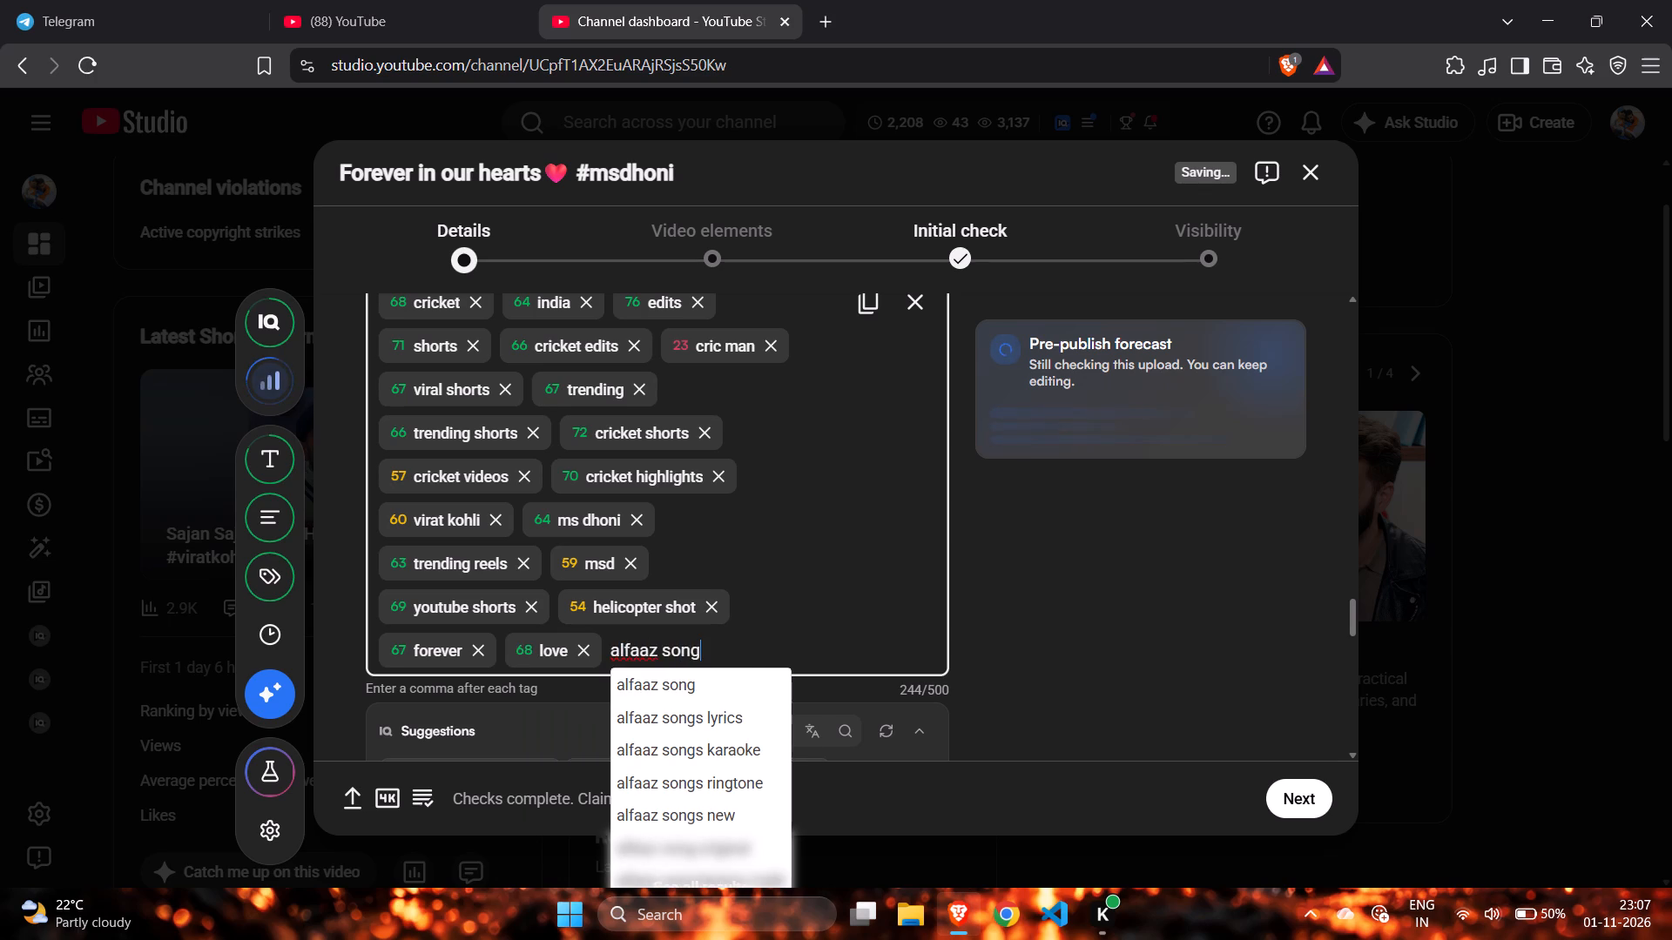
type("tre")
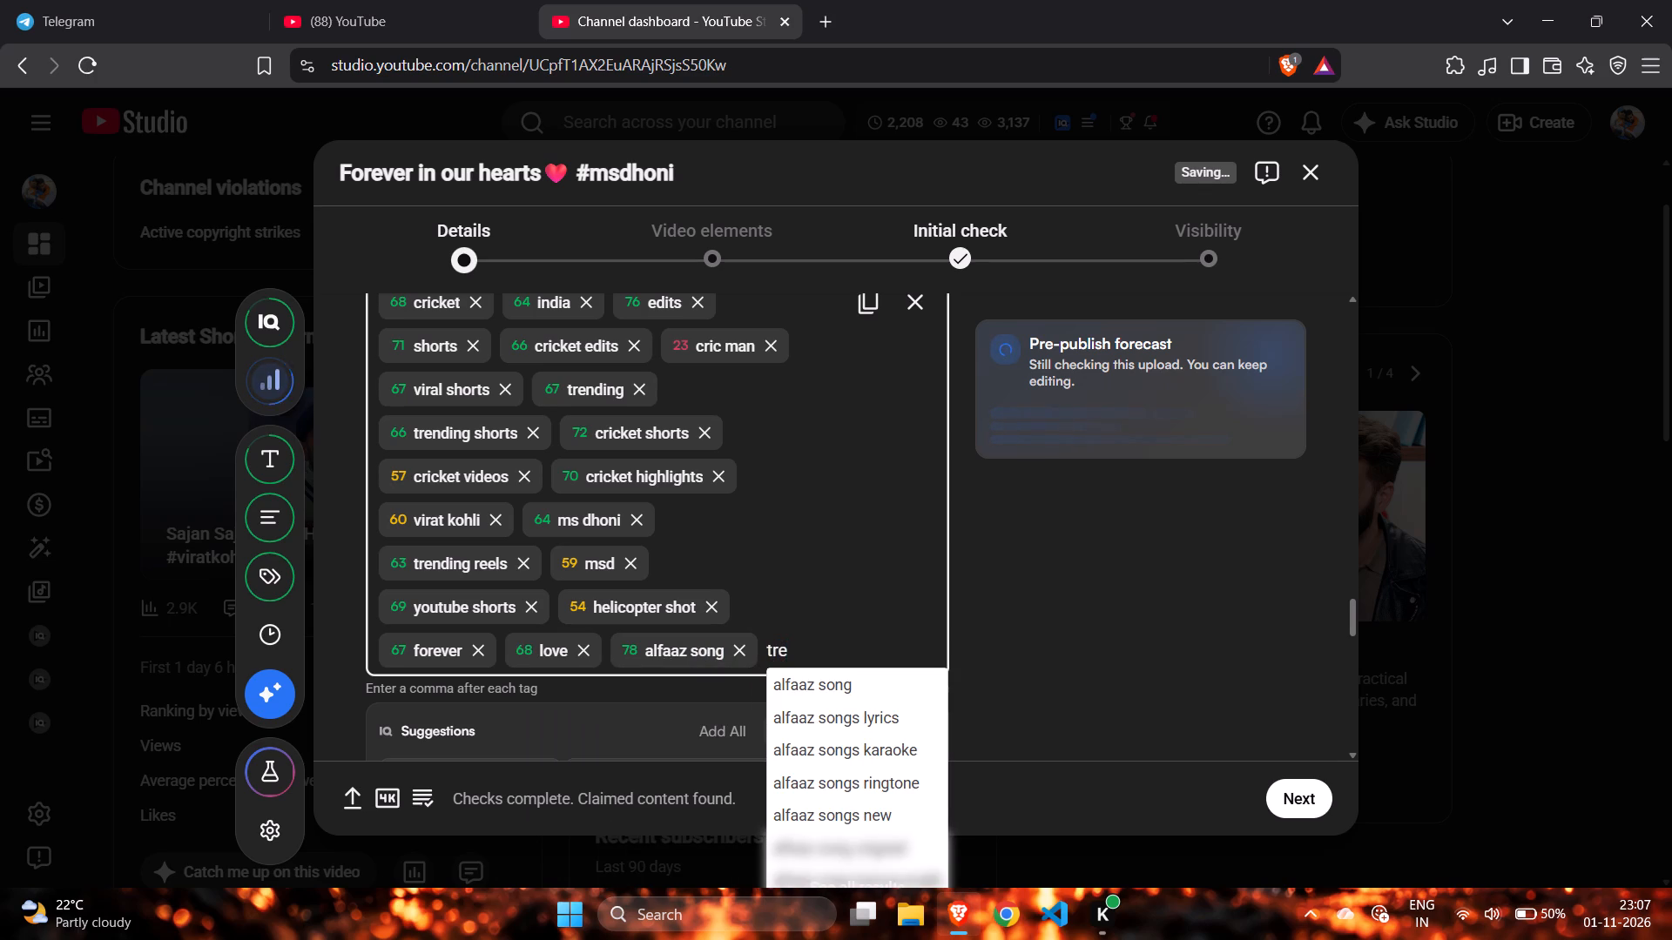
type("nding song")
key("Return")
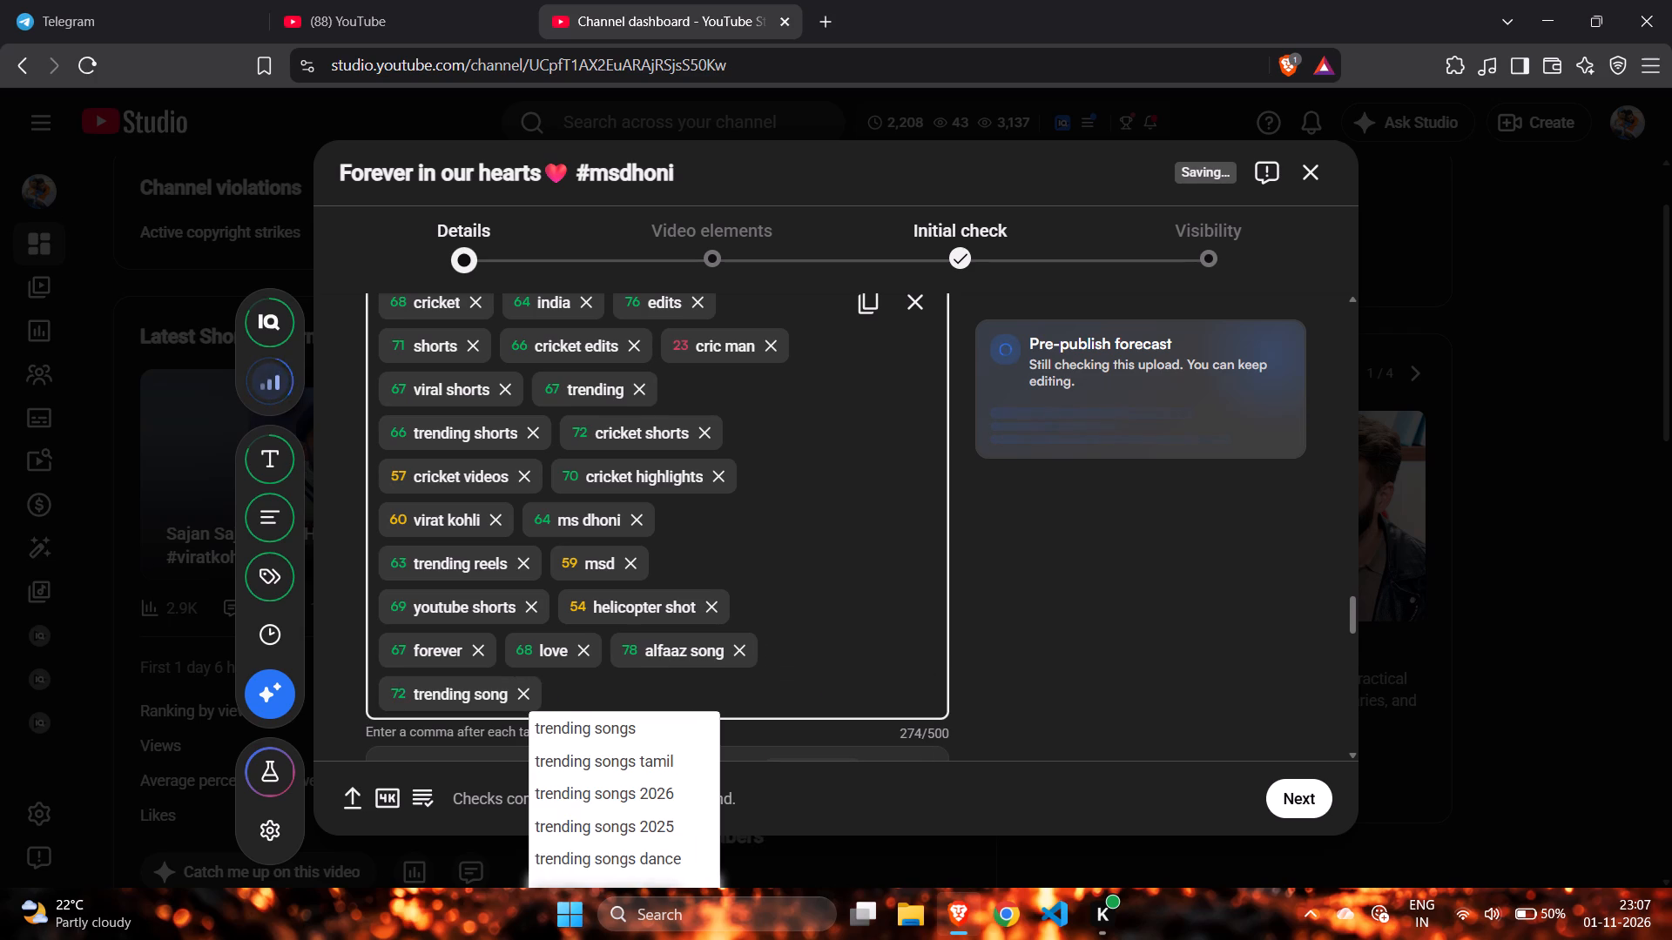
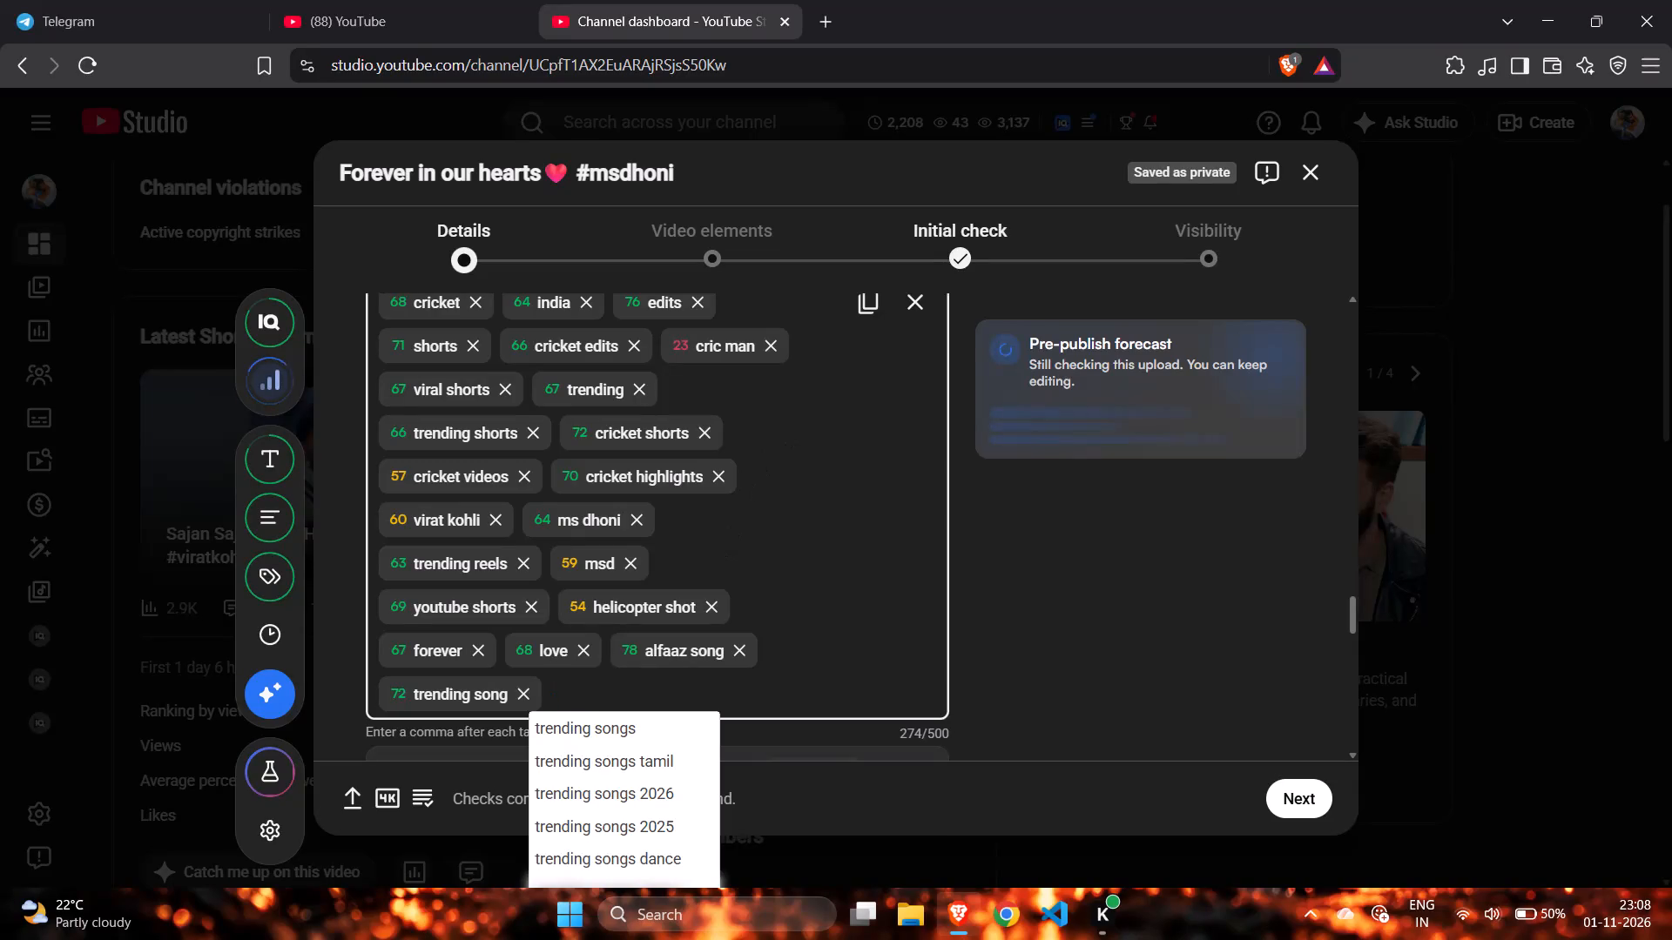
Add the song tags "alfaaz song lyrics", "new songs hindi", "new songs" and "latest songs" after "trending song" in the Short's tags.
left_click(649, 681)
type("alfaaz song lyrics")
key("Return")
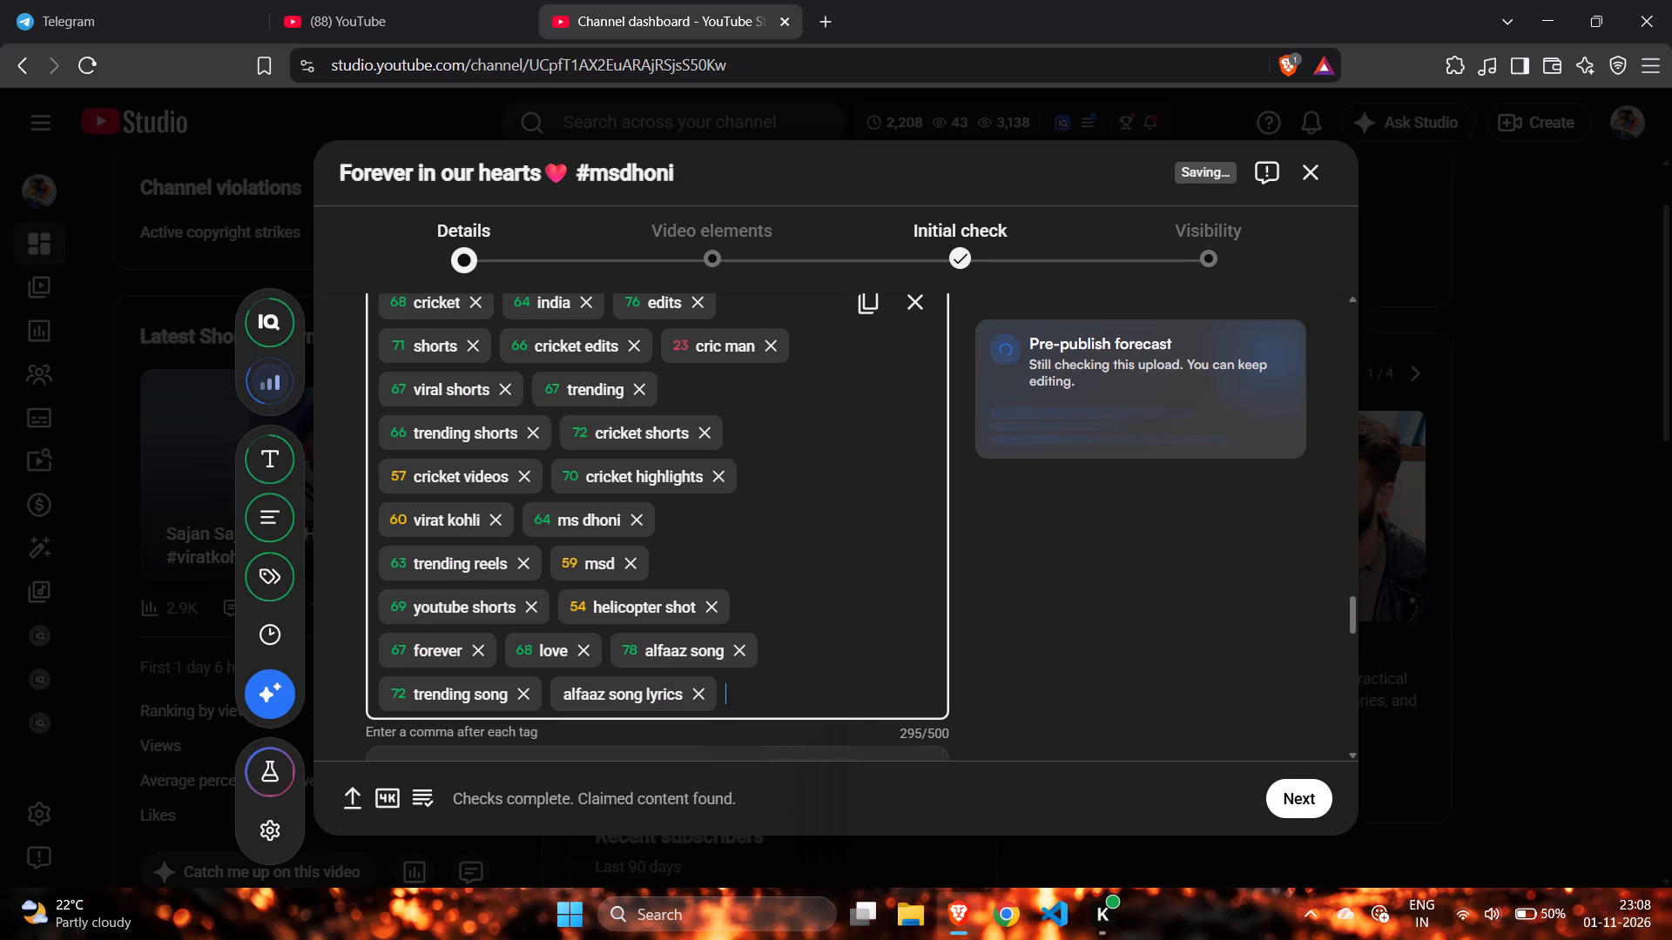
type("new songs hindi")
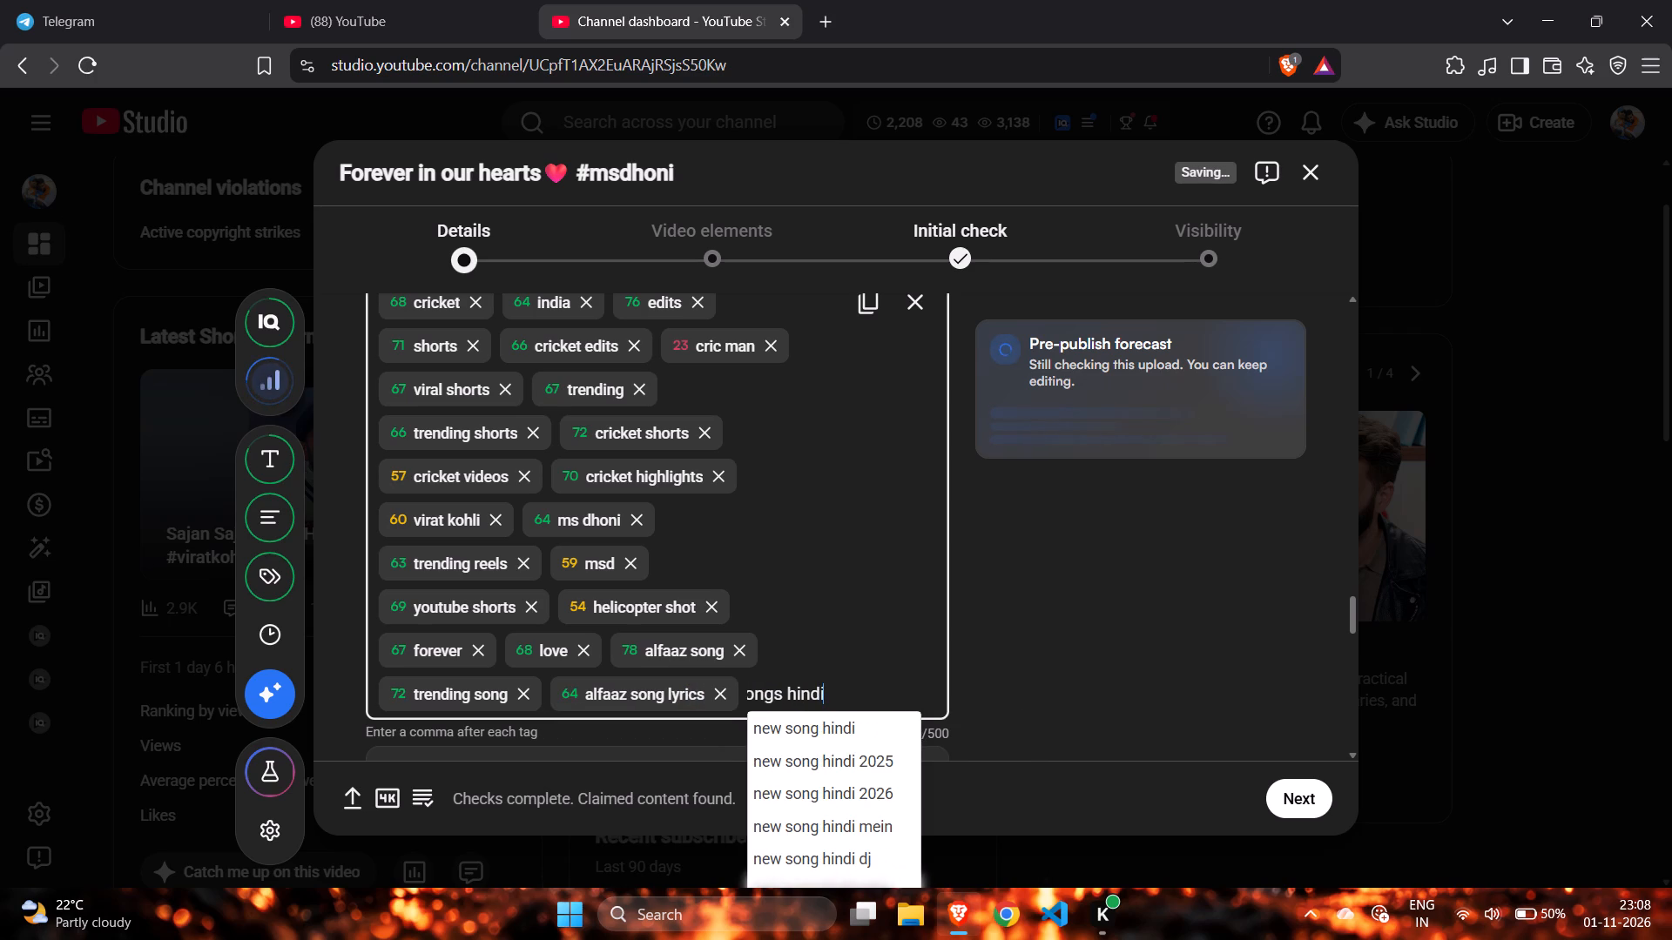
key("Return")
type("new so")
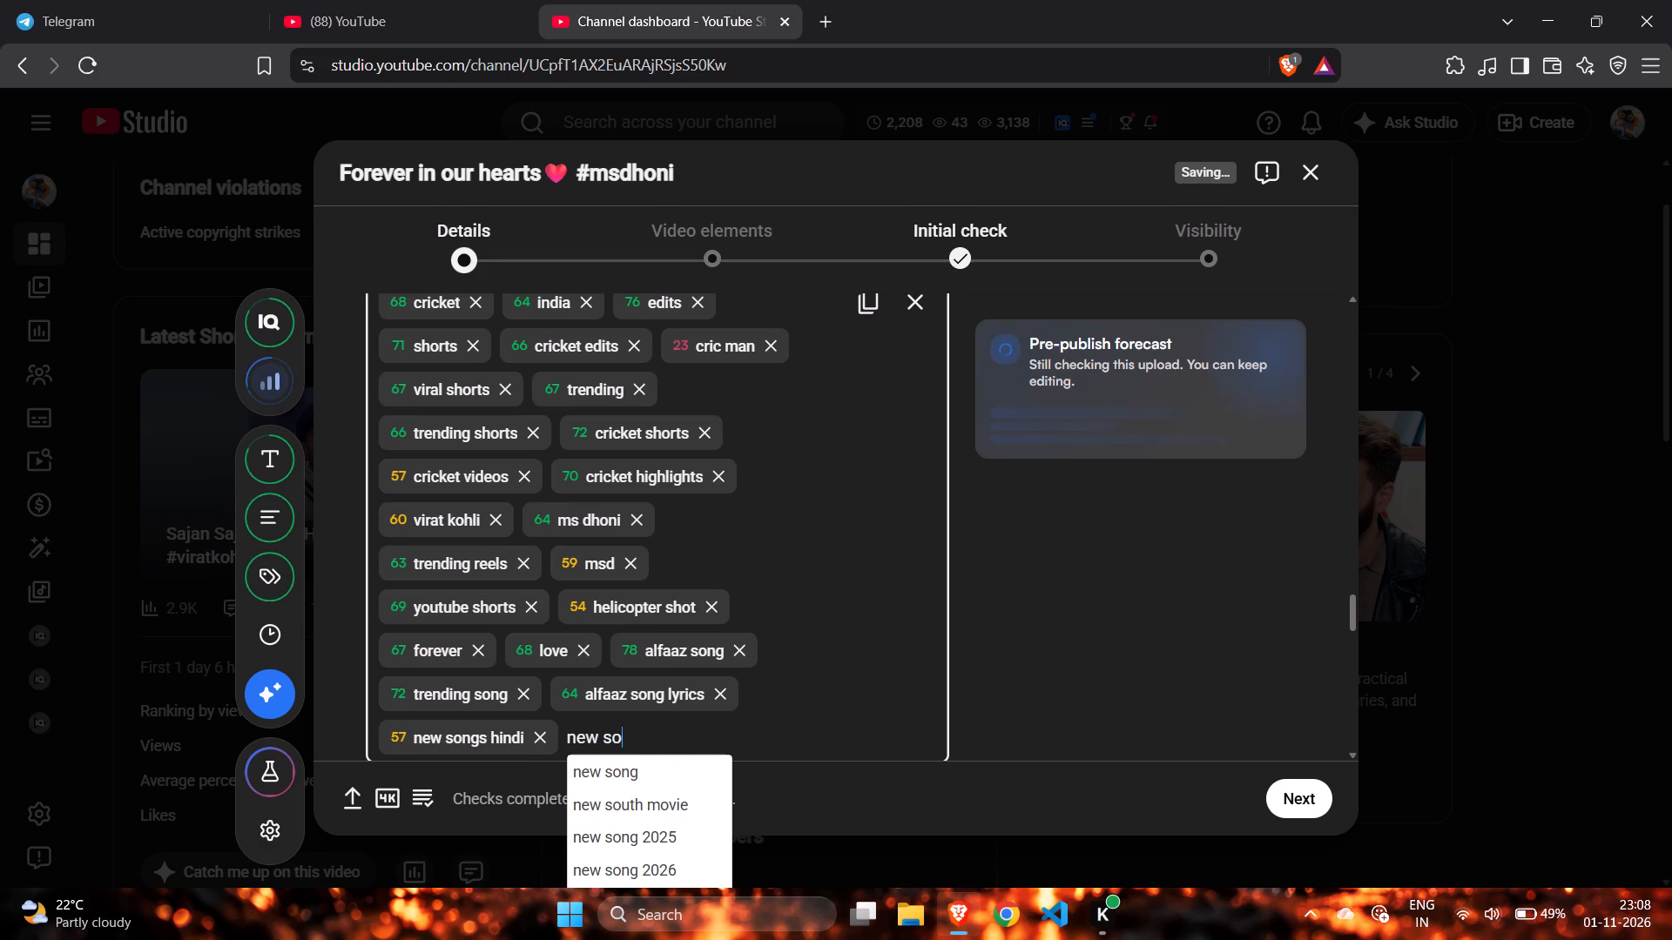
type("ngs")
key("Return")
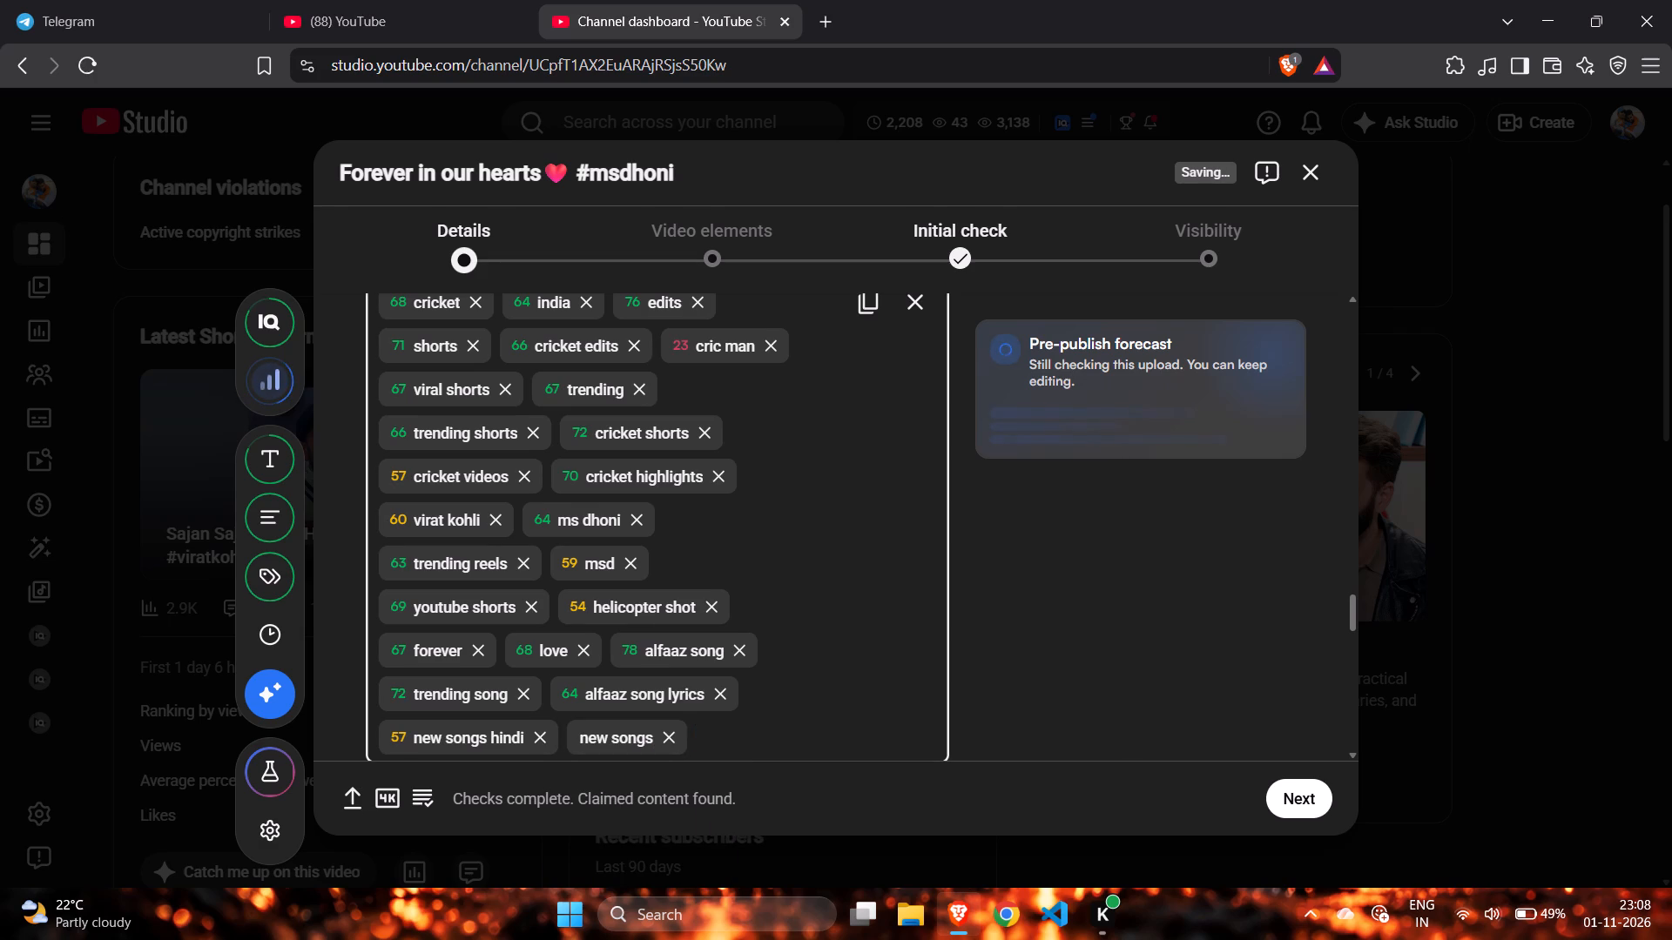
type("la")
type("test songs")
key("Return")
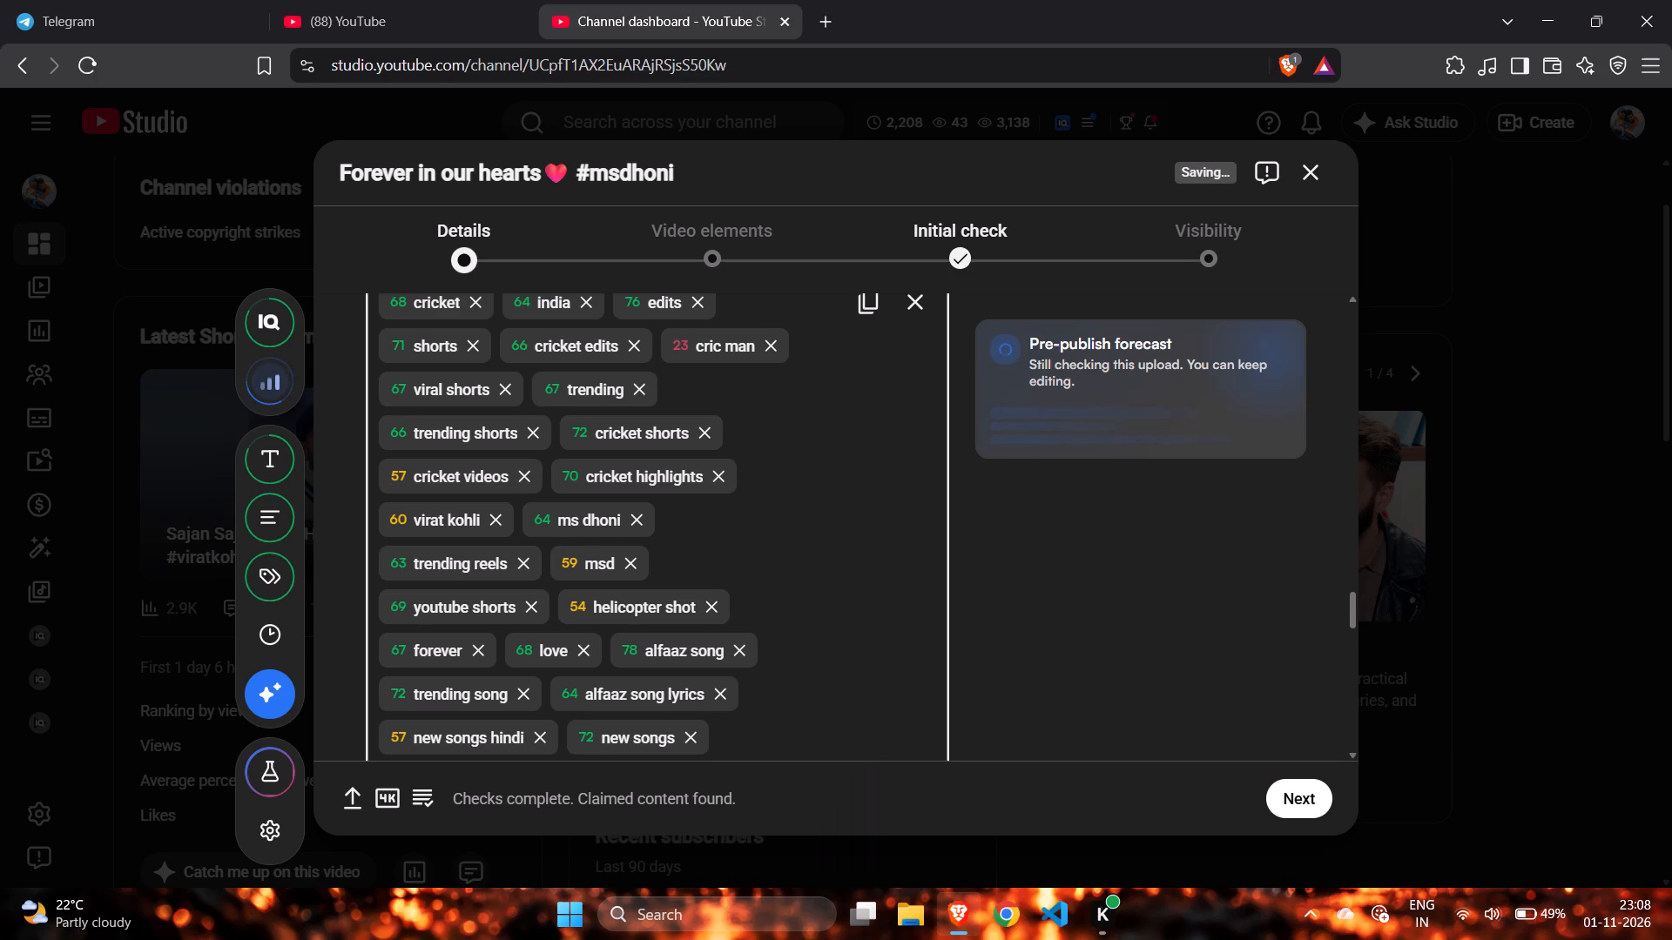
scroll(649, 681, "down", 2)
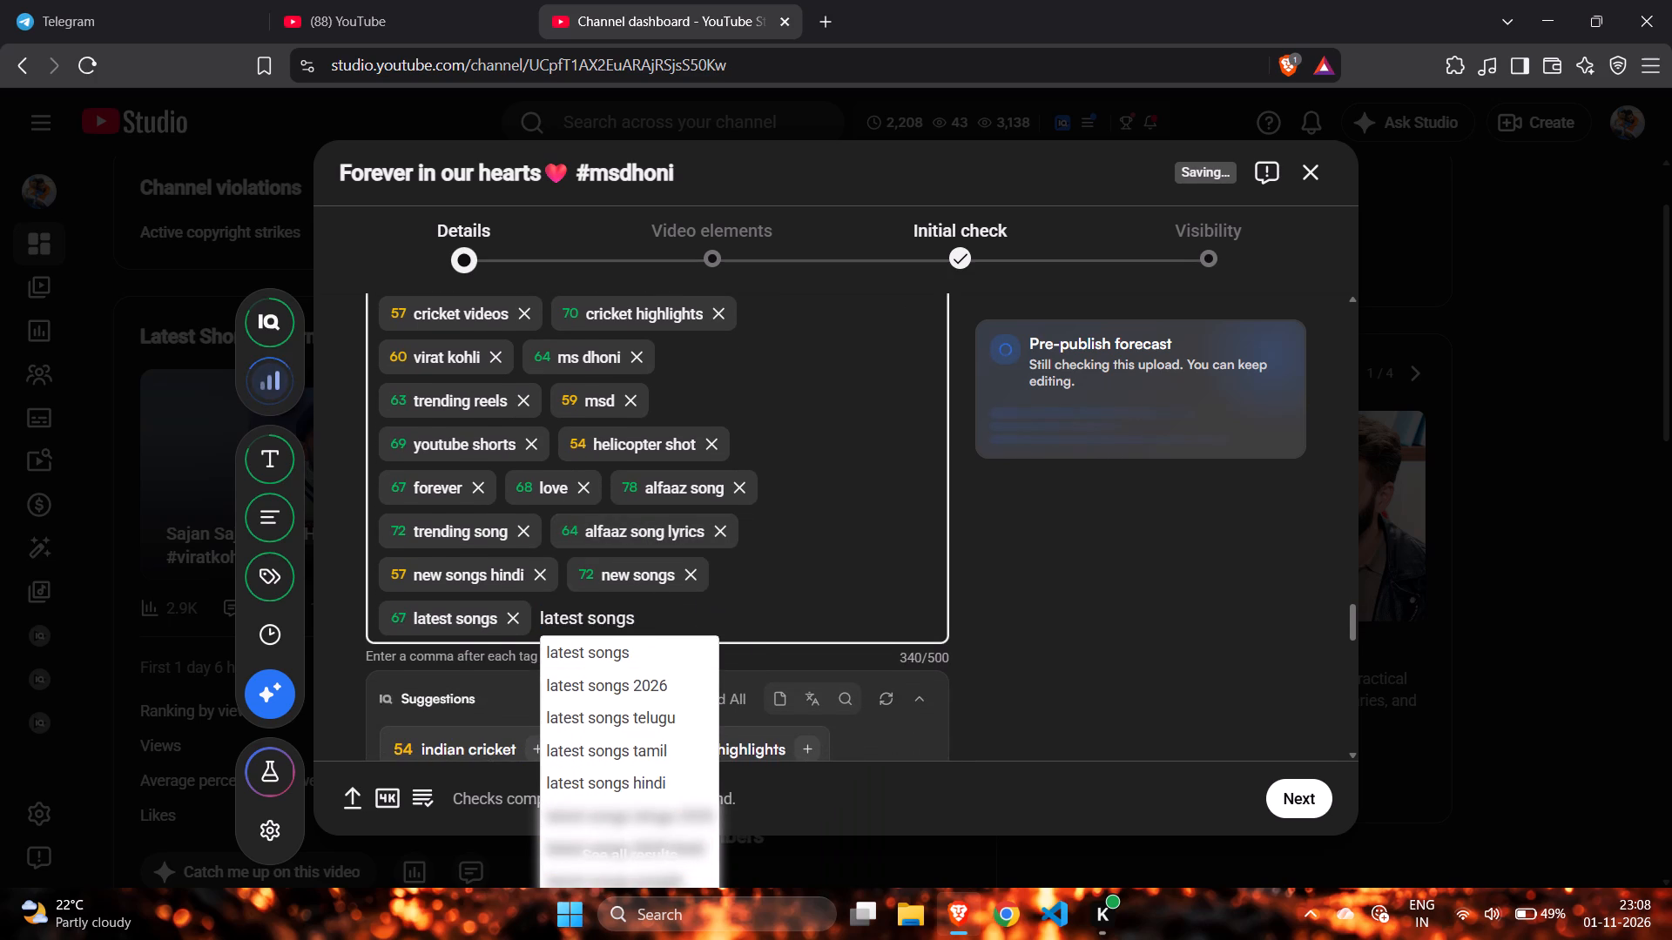
left_click(792, 580)
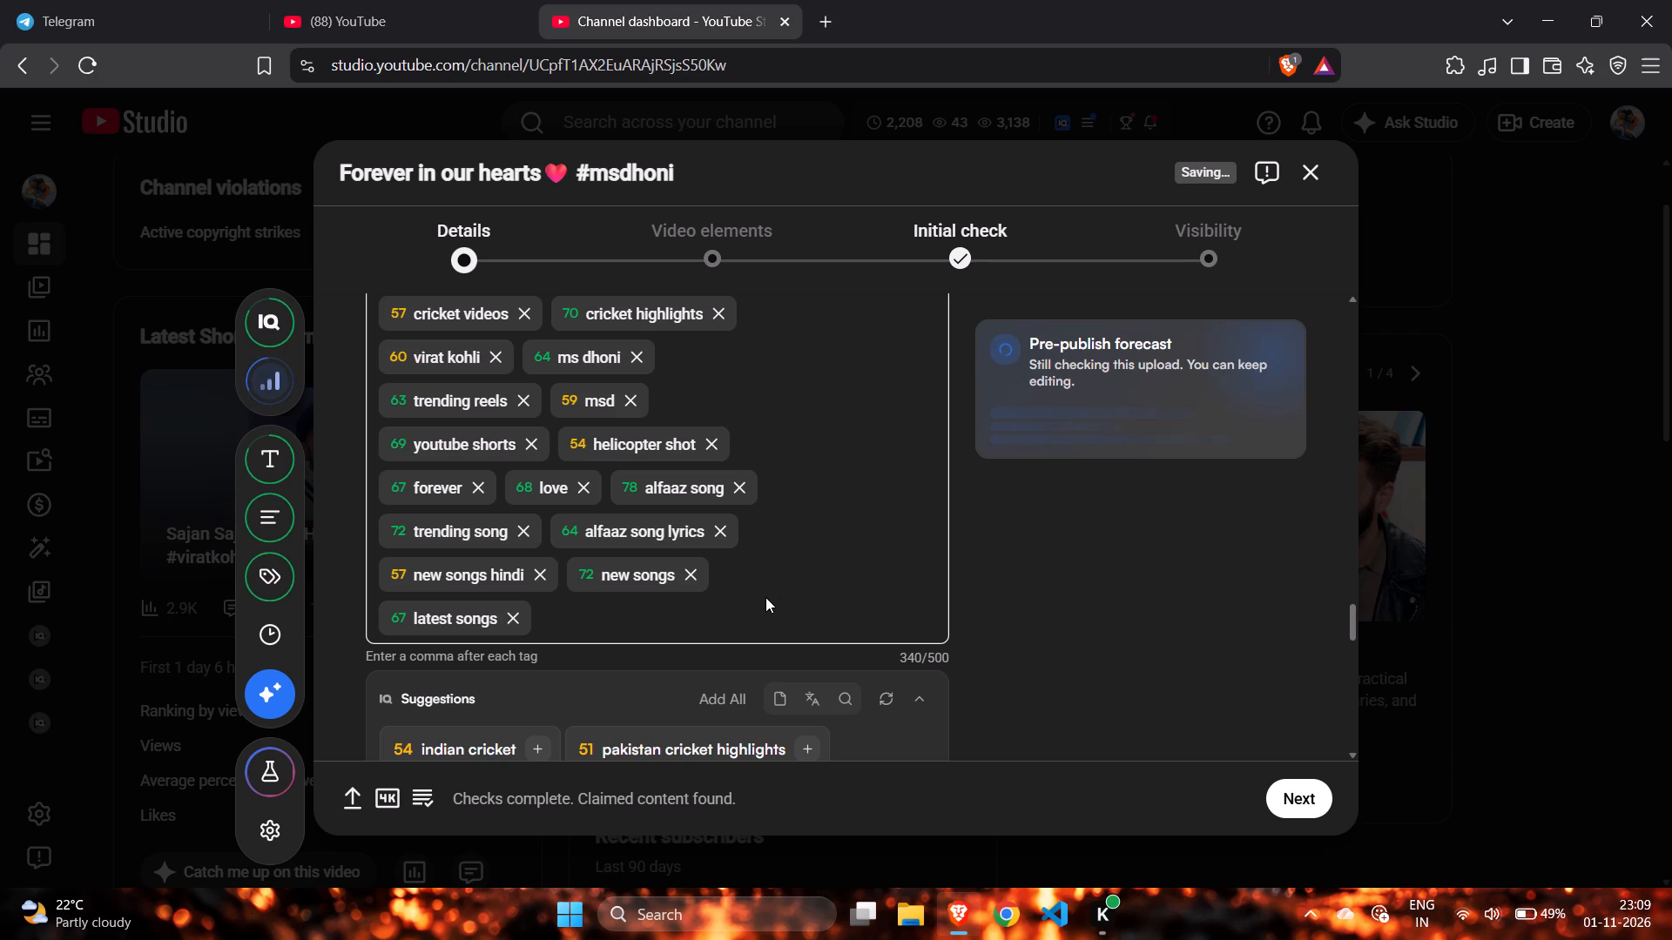
Add the tags "new movies" and "trending videos" after "latest songs" in the Short's tags.
left_click(765, 597)
left_click(561, 614)
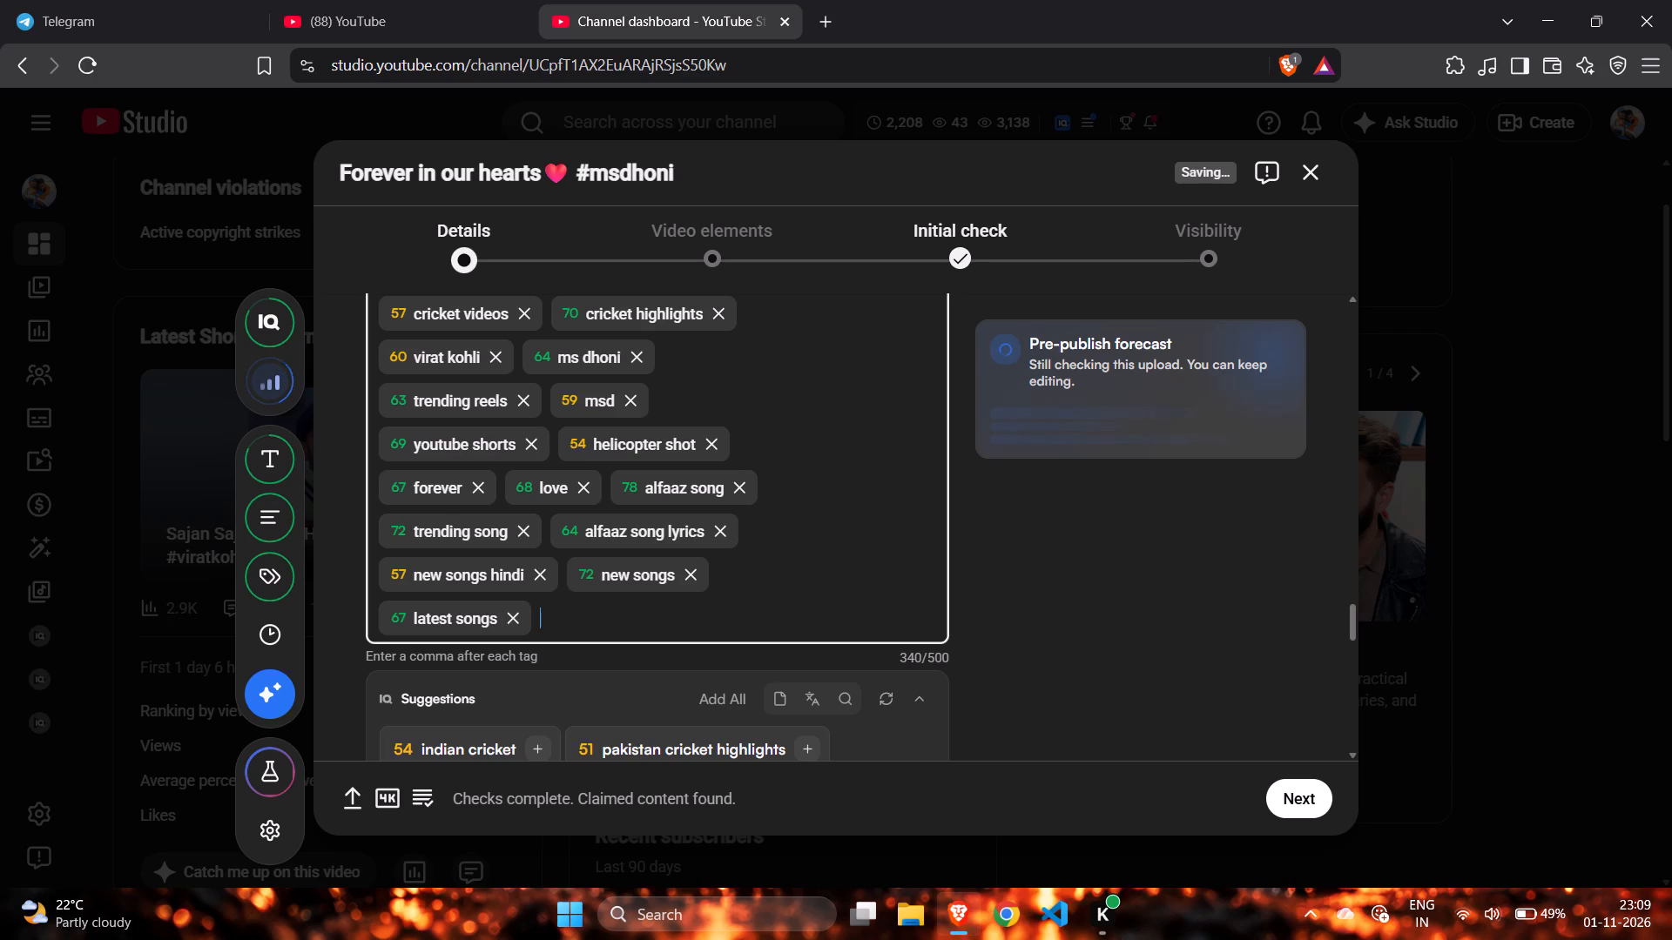
type("new movies")
key("Return")
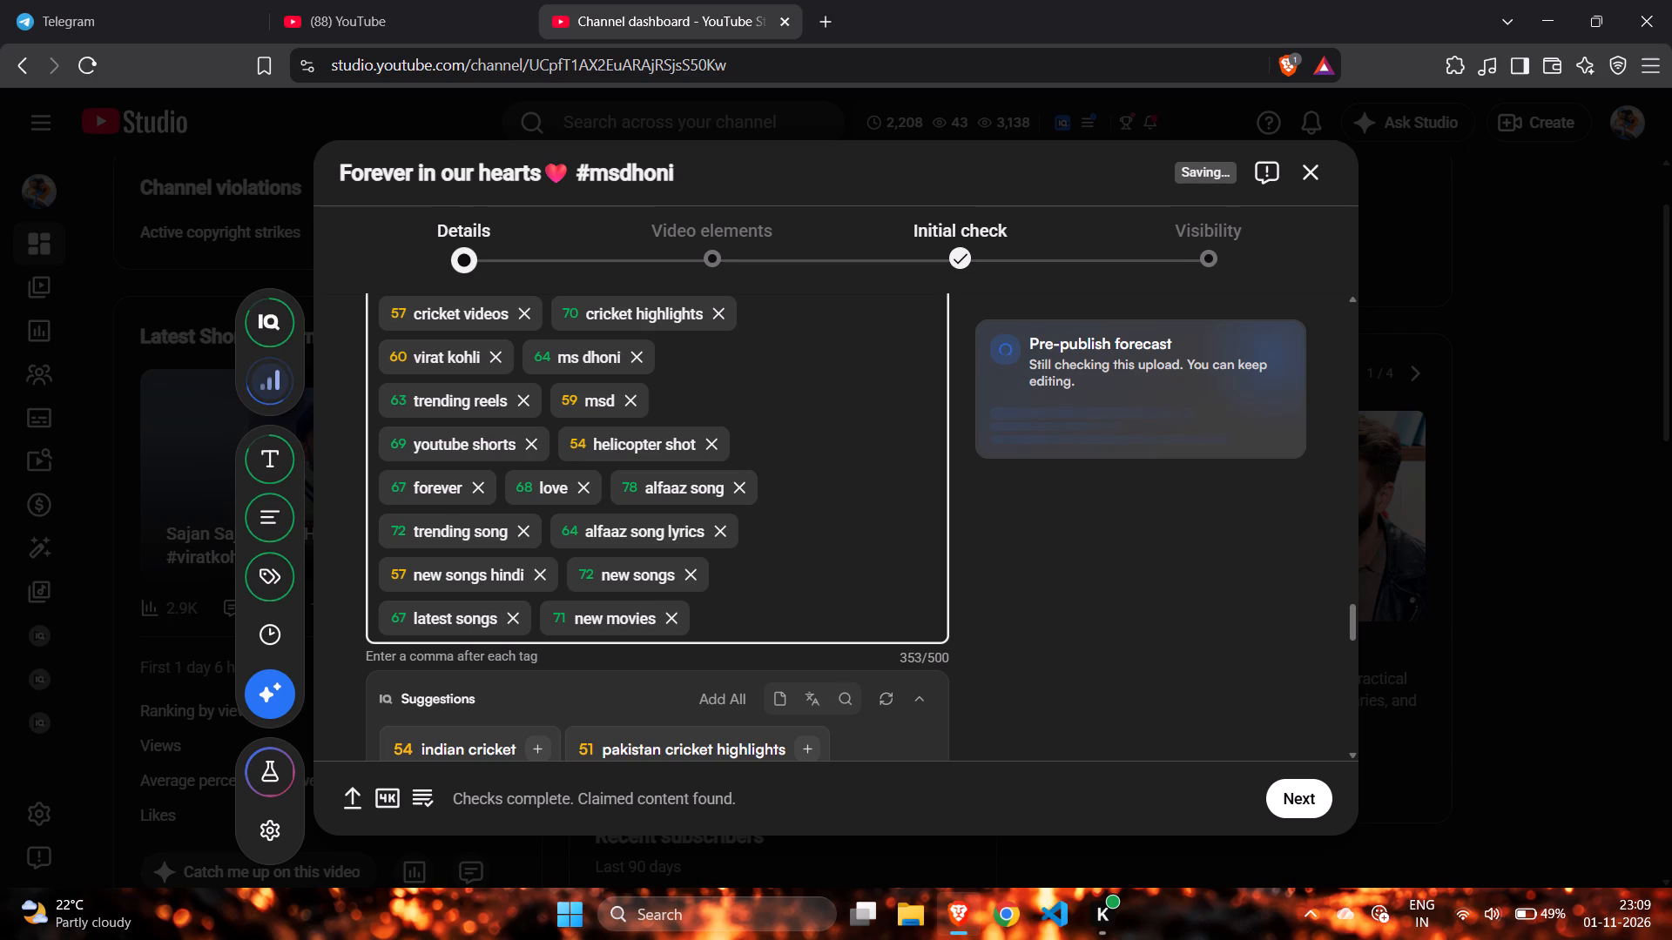
type("lar")
key("BackSpace")
key("BackSpace")
key("BackSpace")
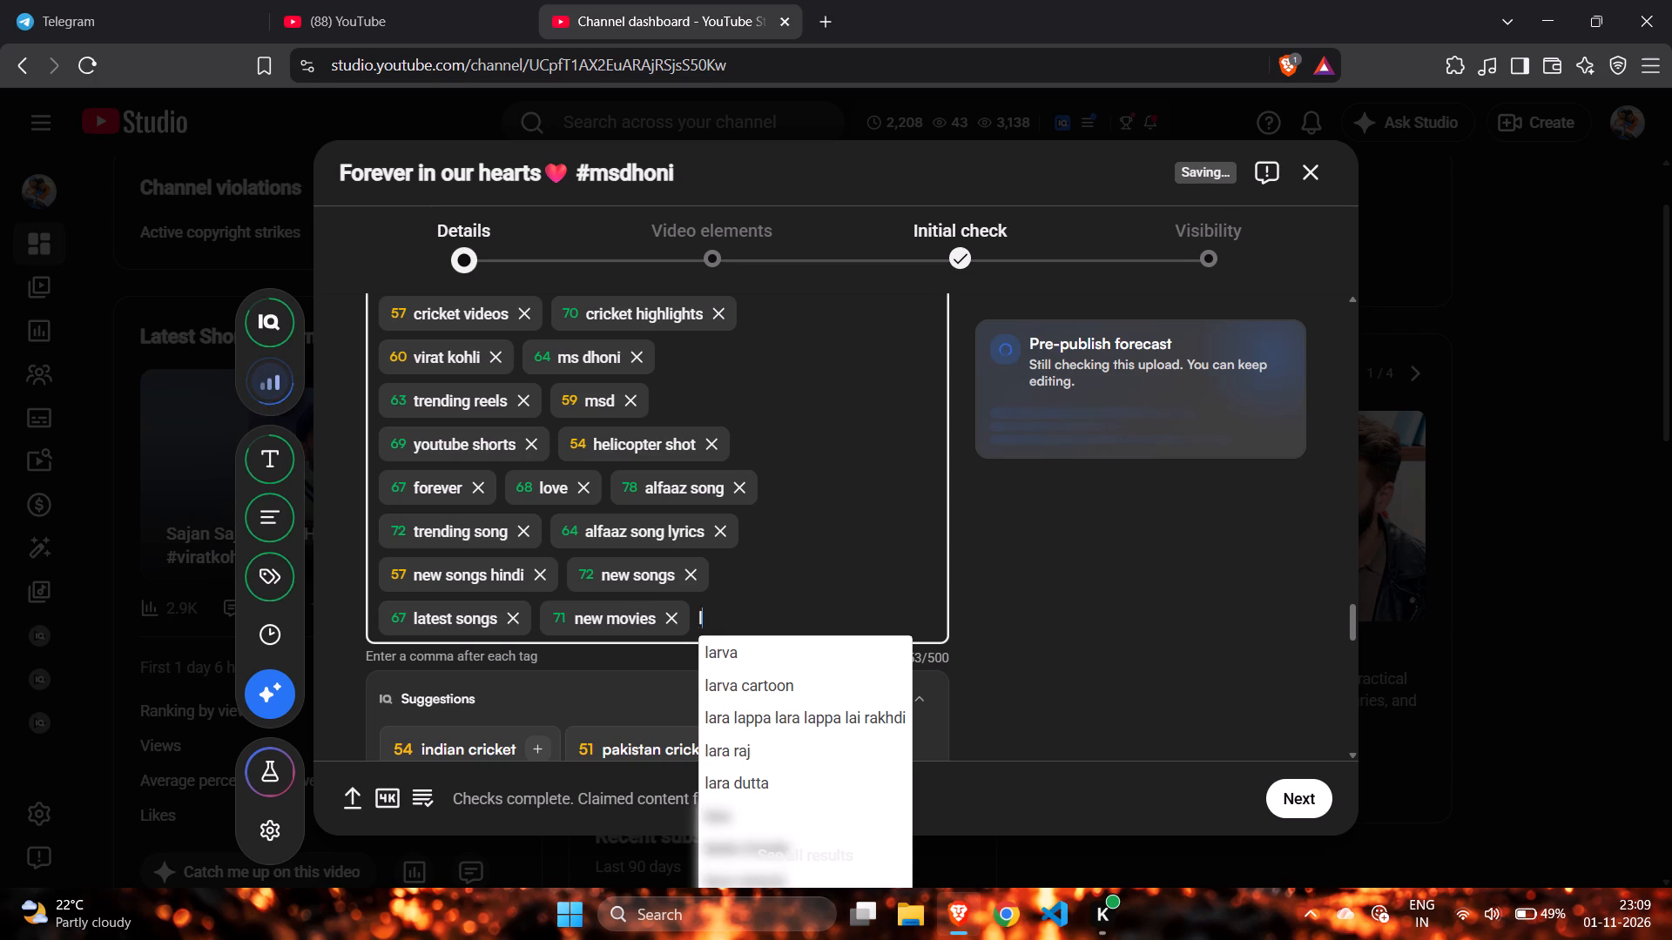
type("te")
key("BackSpace")
type("res")
key("n")
key("BackSpace")
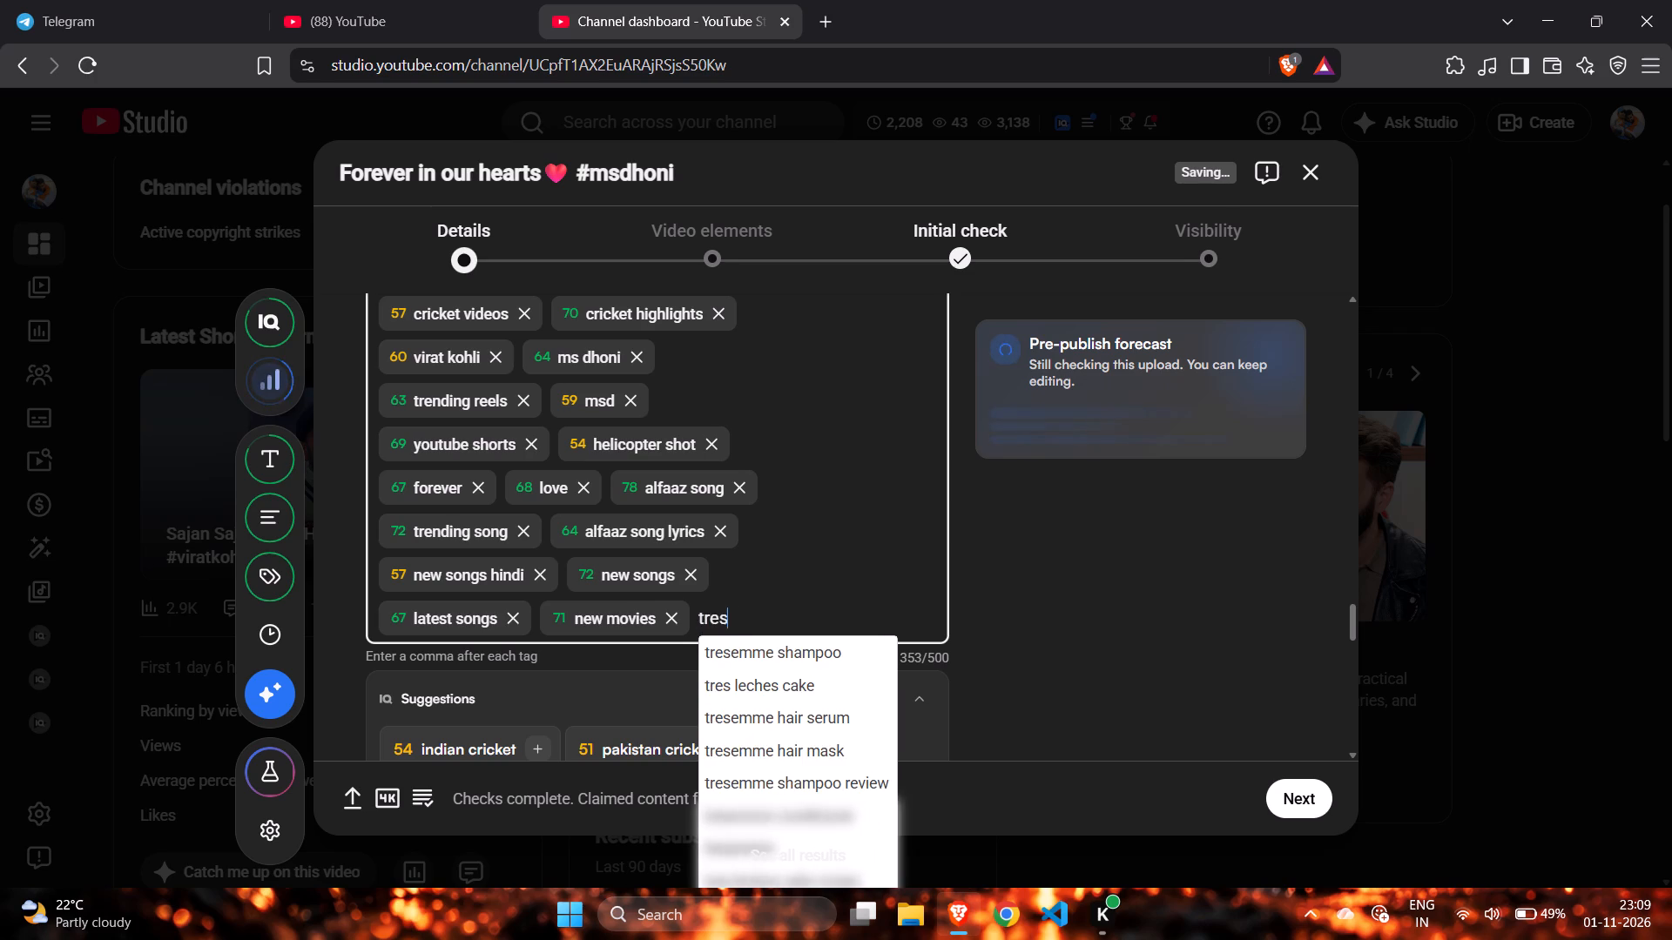
key("BackSpace")
type("nding vo")
key("BackSpace")
type("ideos")
key("Return")
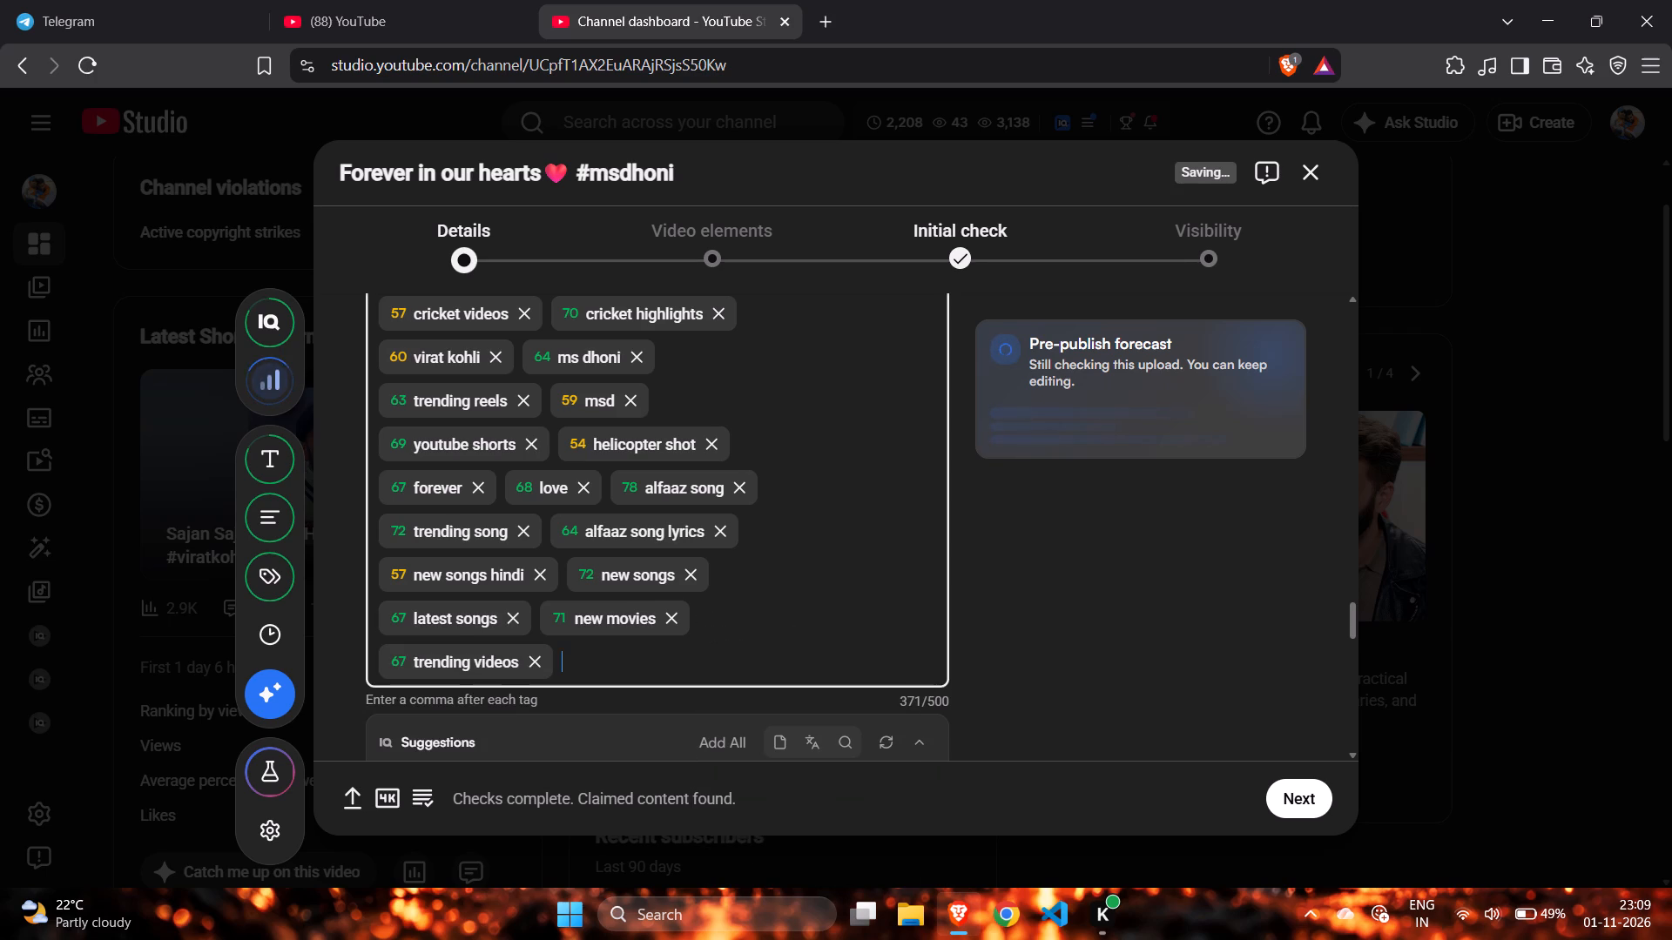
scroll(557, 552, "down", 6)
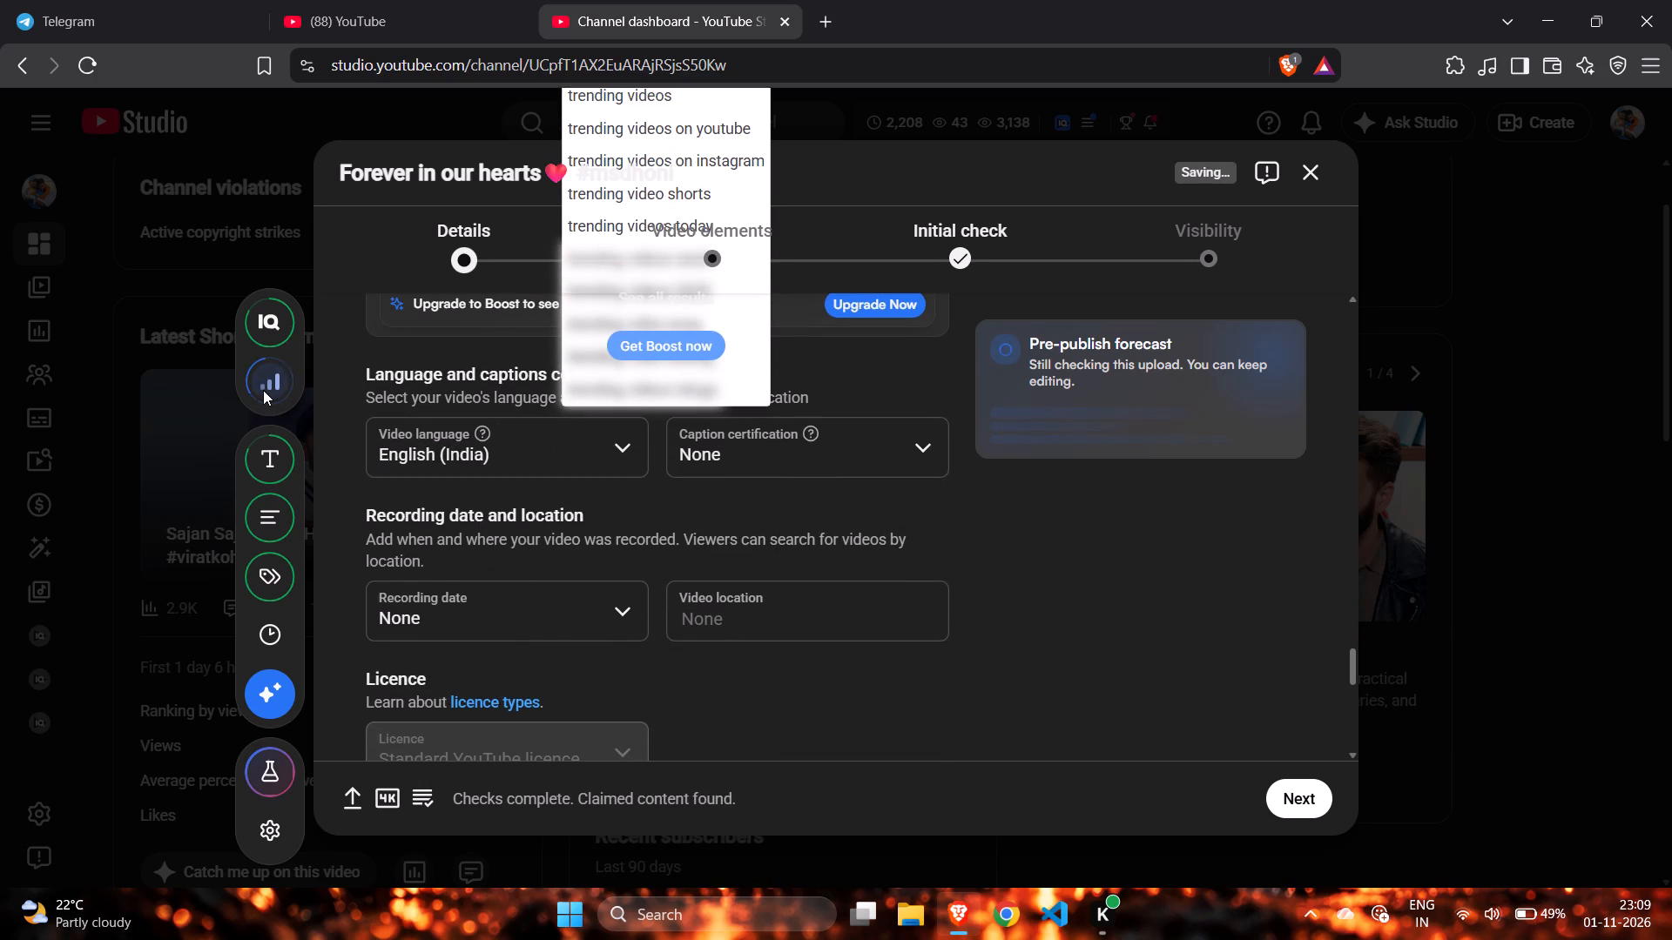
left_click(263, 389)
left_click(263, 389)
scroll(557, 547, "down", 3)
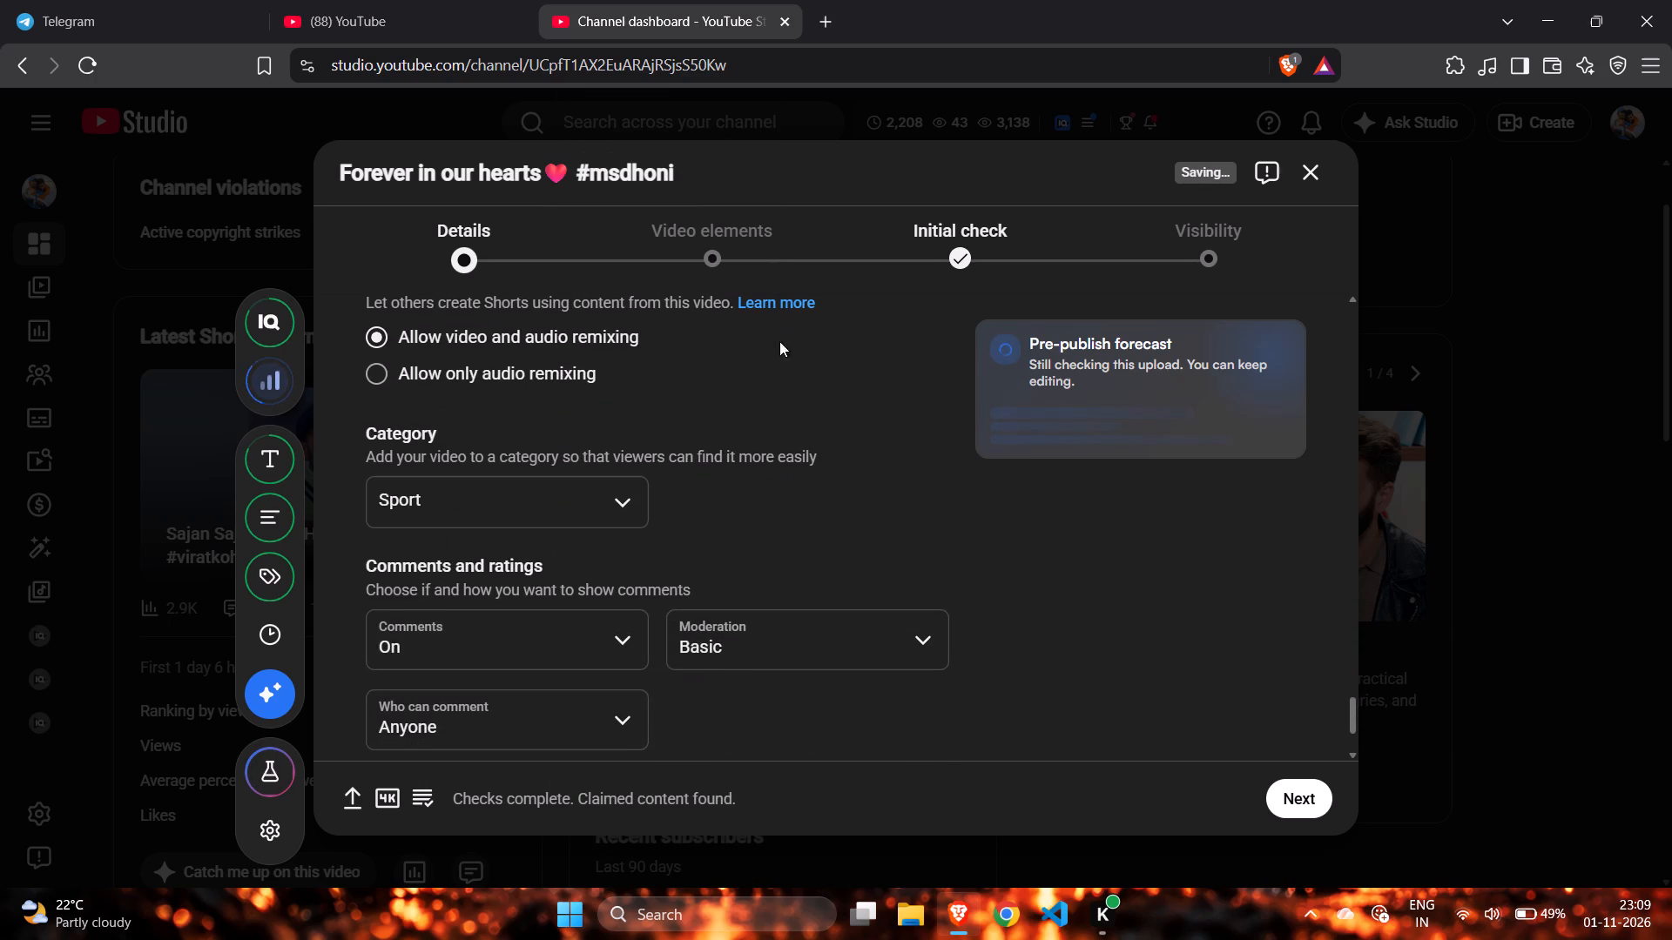
In the video elements, add the "Sajan Sajan X MAHIRAT" Short as the related video.
left_click(669, 231)
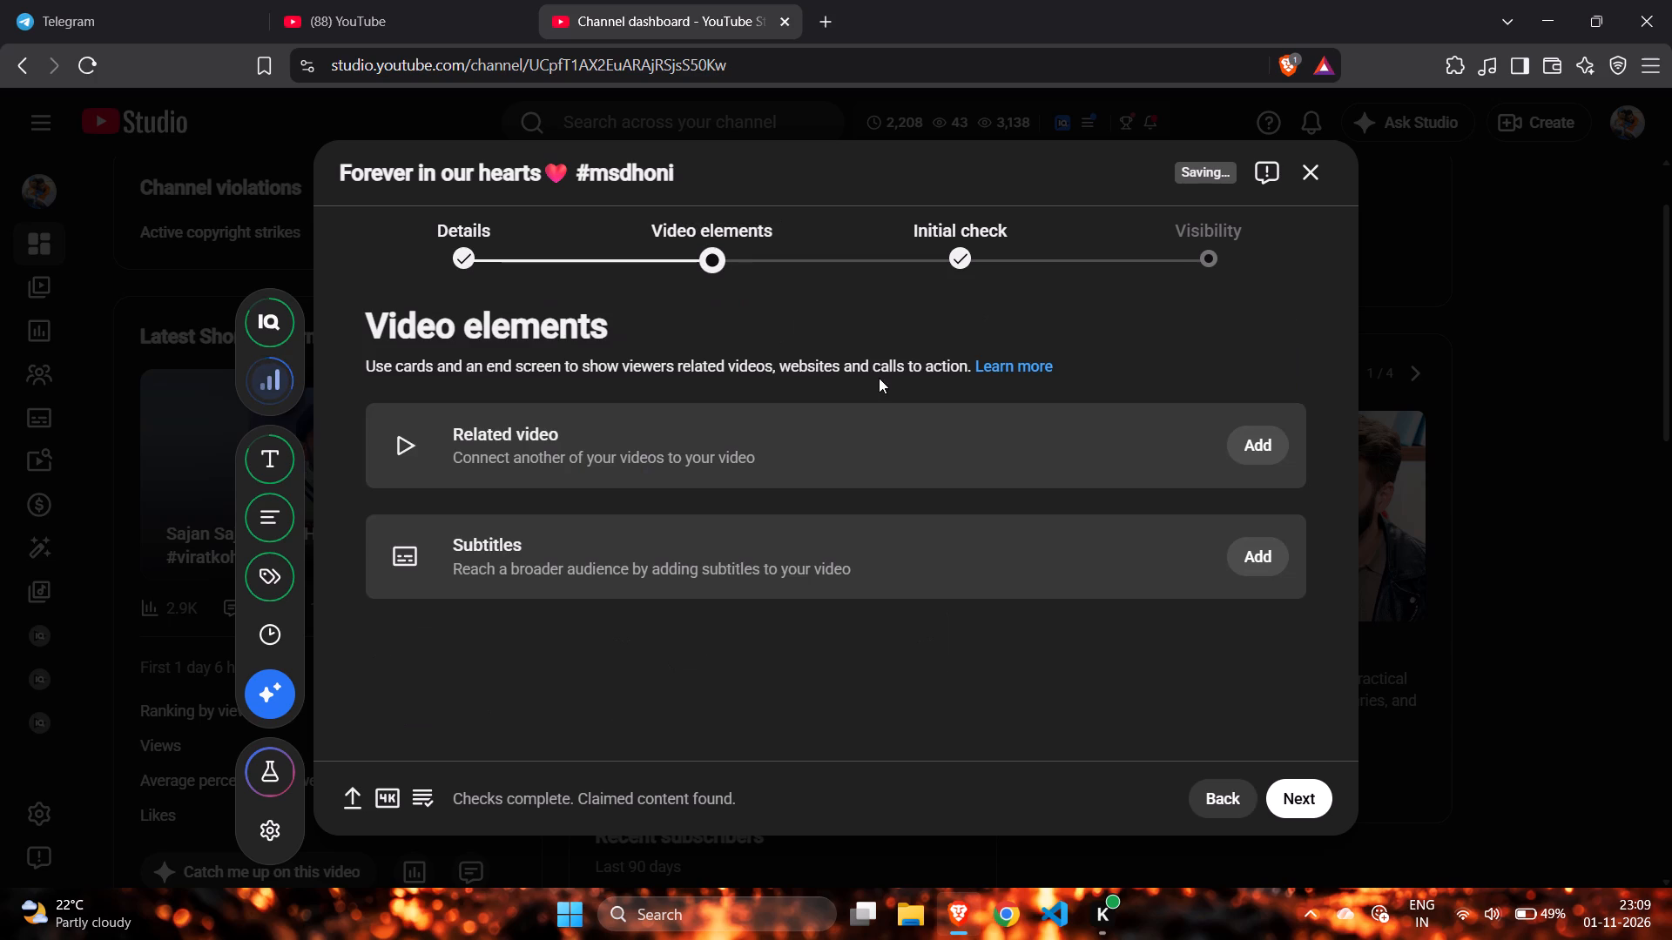
left_click(1271, 446)
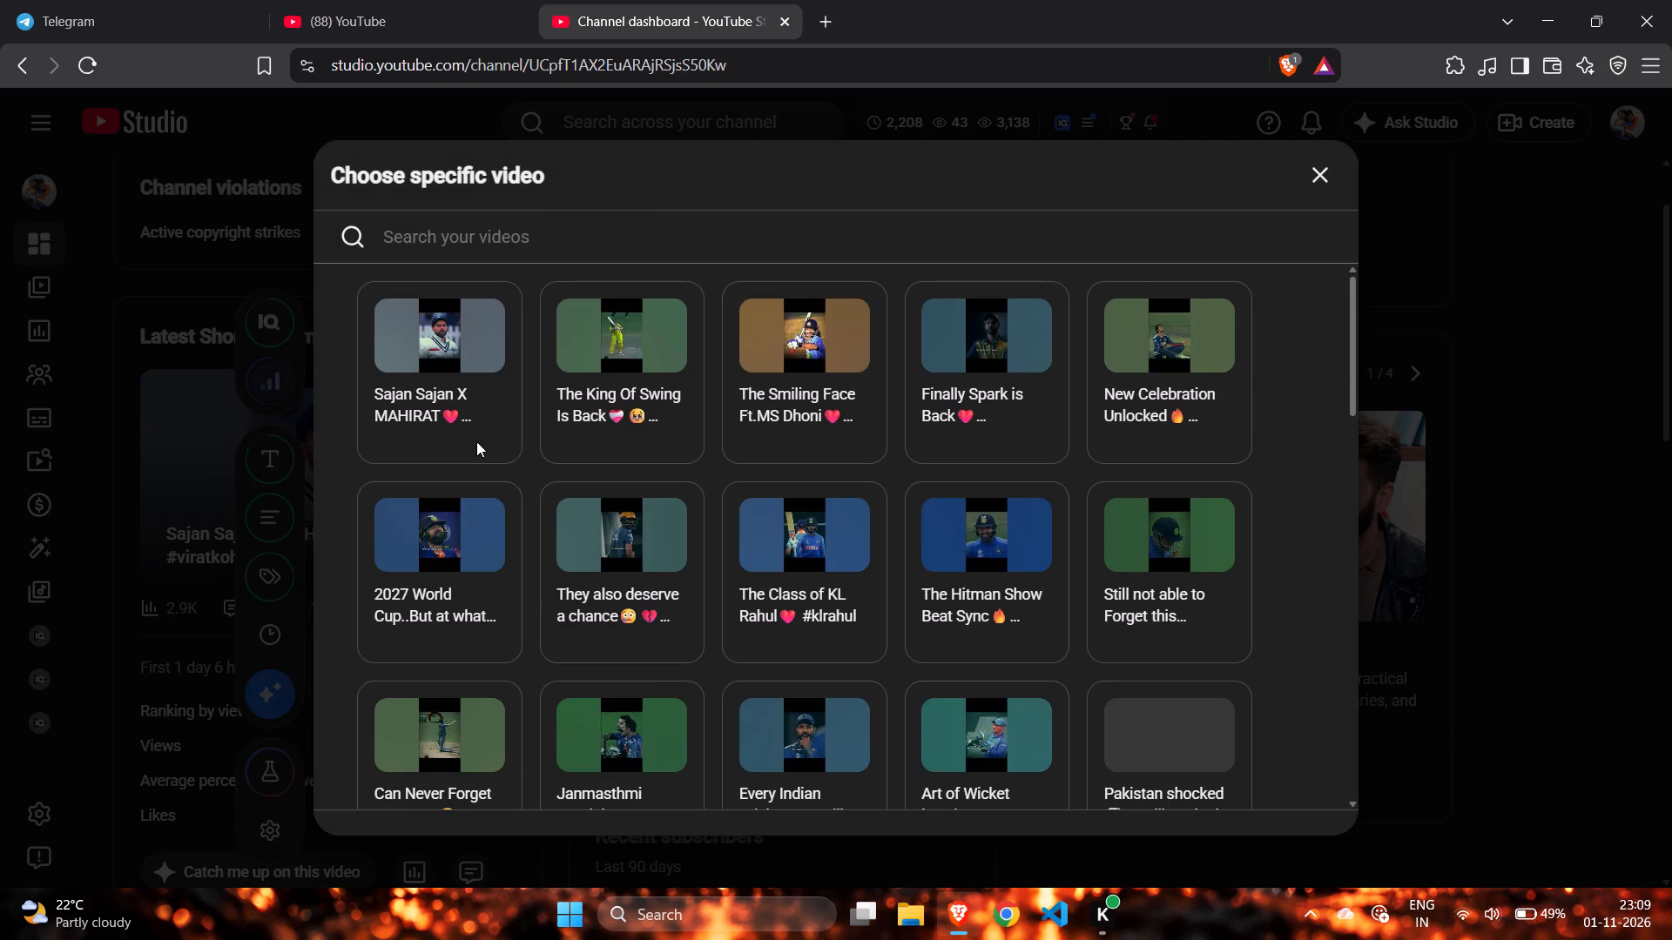
left_click(476, 441)
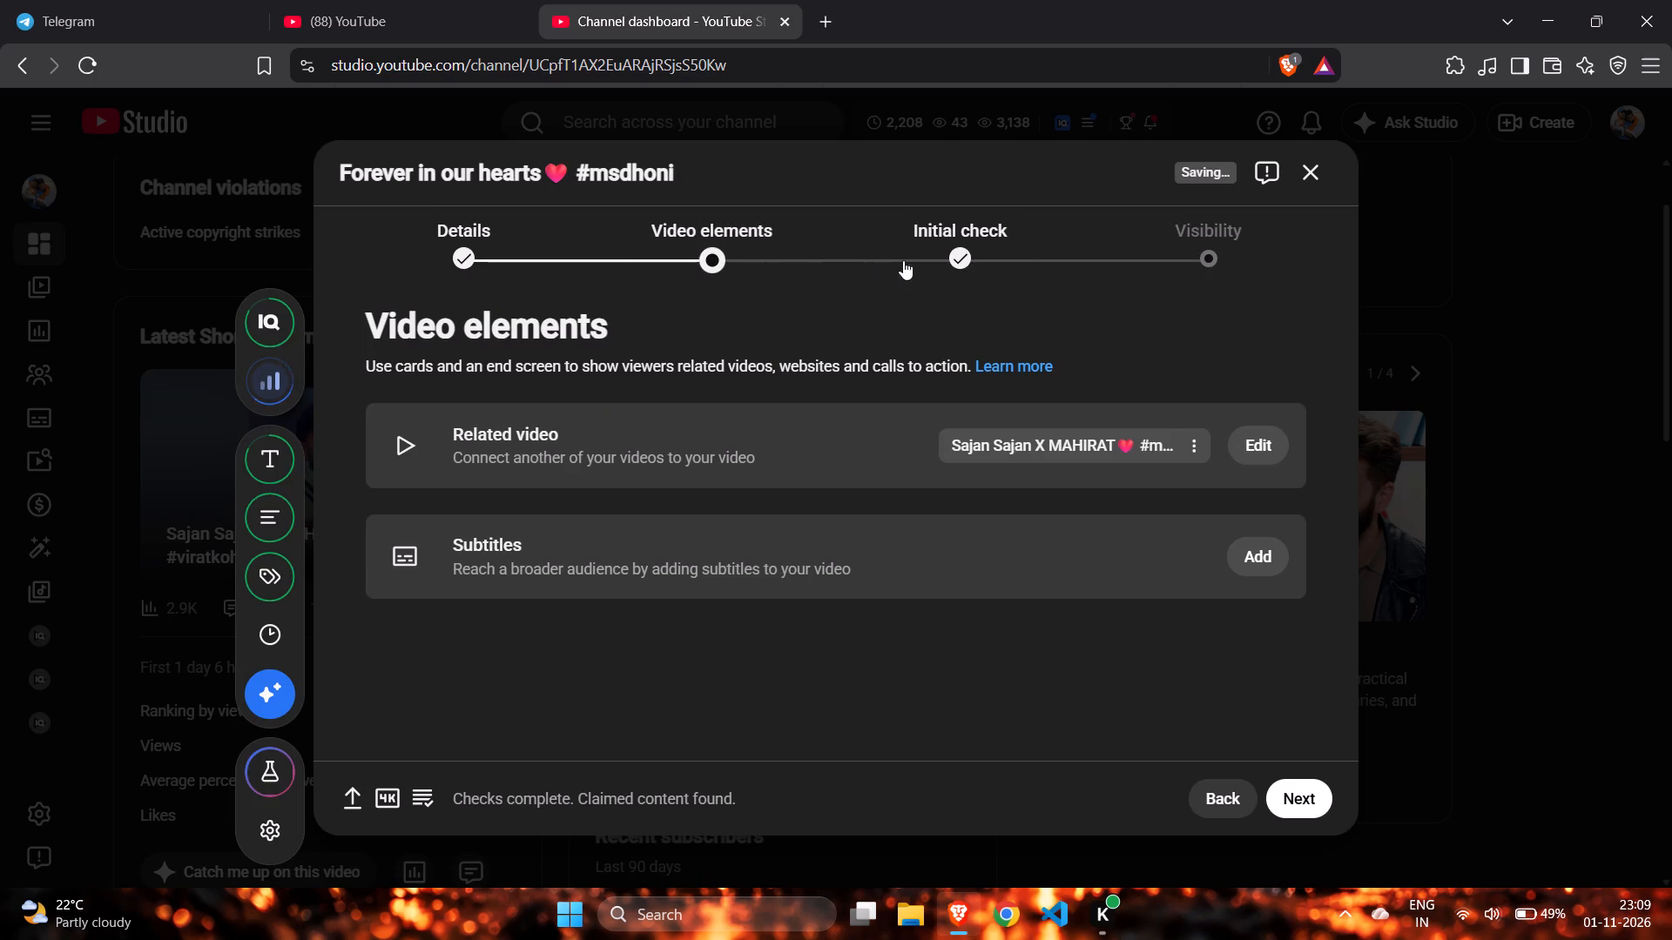
In the visibility settings, set the Short's public release schedule to 2 Nov 2026 at 16:00.
left_click(1194, 259)
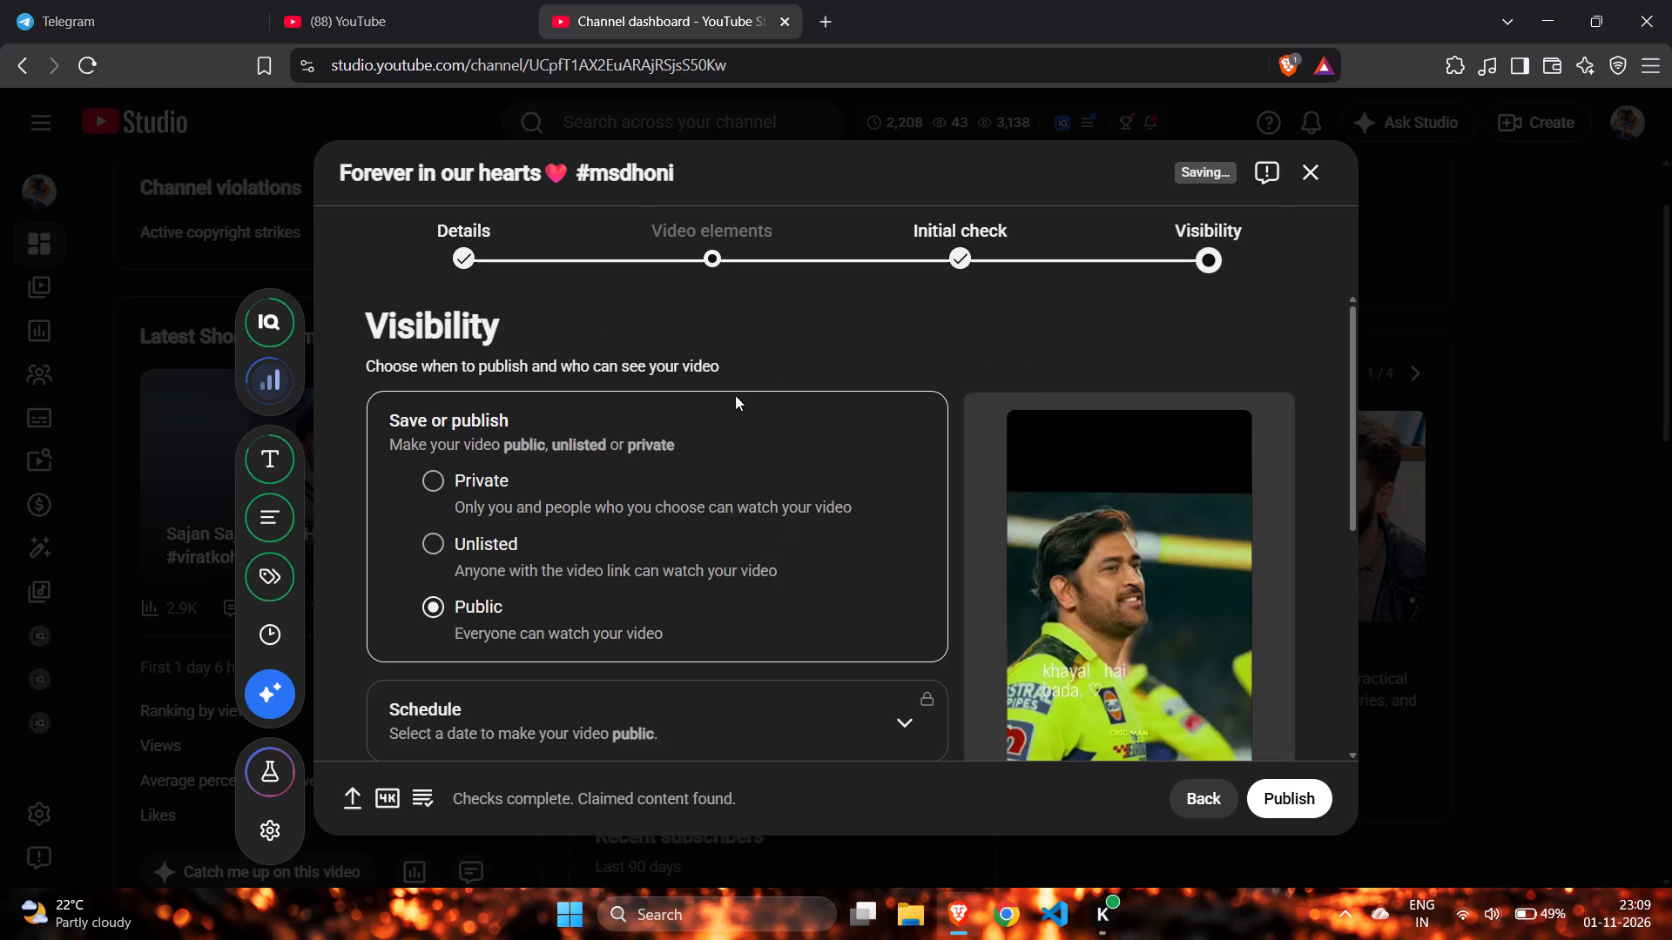
scroll(436, 708, "down", 1)
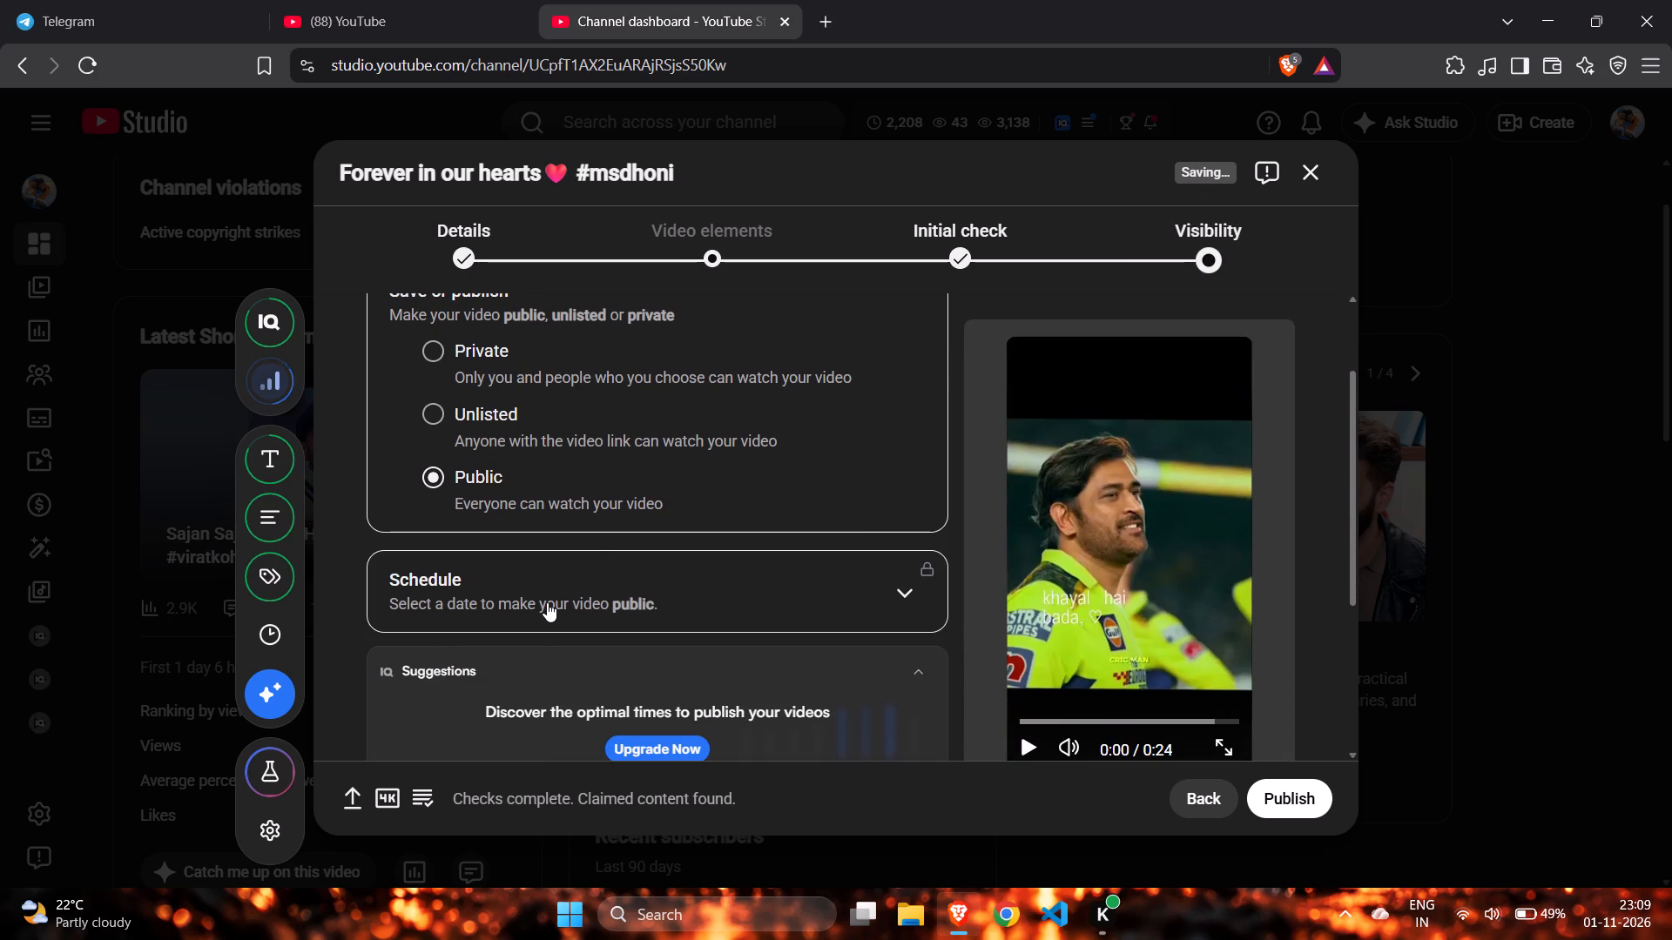
left_click(547, 602)
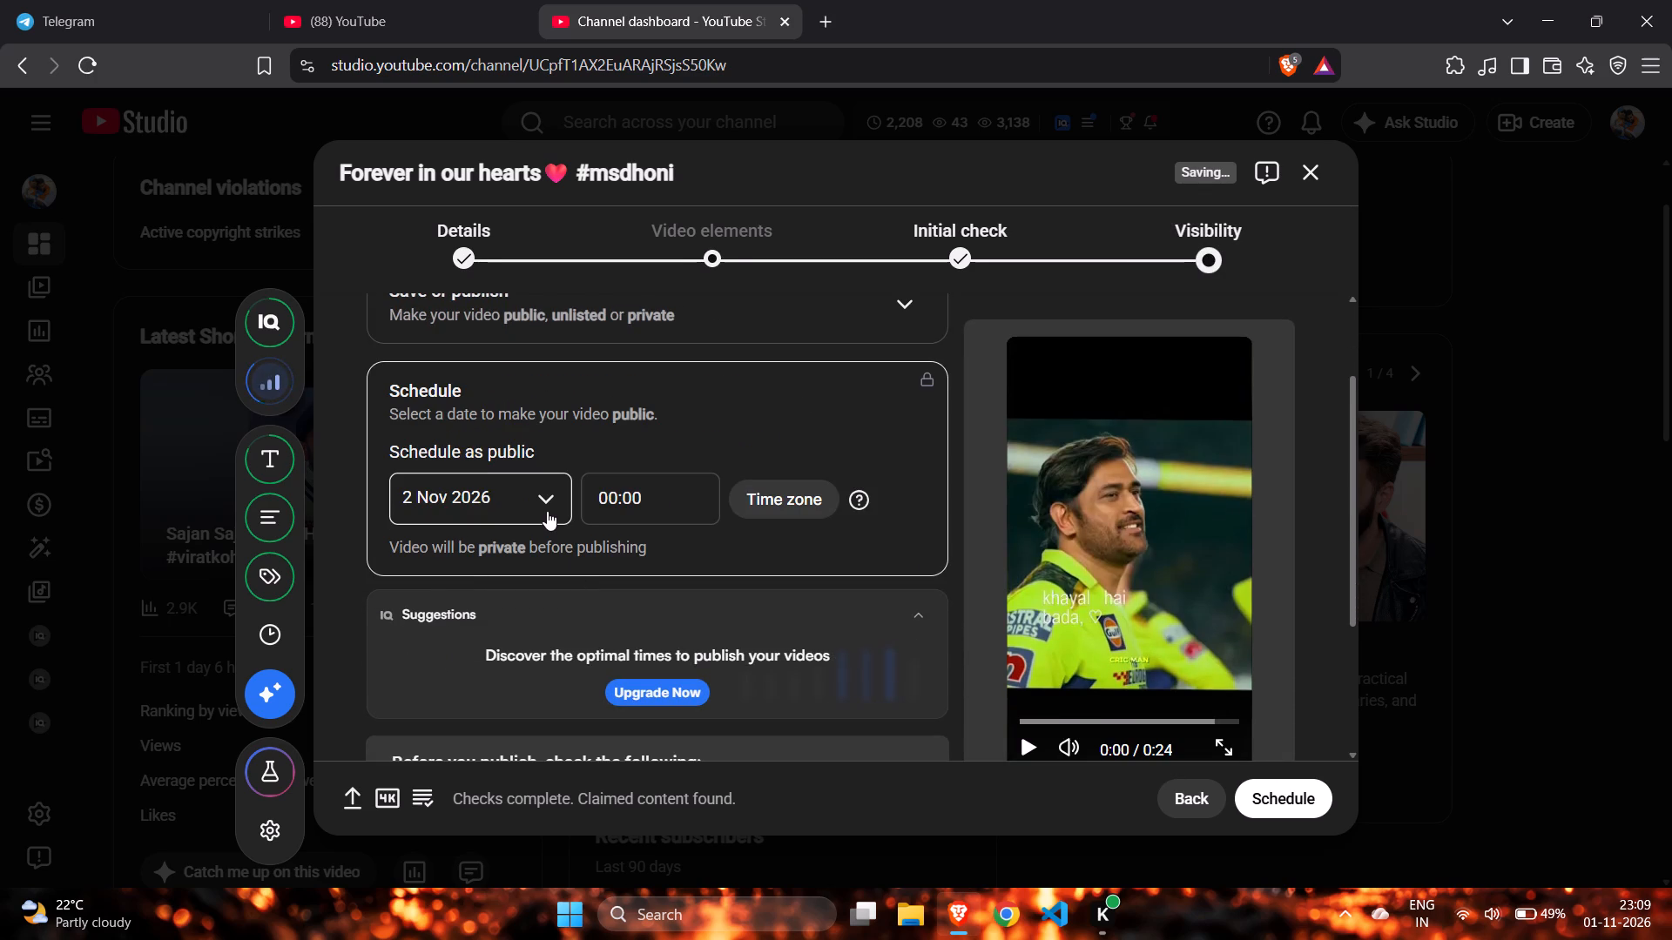
left_click(547, 511)
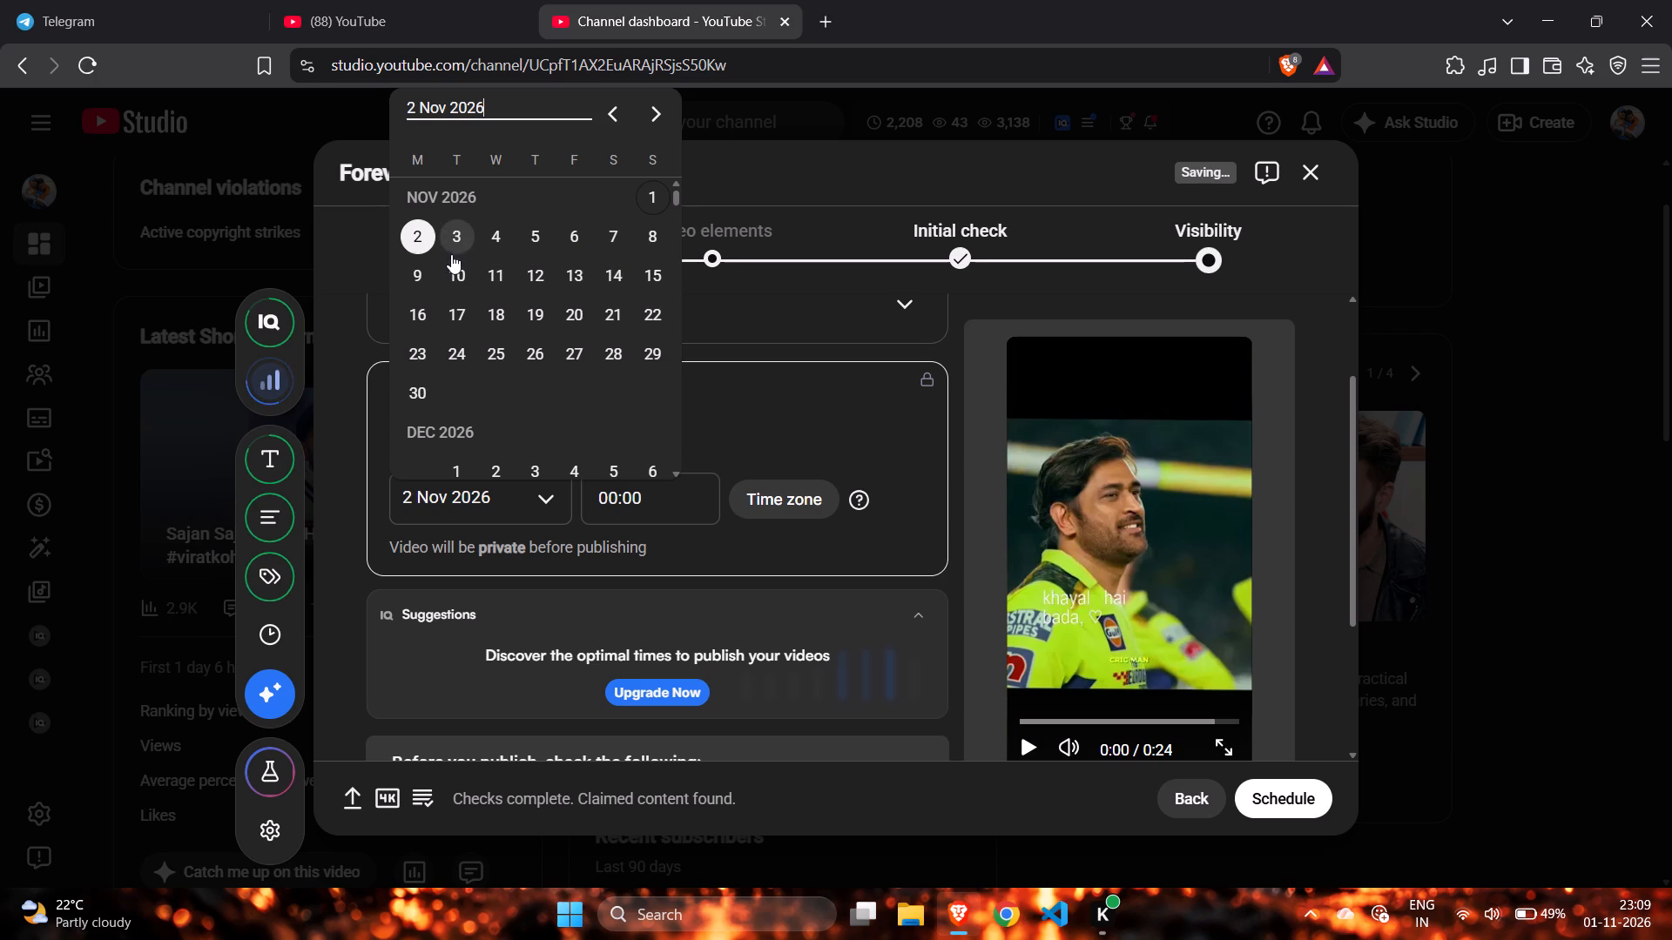
left_click(433, 239)
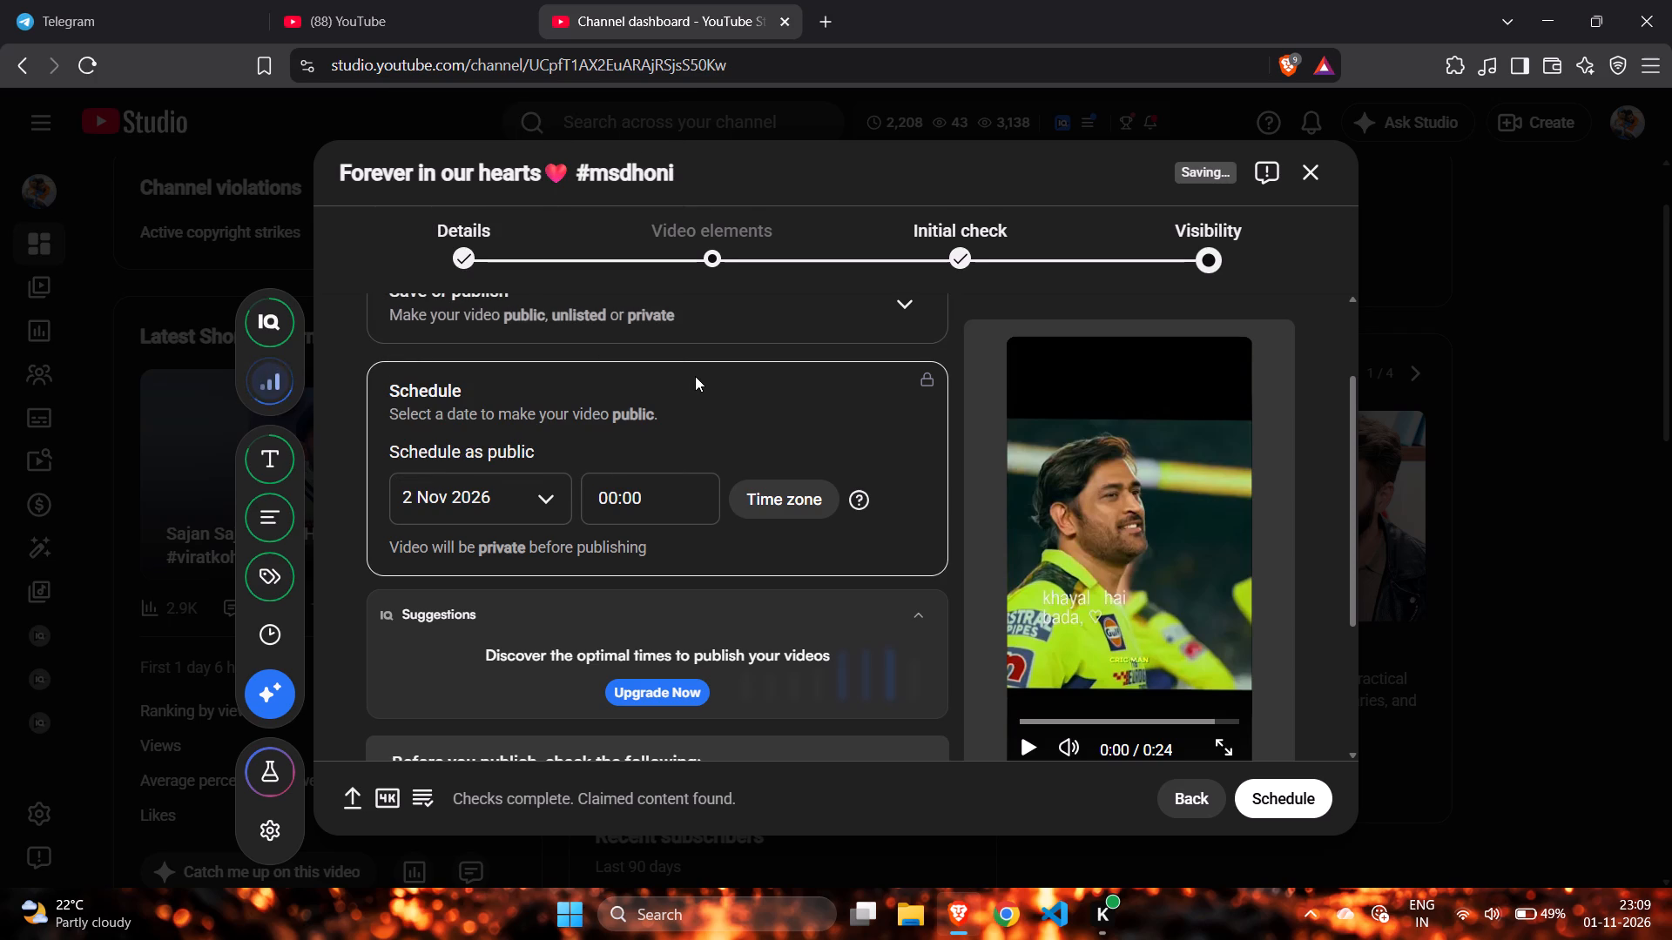
left_click(691, 510)
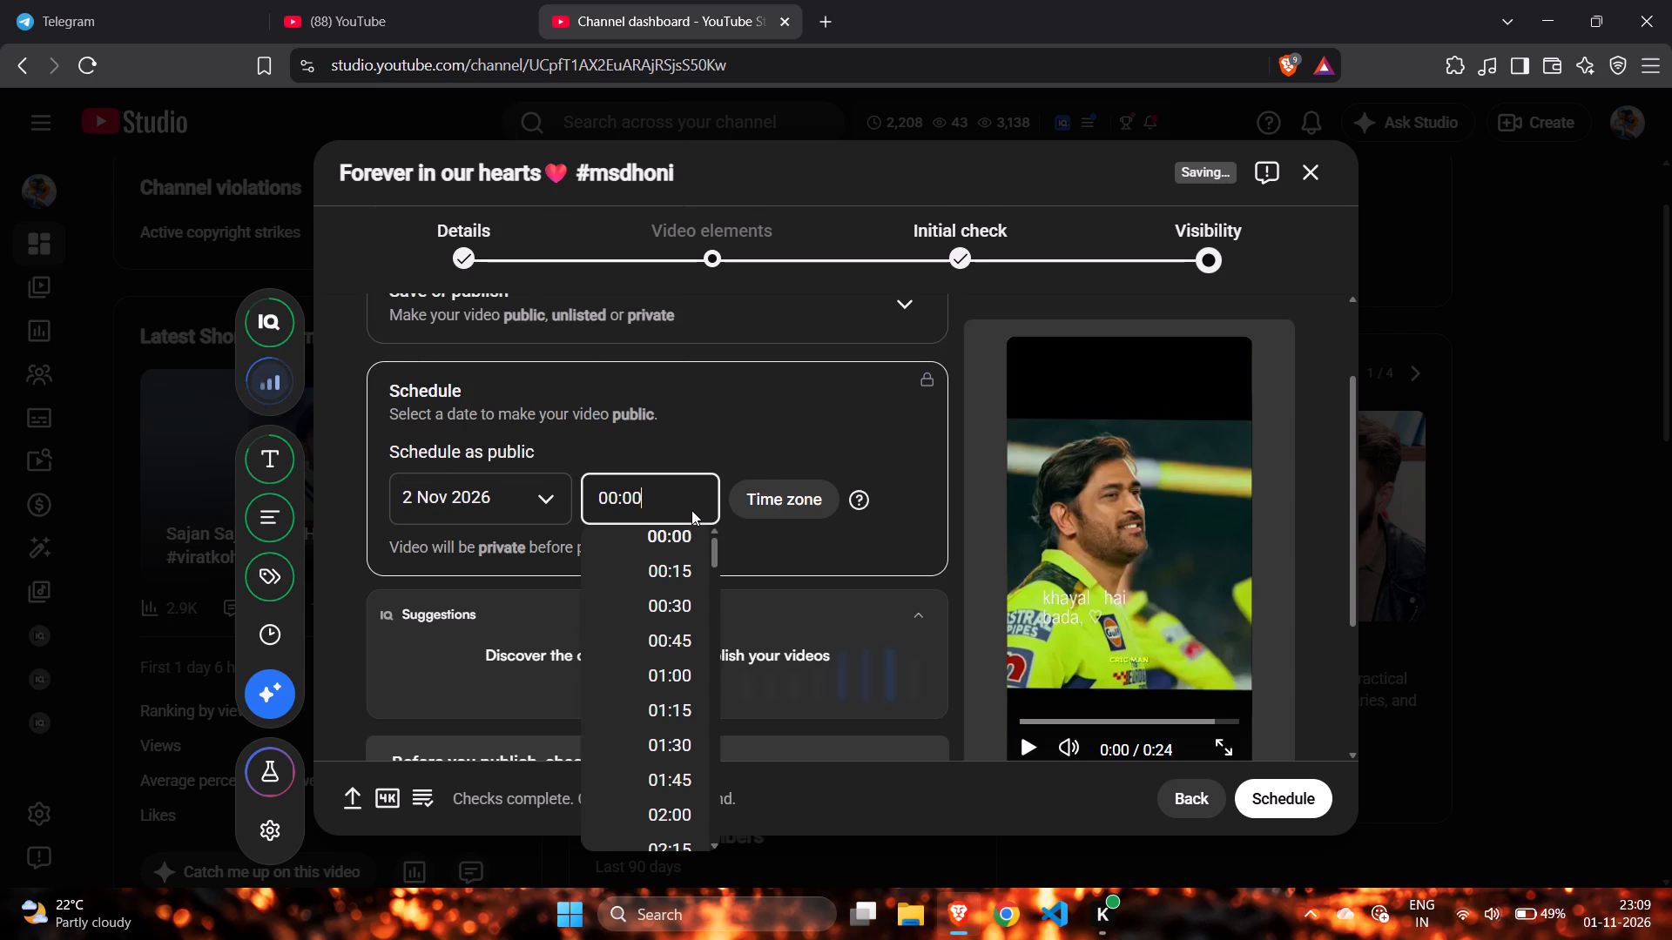
scroll(691, 510, "up", 1)
scroll(652, 639, "down", 8)
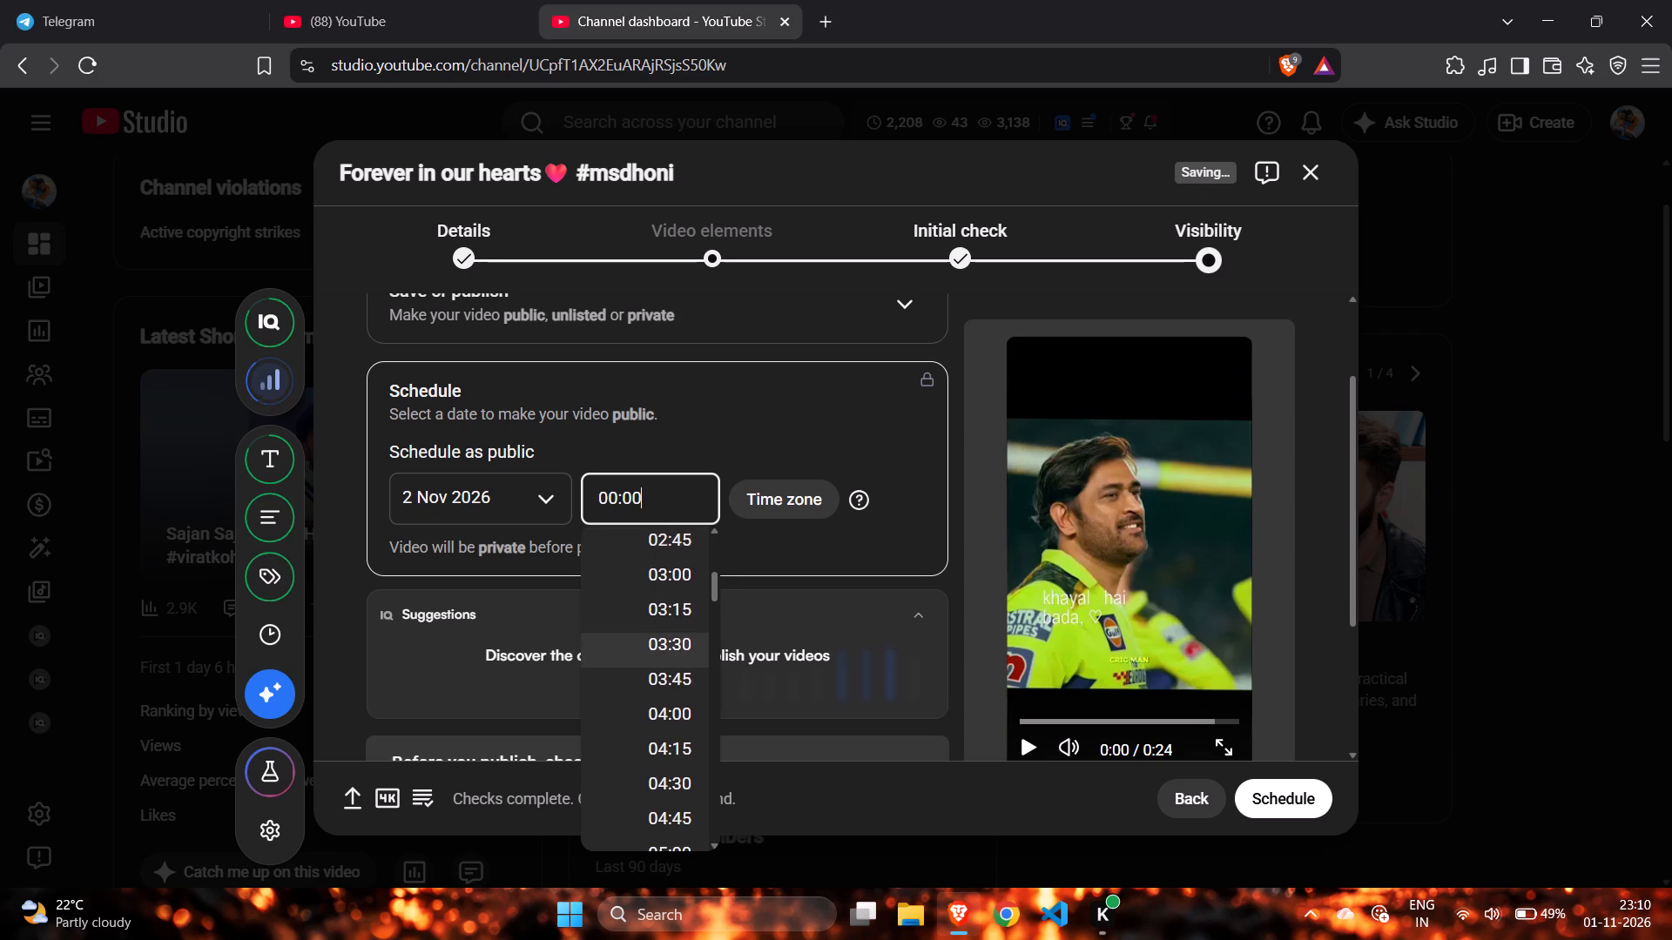
scroll(652, 639, "down", 8)
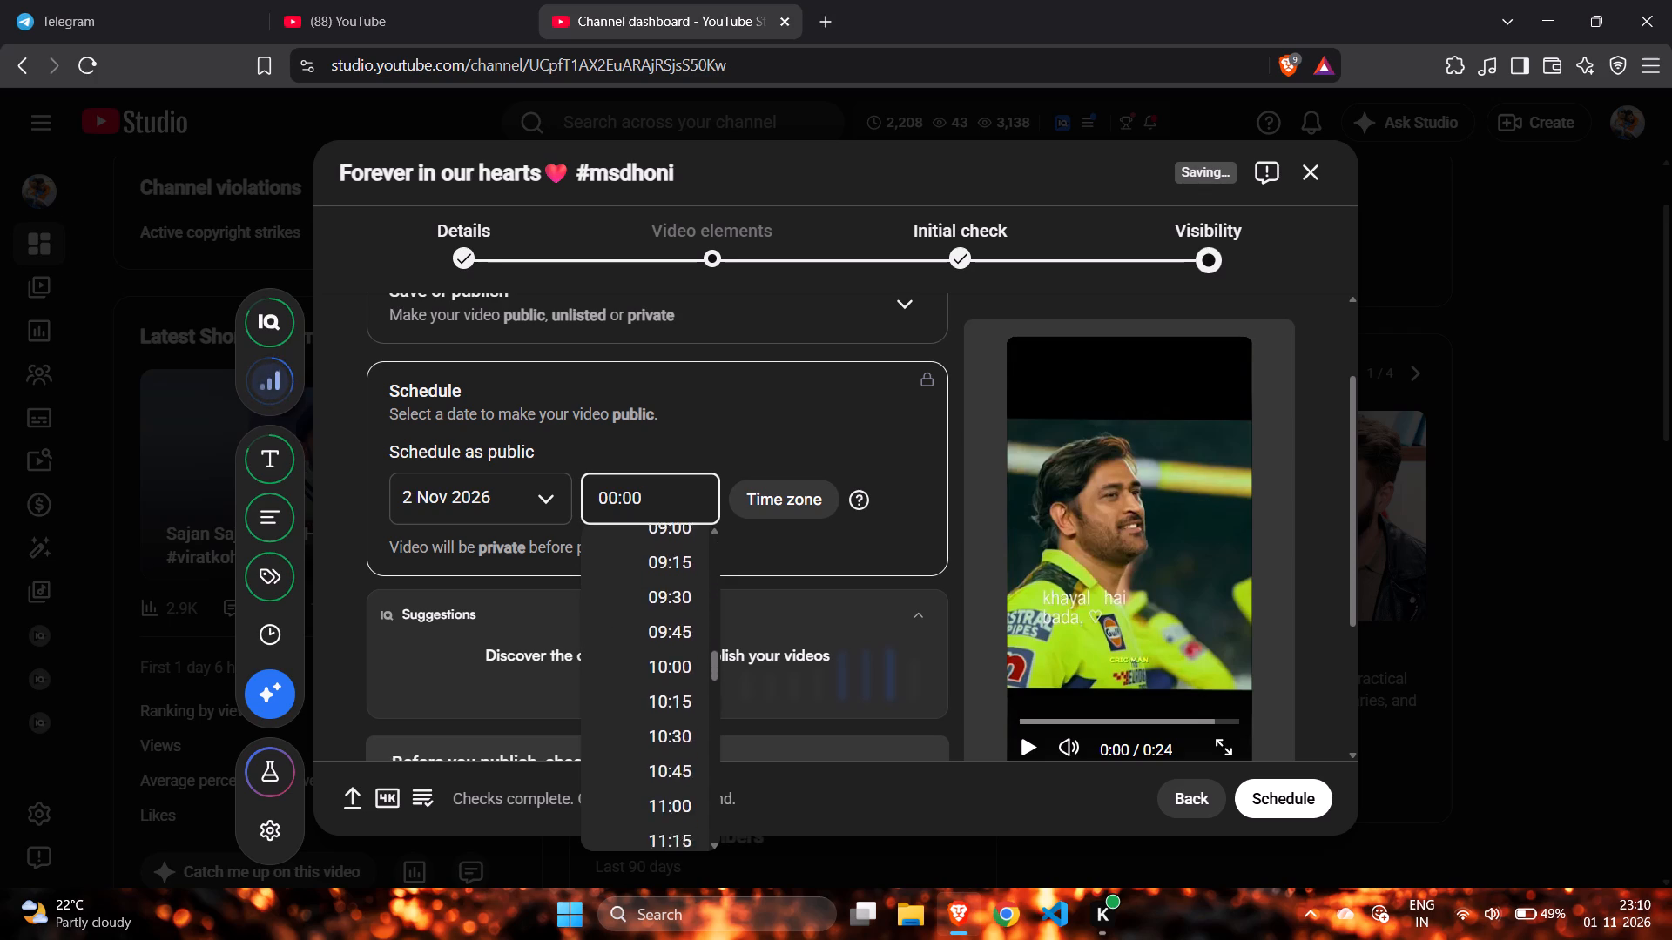
scroll(652, 639, "down", 5)
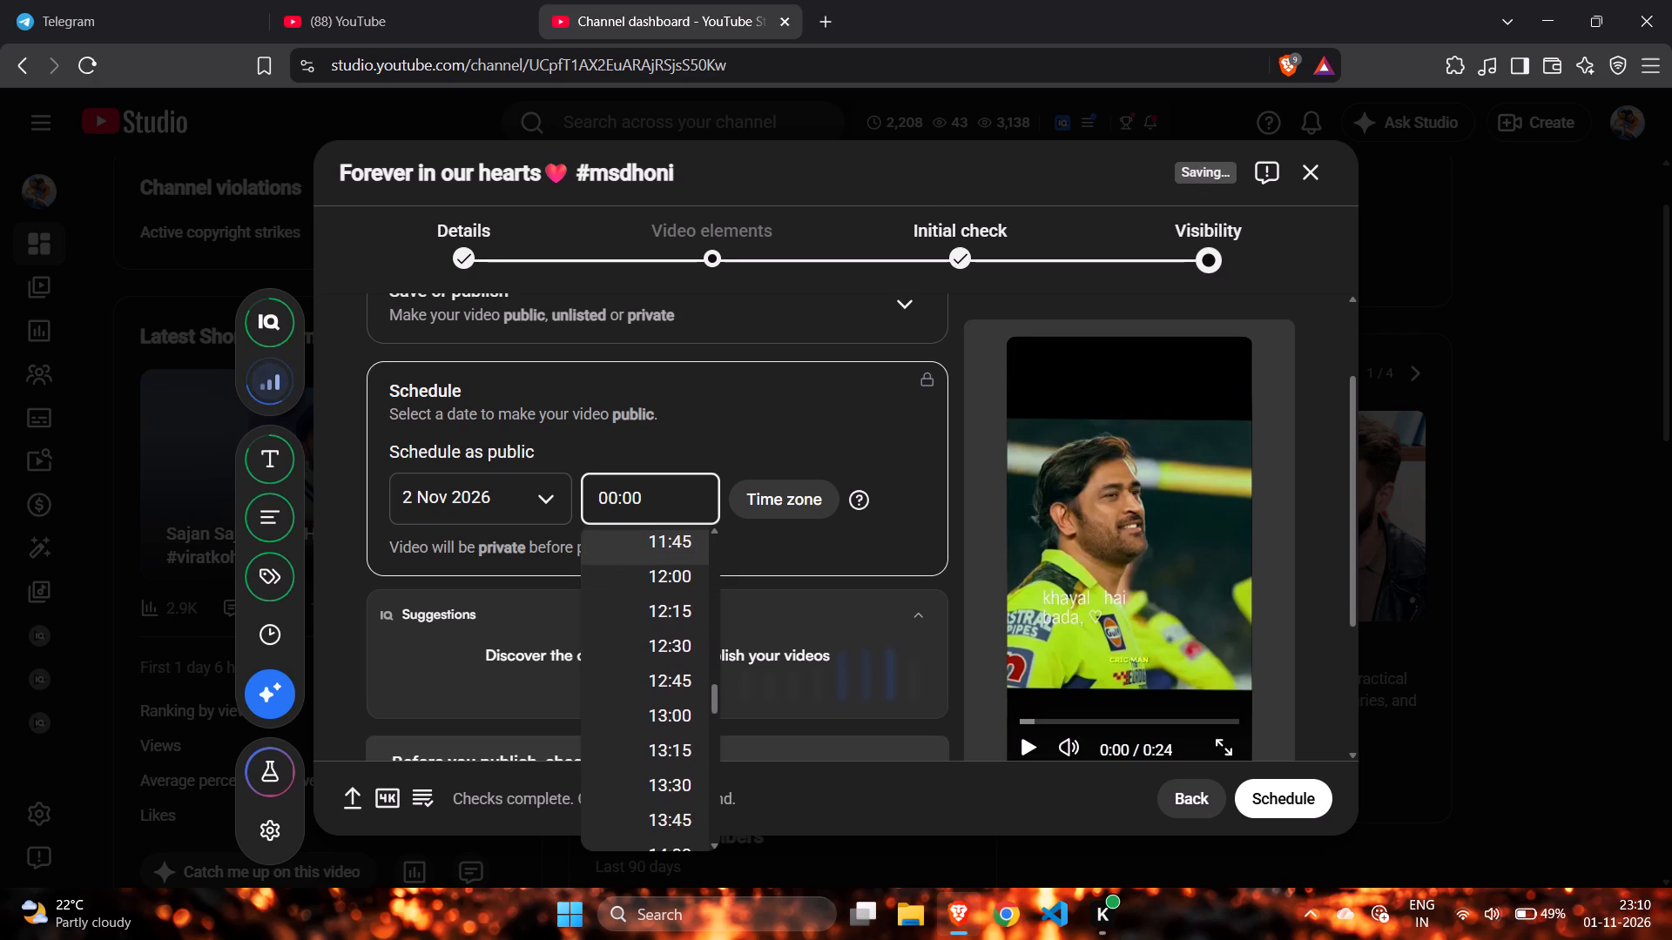
scroll(652, 639, "down", 3)
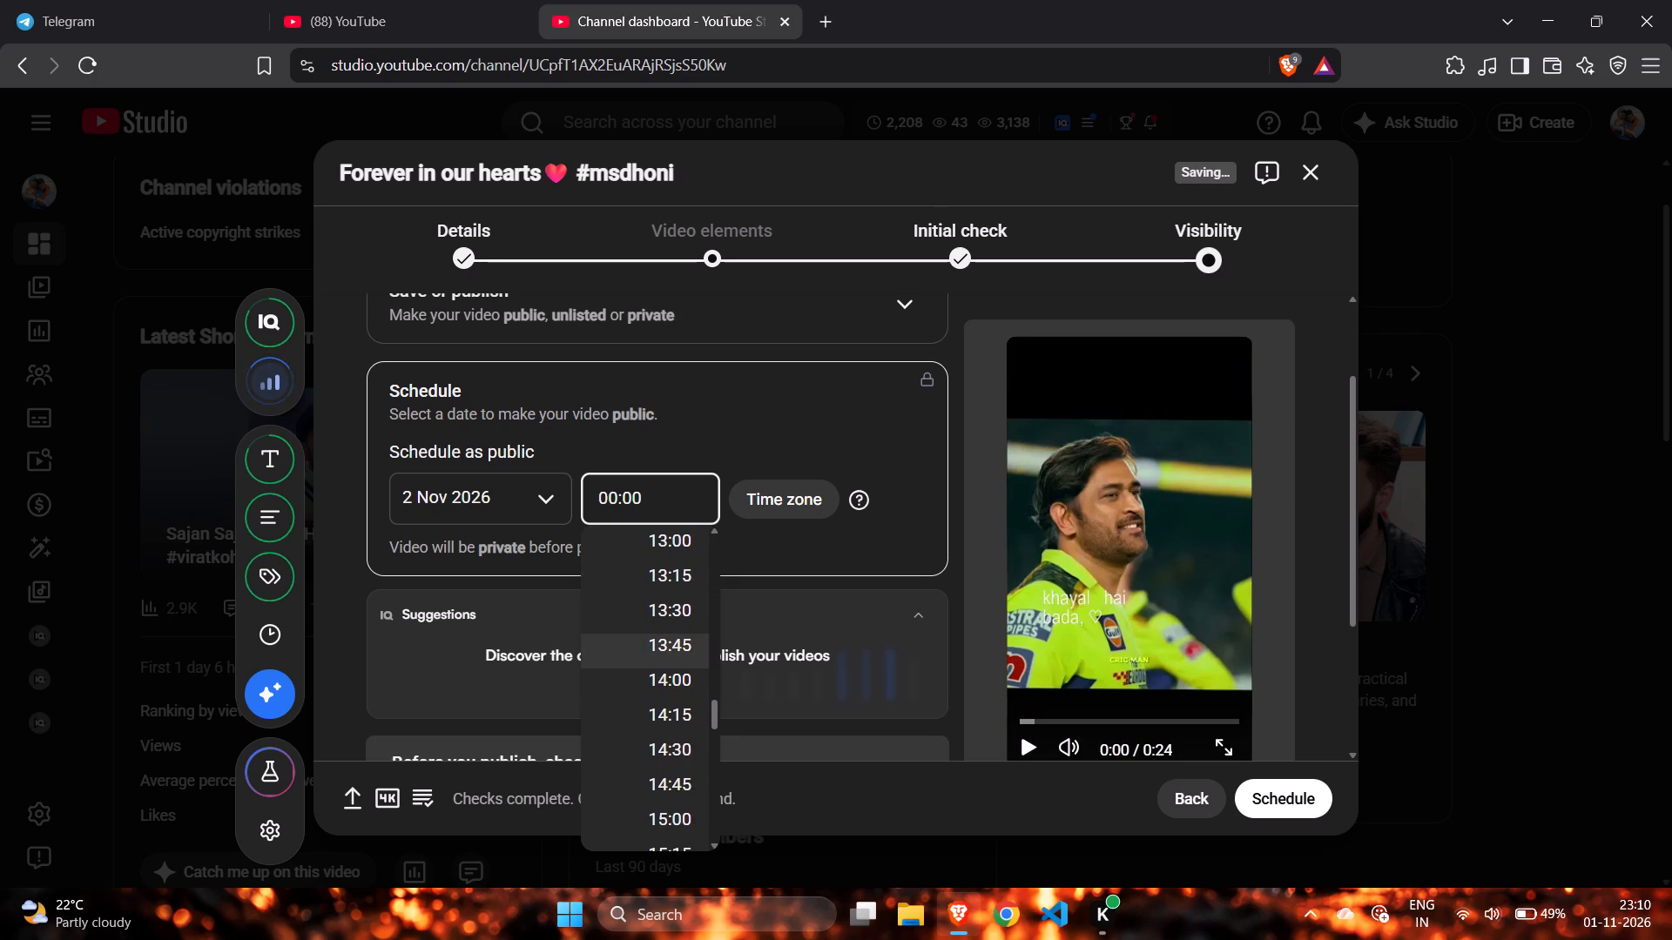
scroll(666, 791, "down", 1)
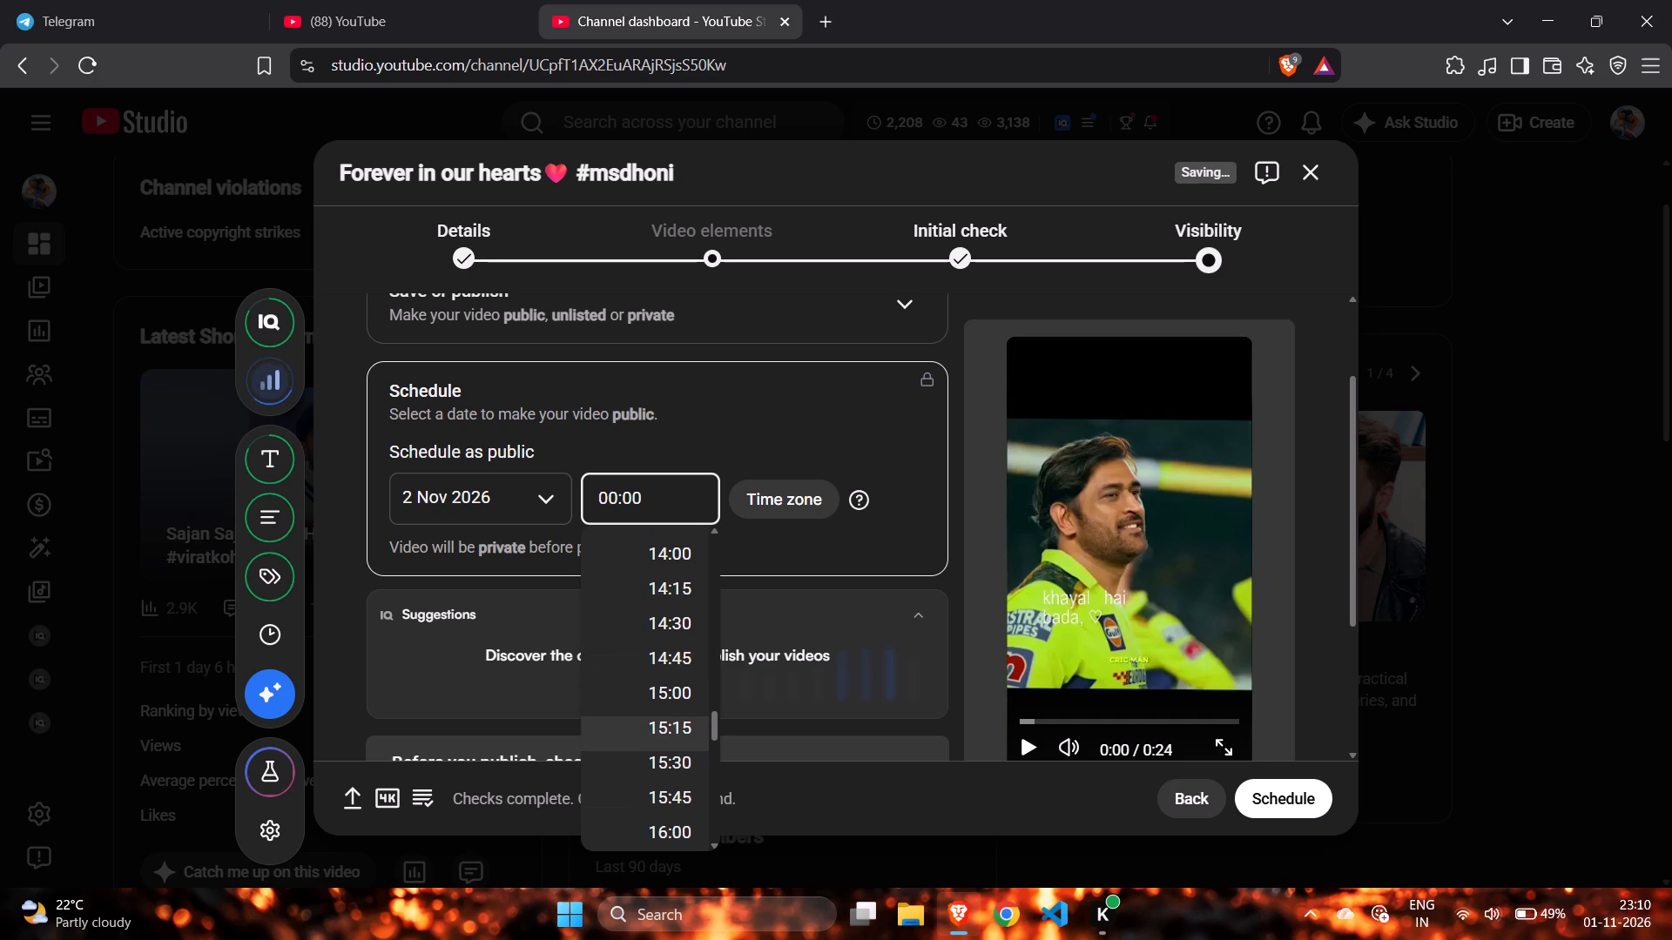
left_click(654, 834)
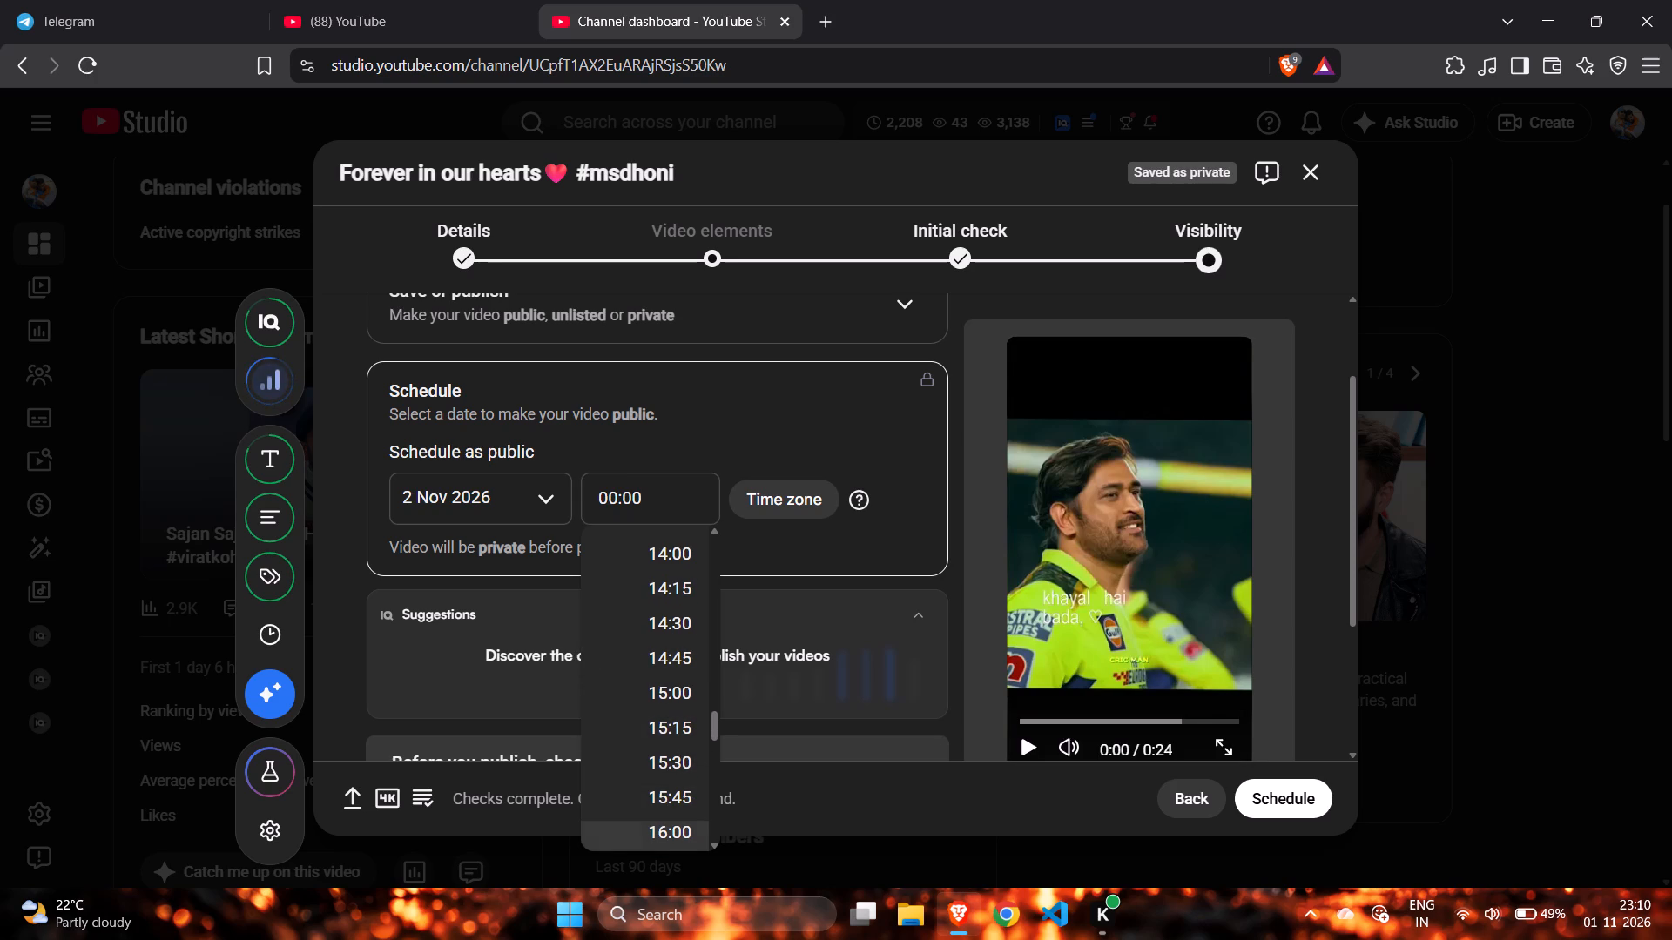
scroll(748, 624, "down", 3)
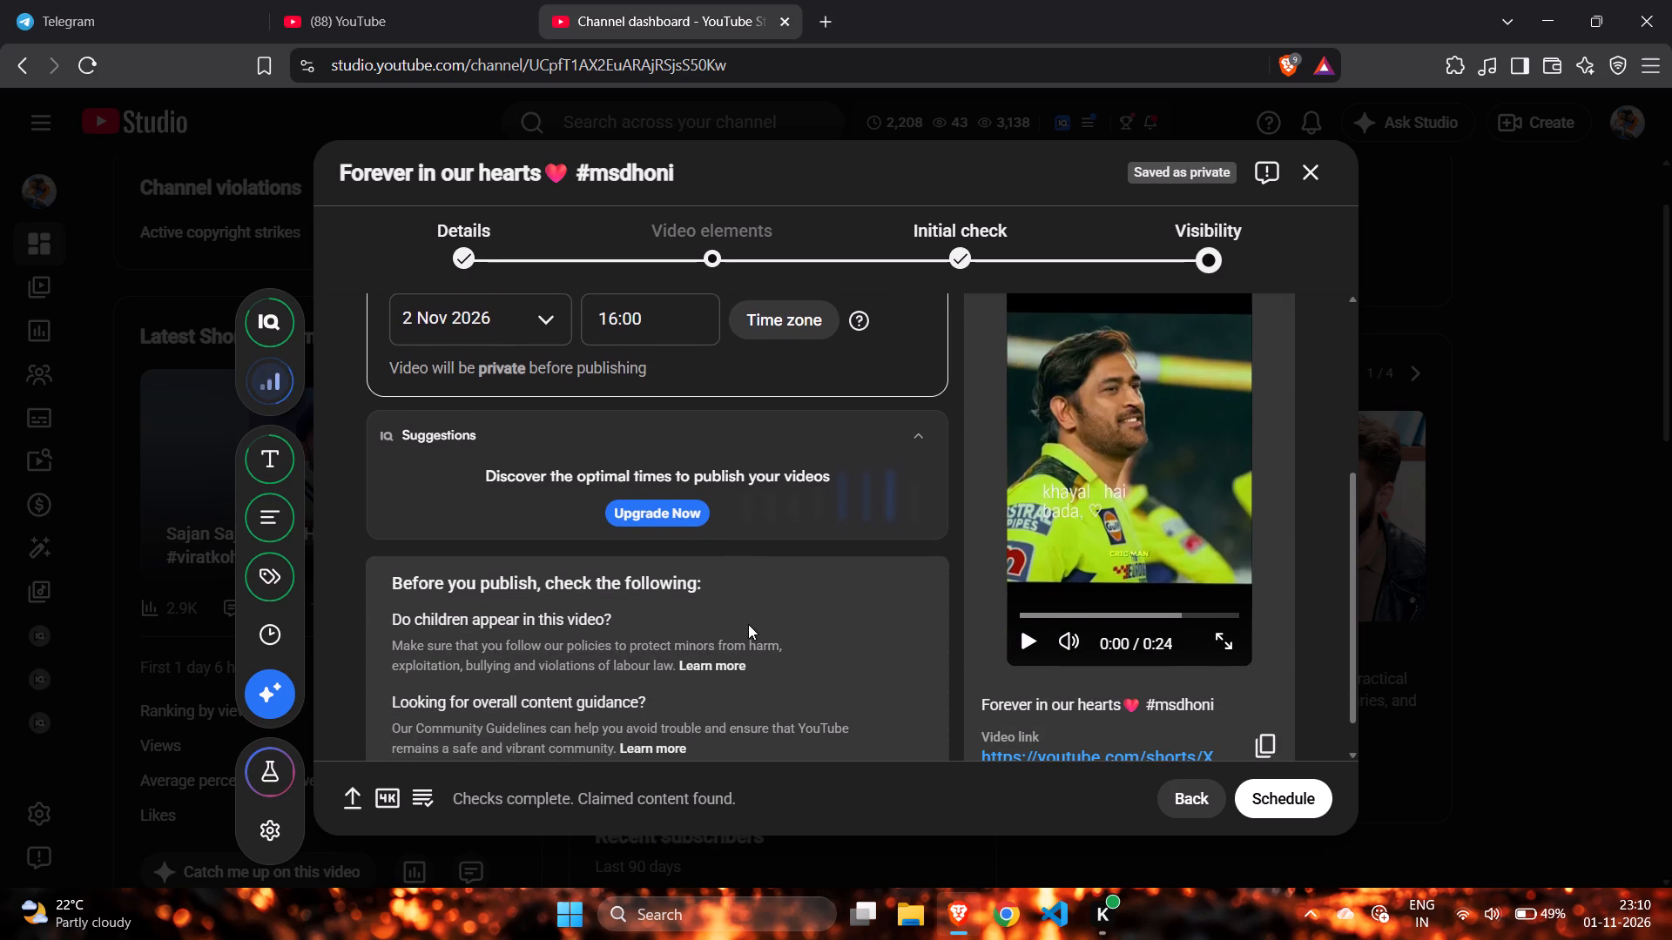
scroll(748, 624, "down", 2)
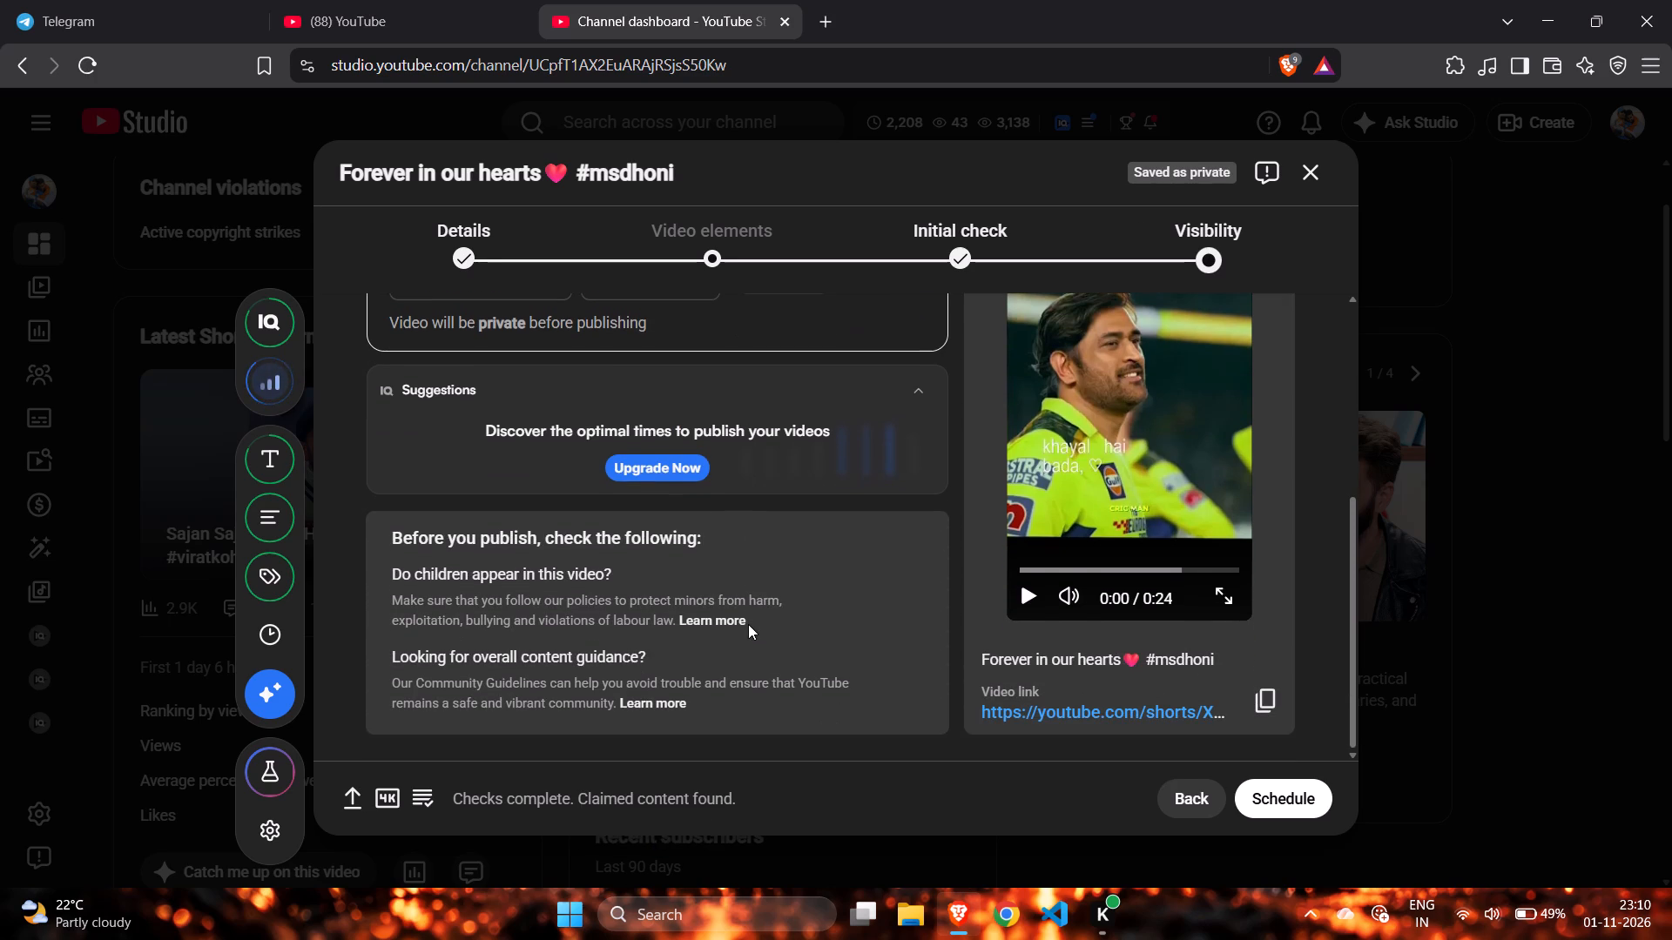
Review the visibility settings, schedule the Short "Forever in our hearts" with the chosen release time, and dismiss the confirmation.
scroll(748, 624, "down", 2)
scroll(610, 600, "down", 4)
scroll(610, 600, "up", 3)
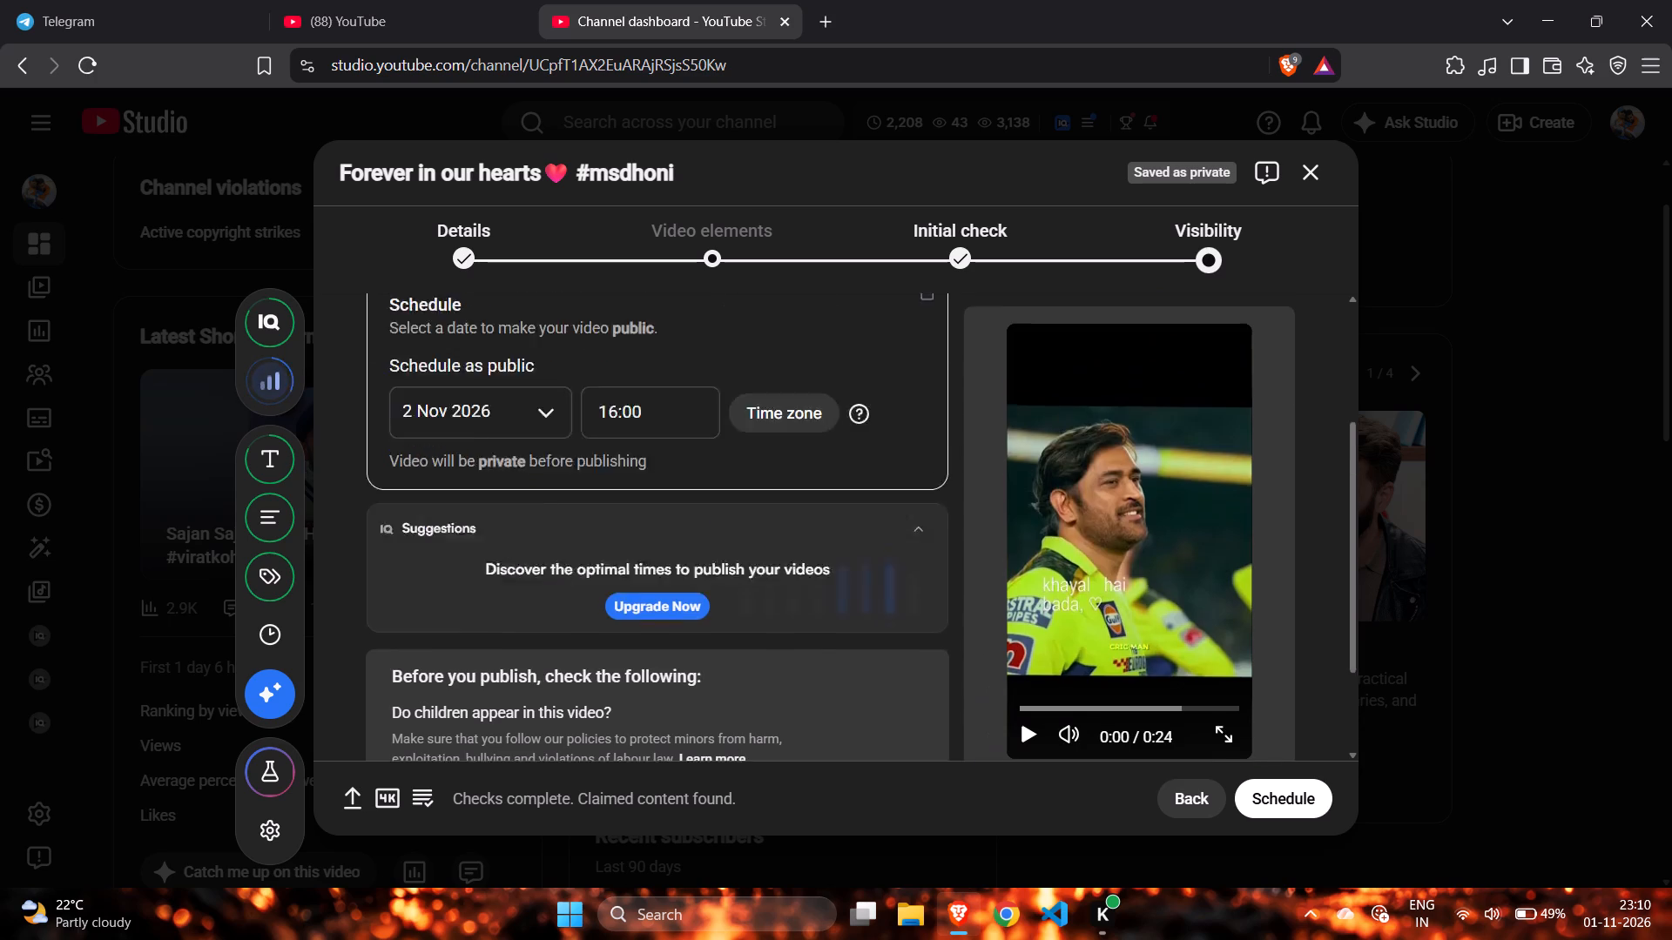
scroll(610, 600, "up", 3)
scroll(601, 491, "down", 3)
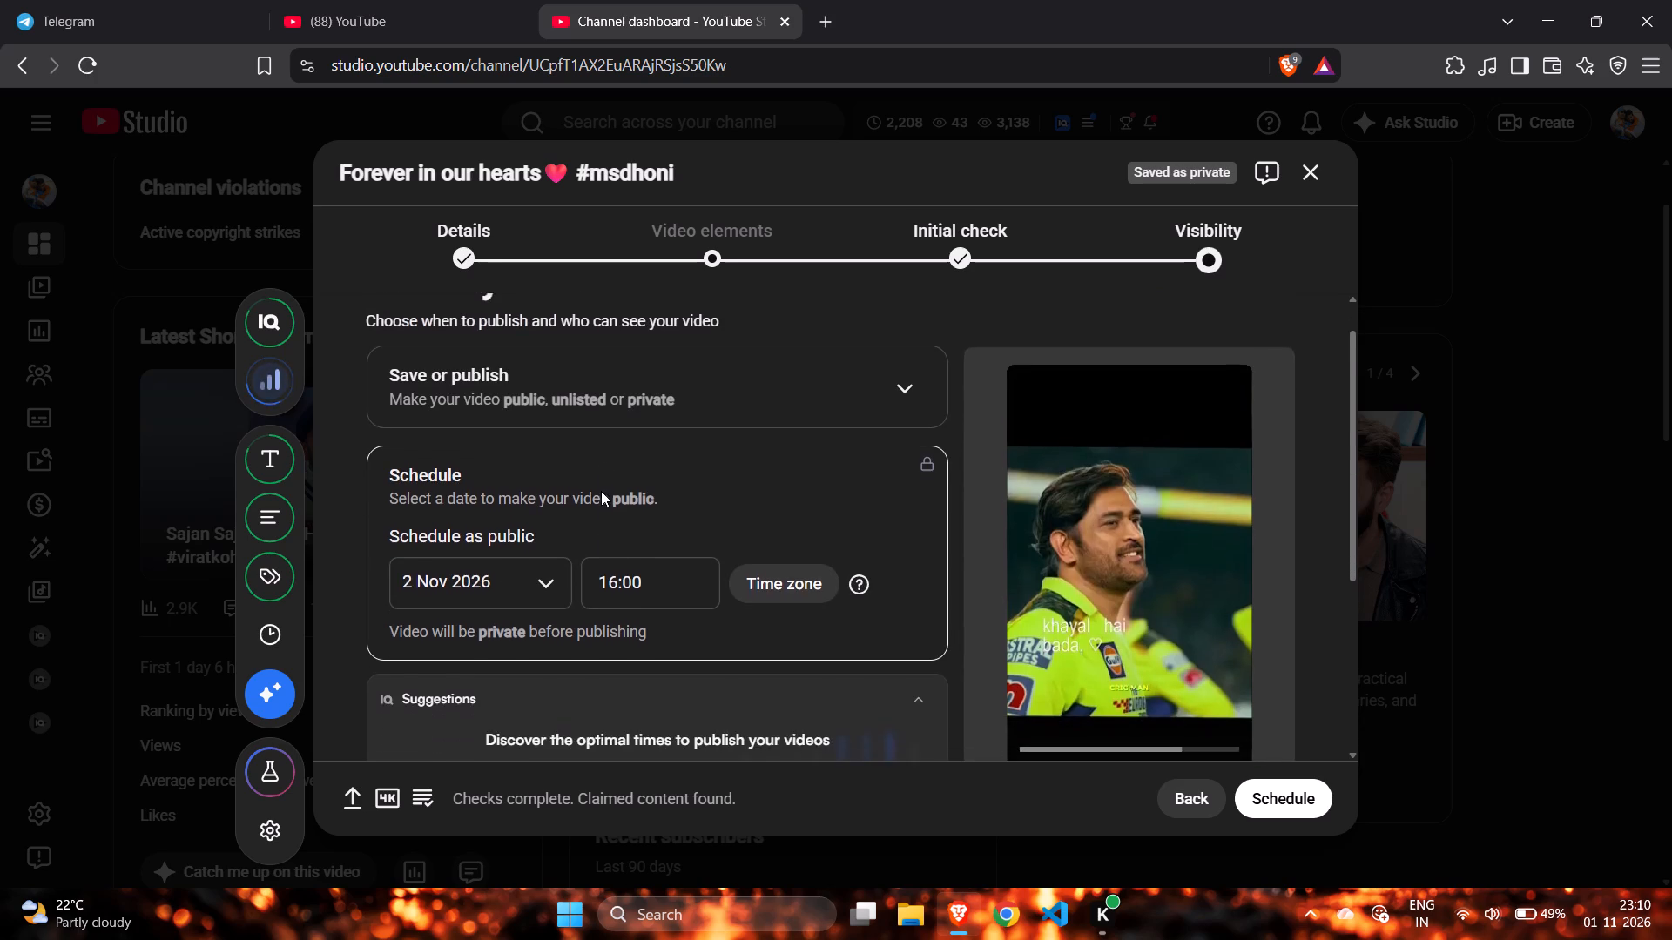
scroll(601, 491, "down", 3)
scroll(601, 491, "up", 4)
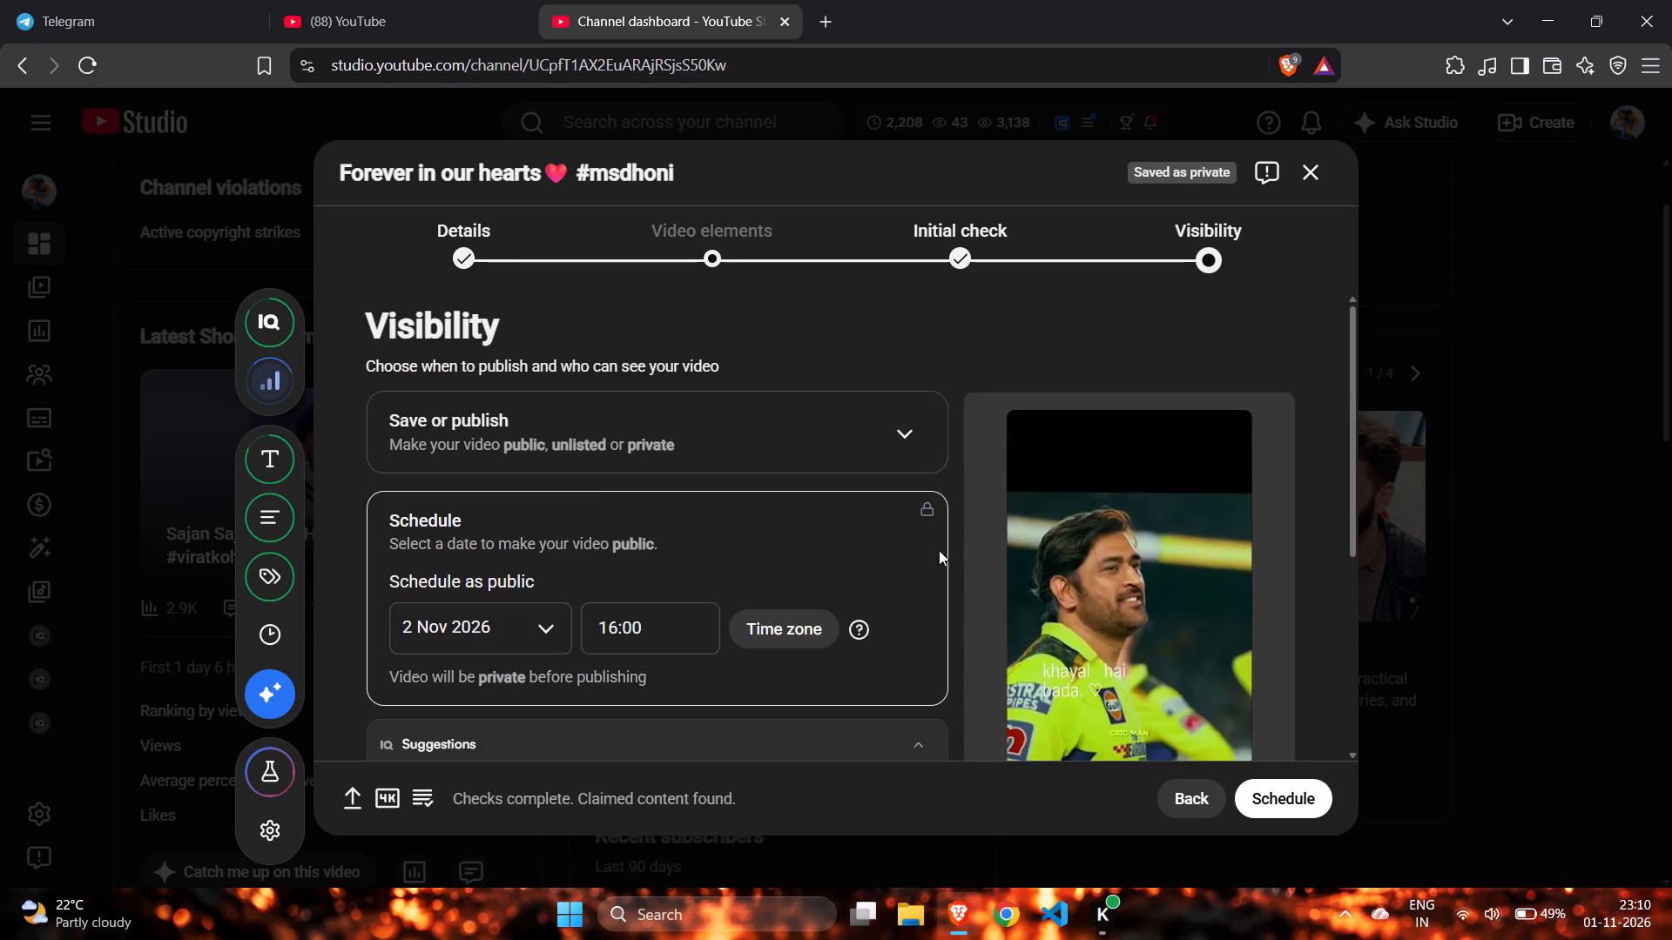
left_click(1284, 806)
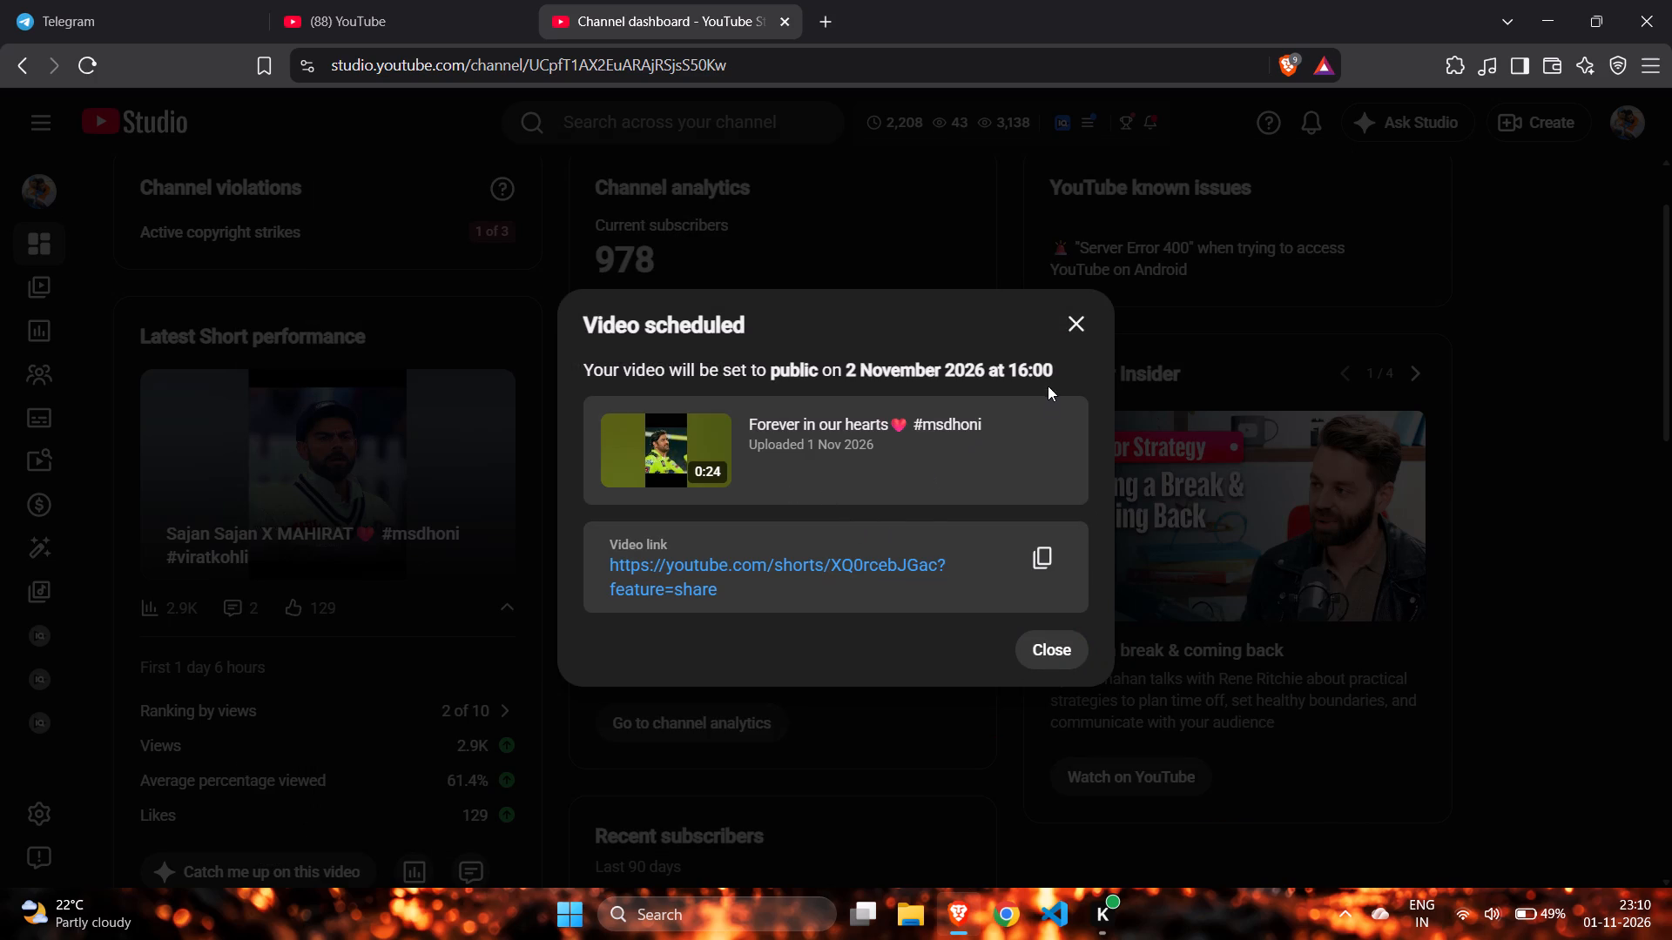
left_click(1028, 648)
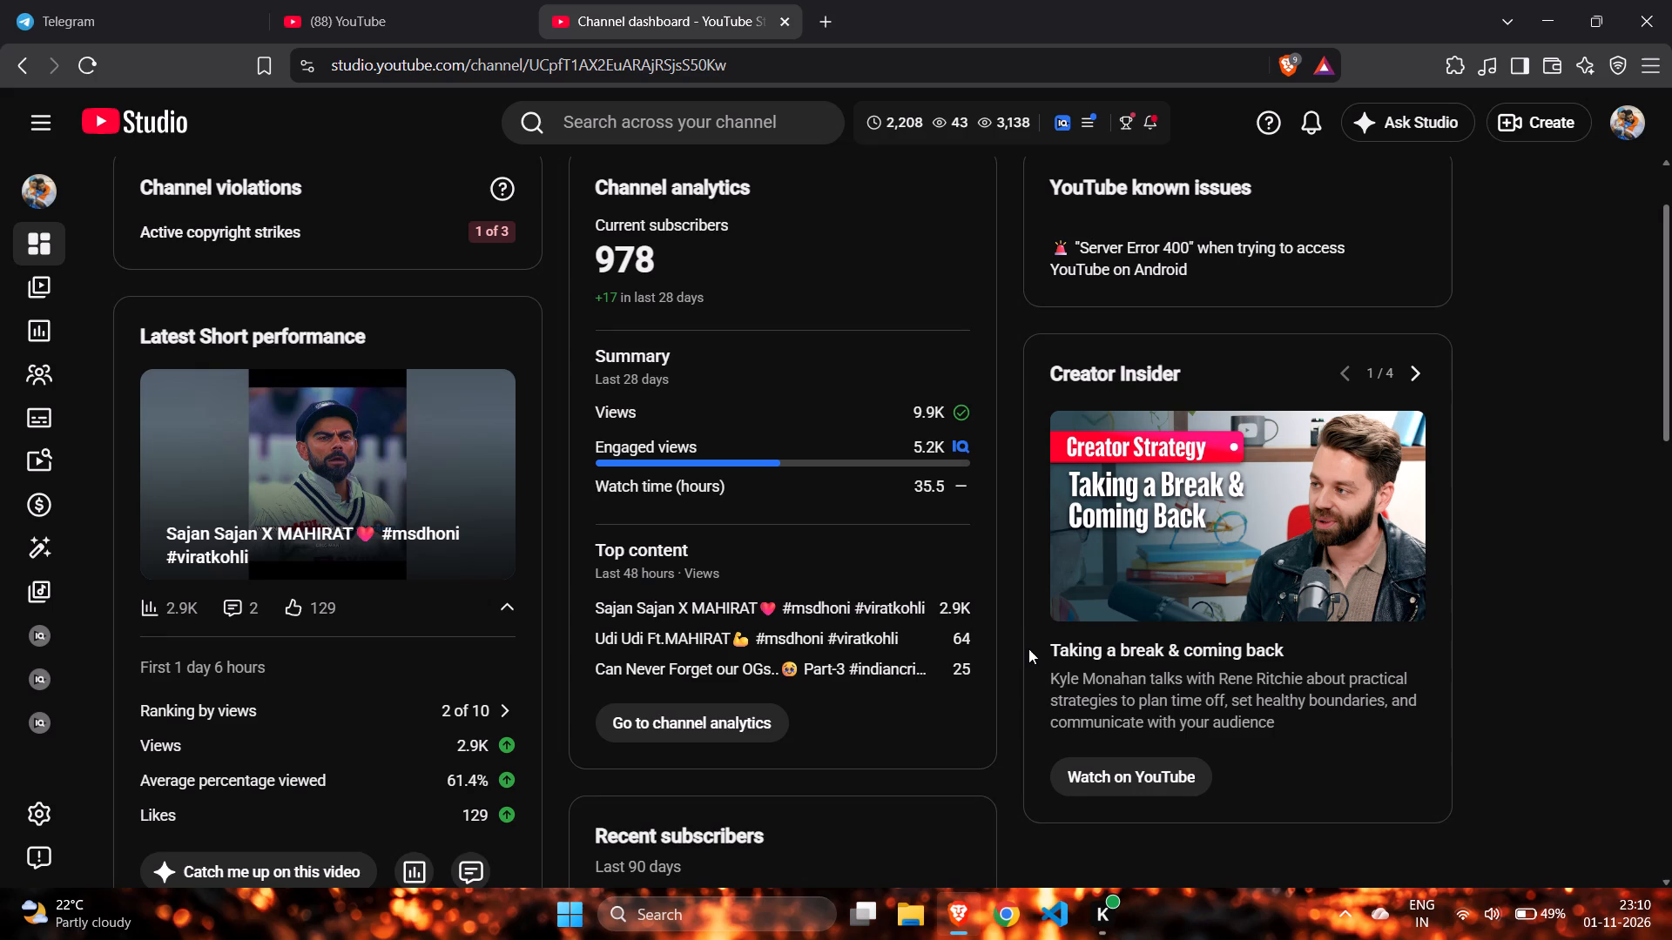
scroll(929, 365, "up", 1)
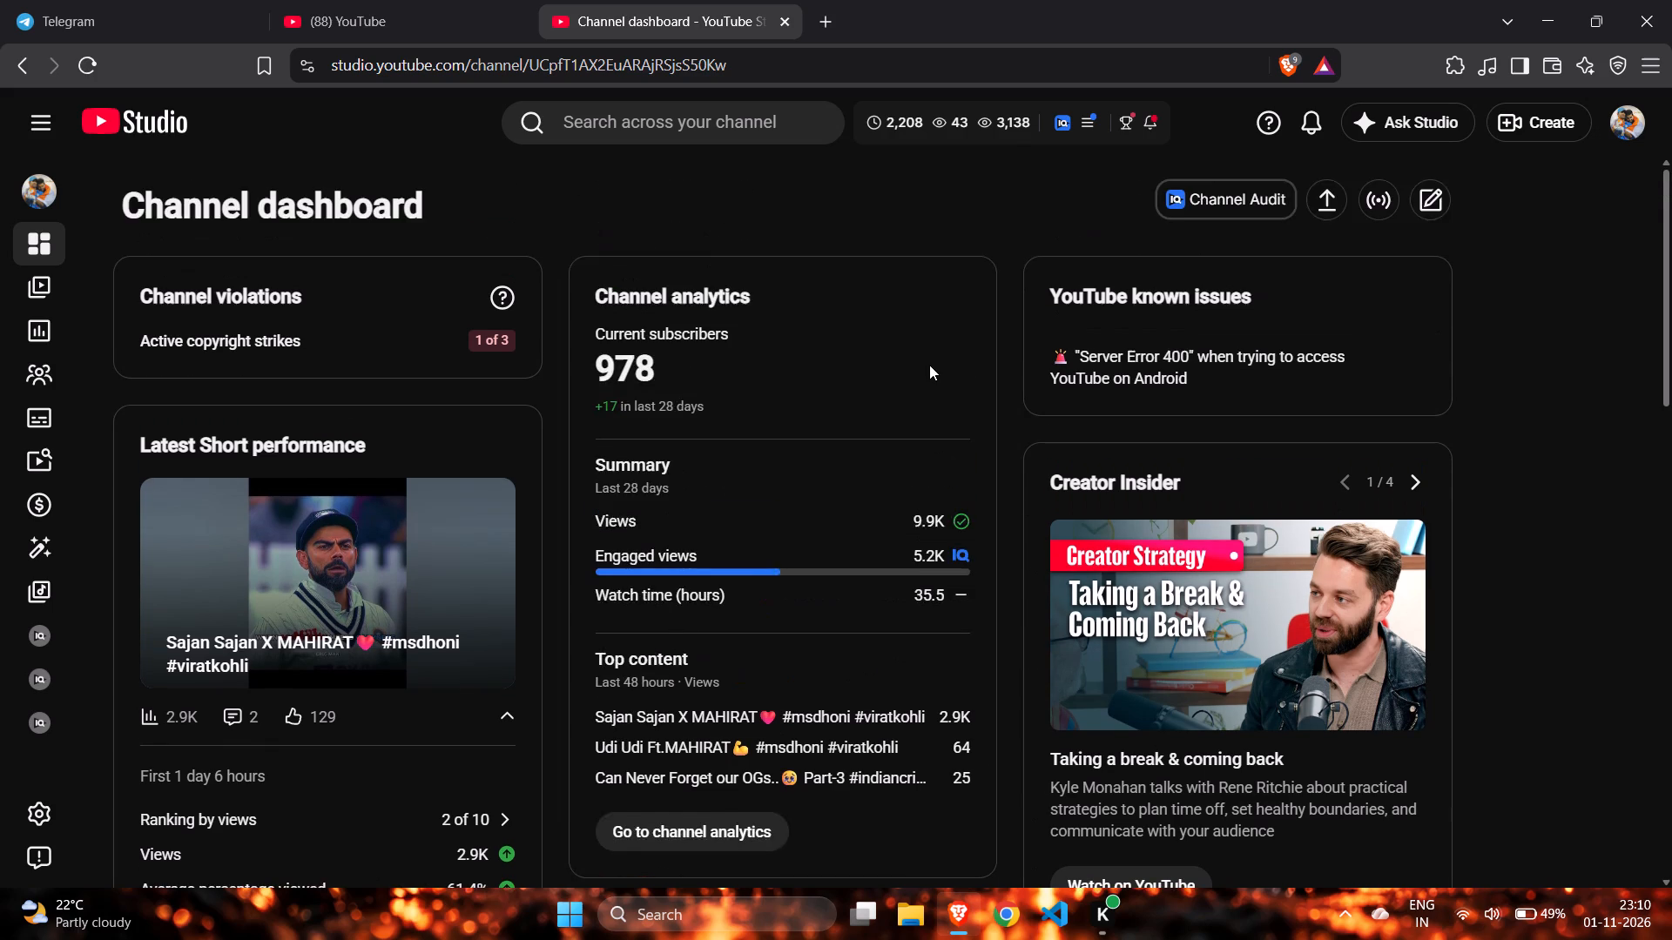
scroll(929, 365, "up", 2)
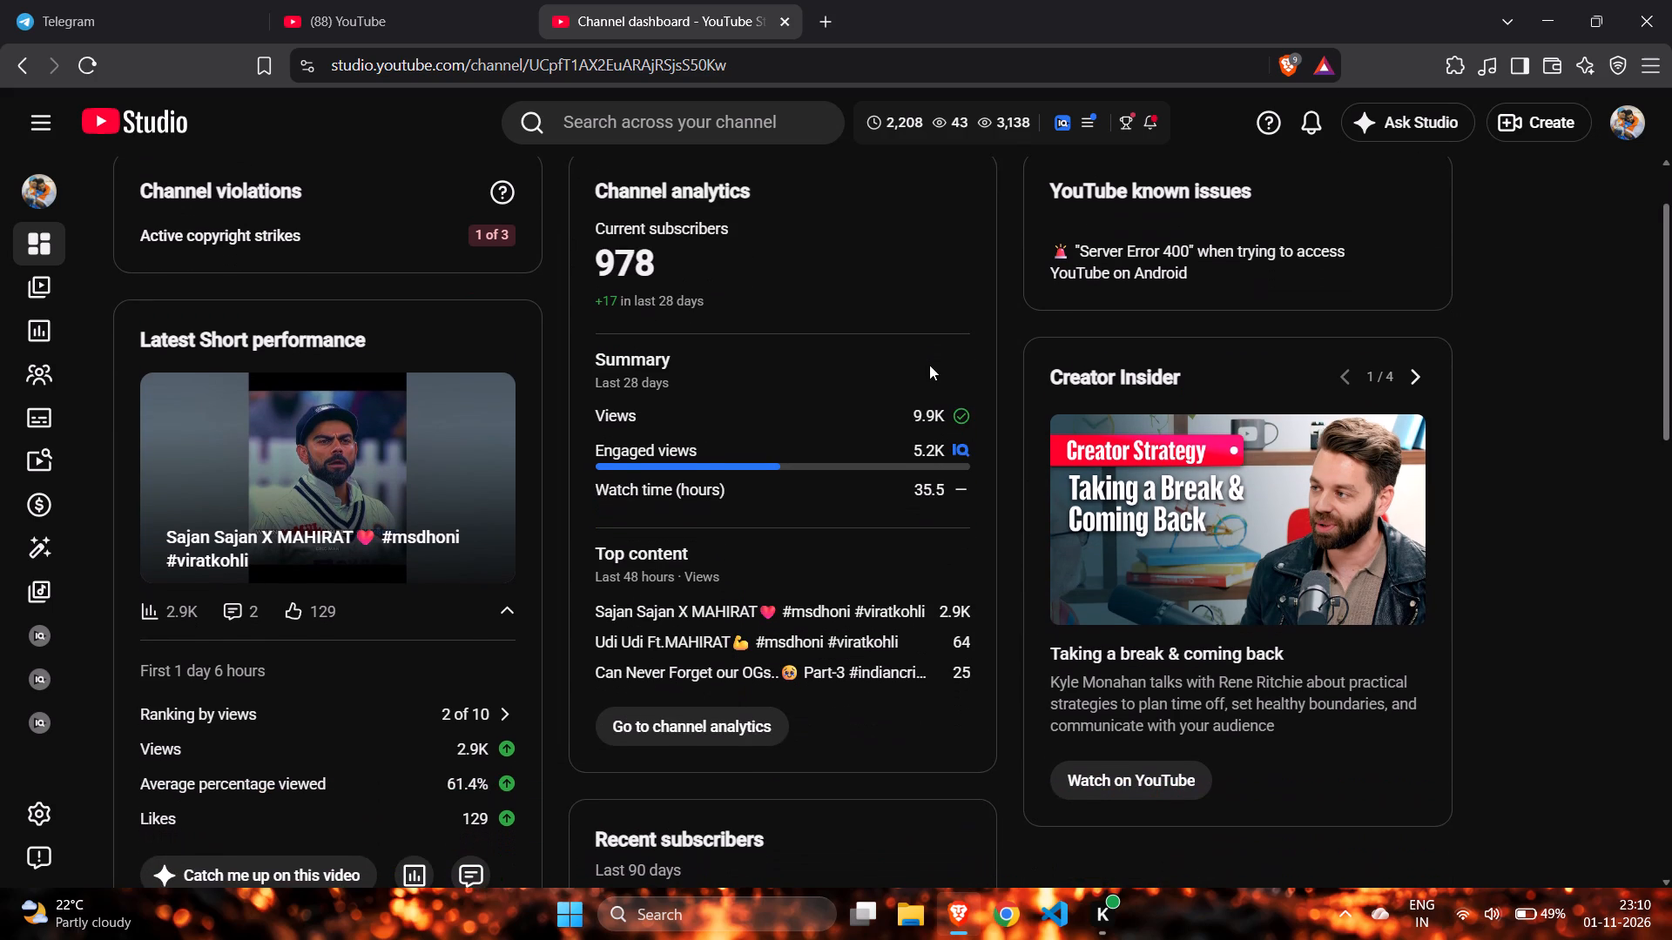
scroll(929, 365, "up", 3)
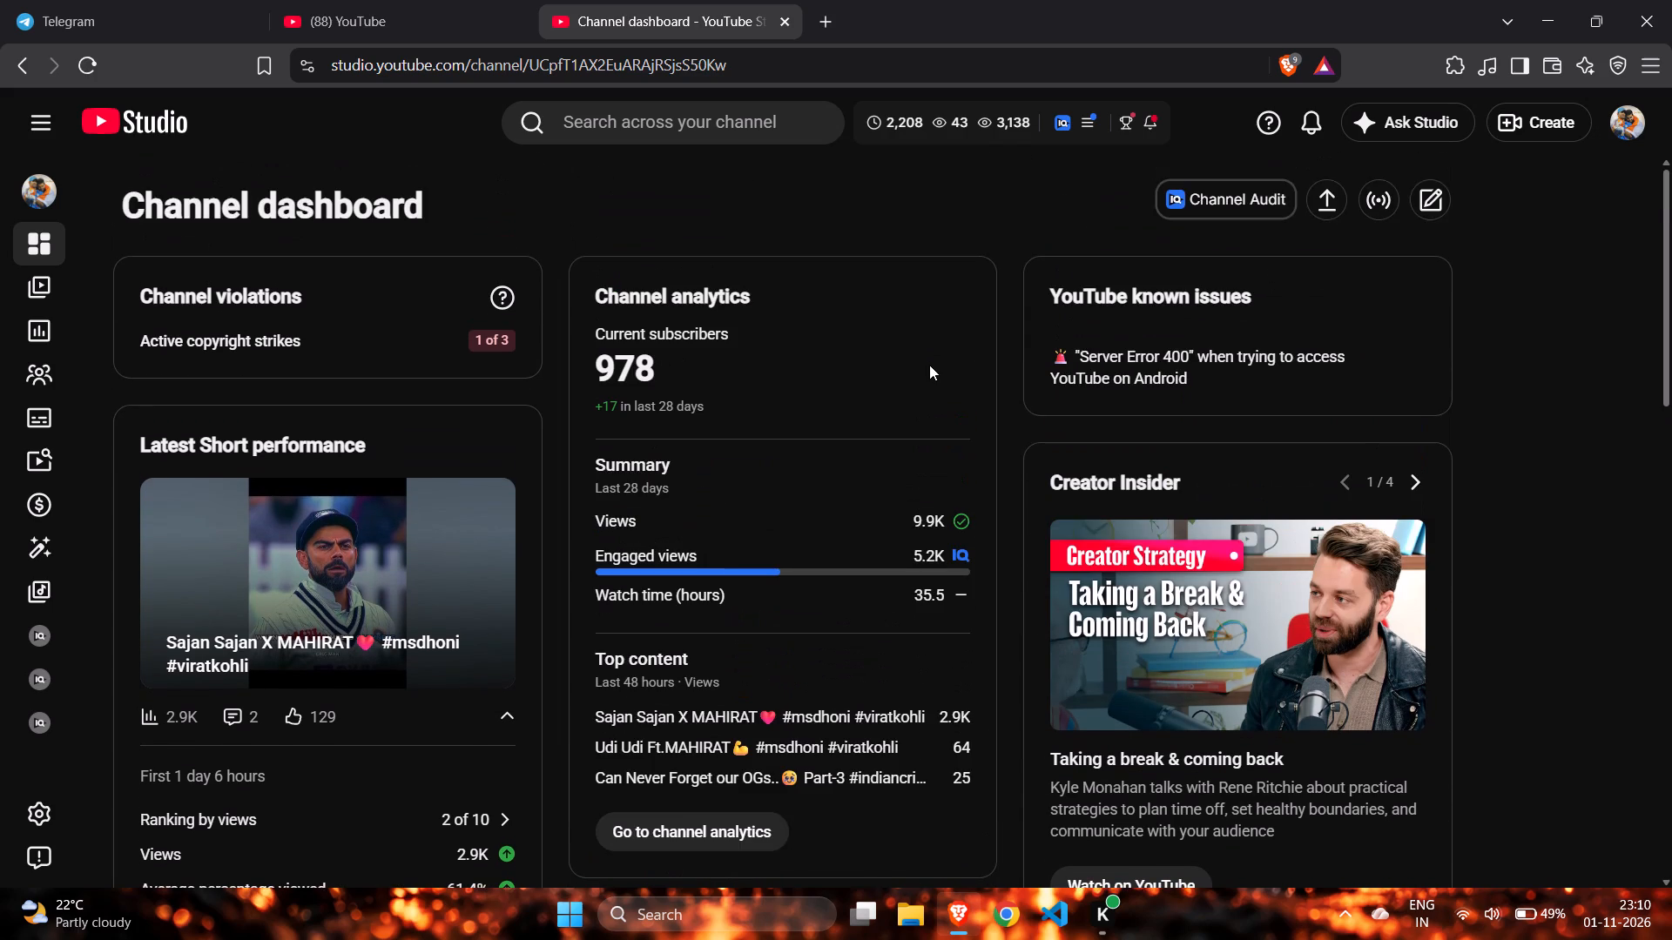
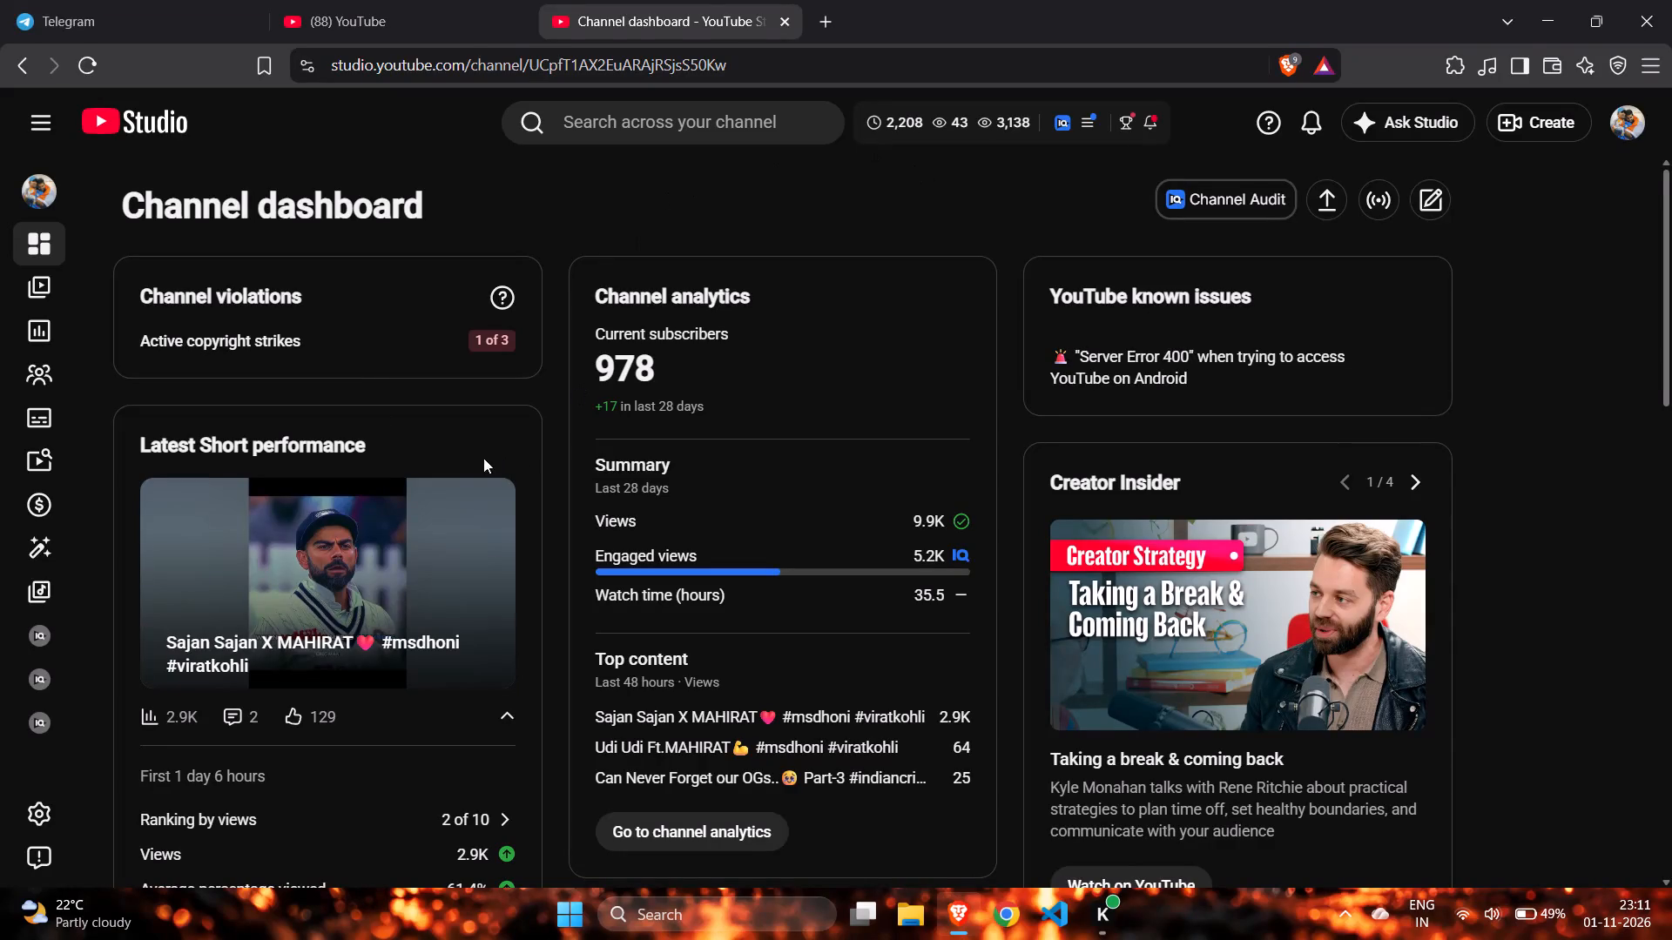
Examine the video analytics overview of the latest Short "Sajan Sajan X MAHIRAT", return to the channel dashboard and look over its cards.
scroll(334, 556, "down", 1)
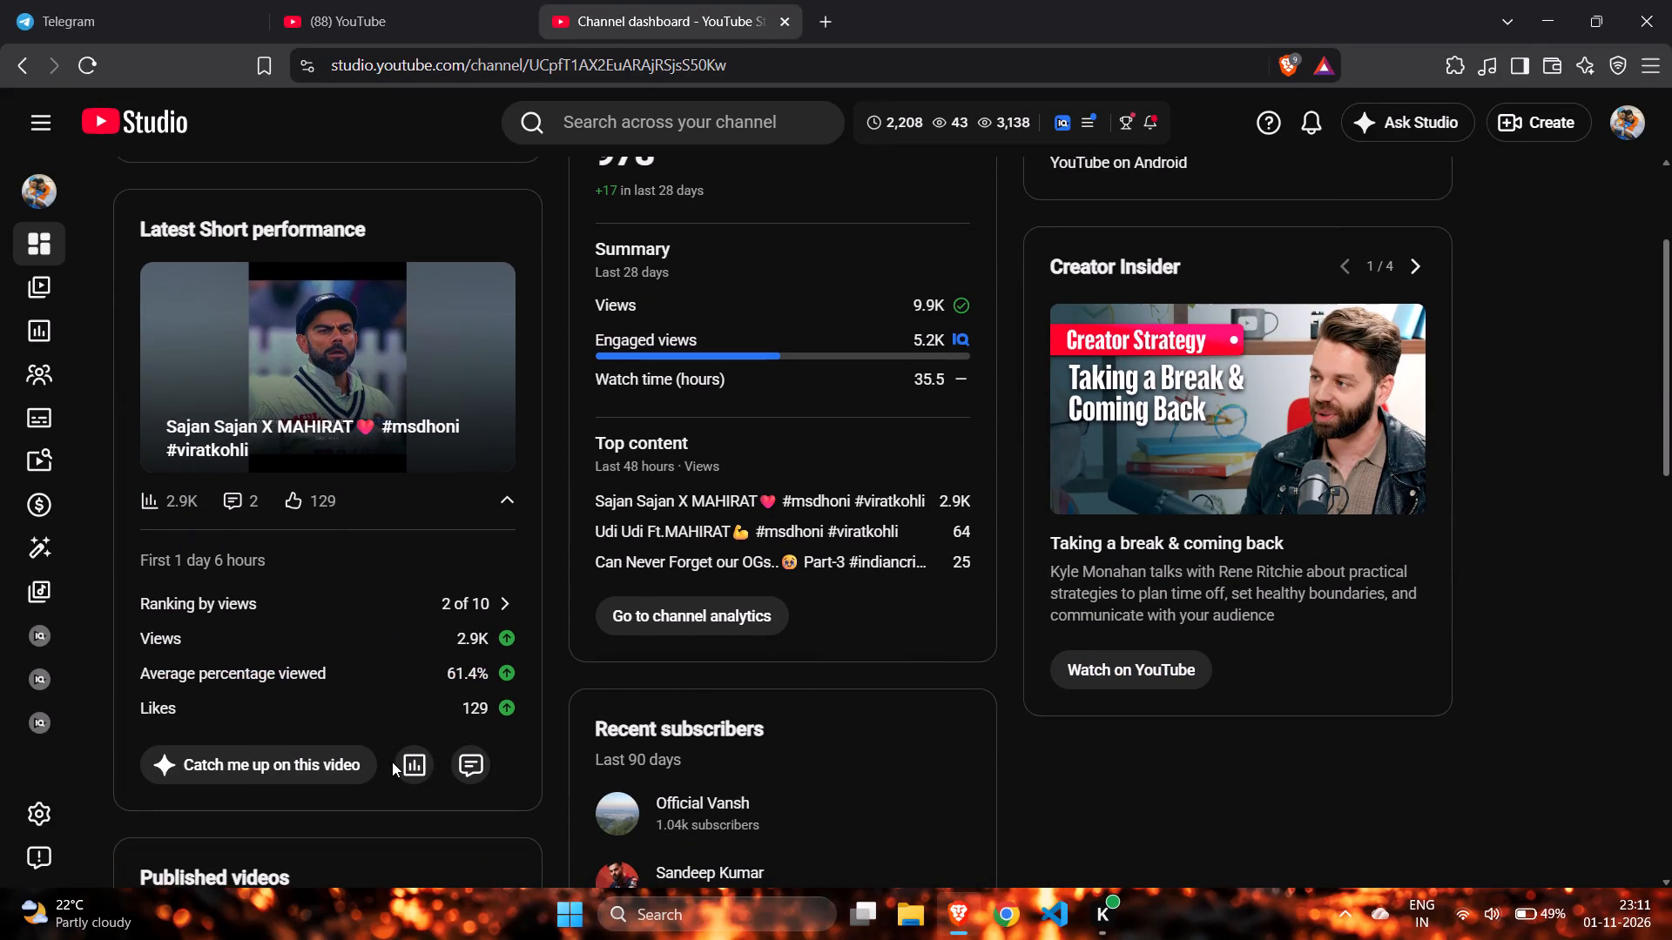
left_click(409, 767)
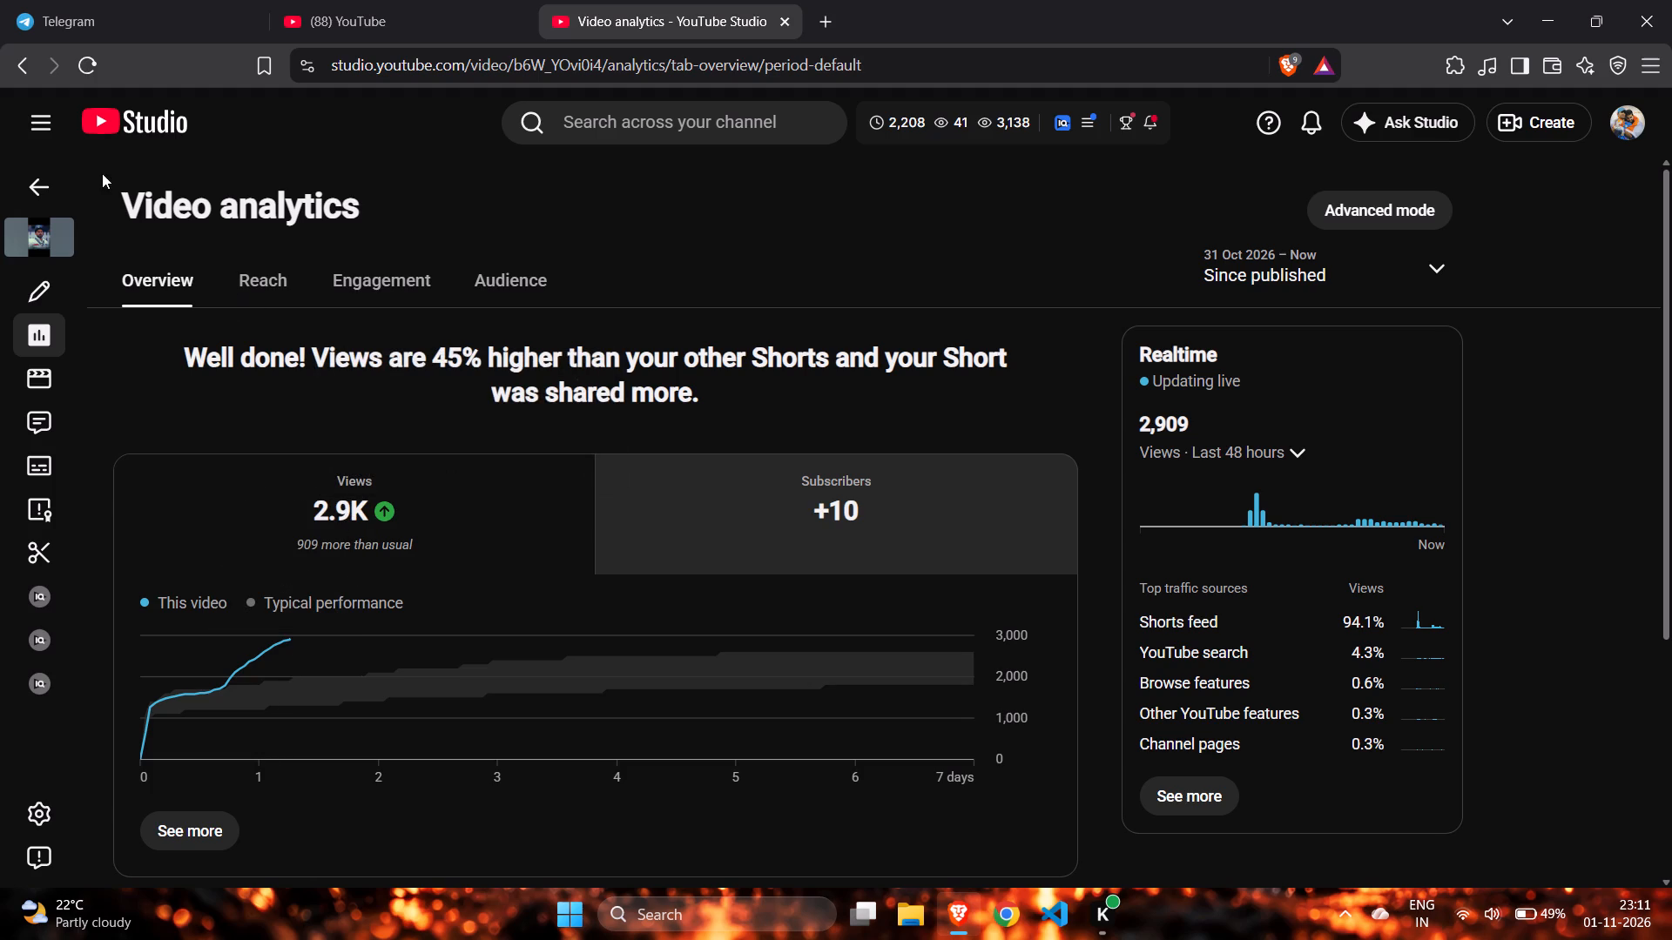
left_click(39, 185)
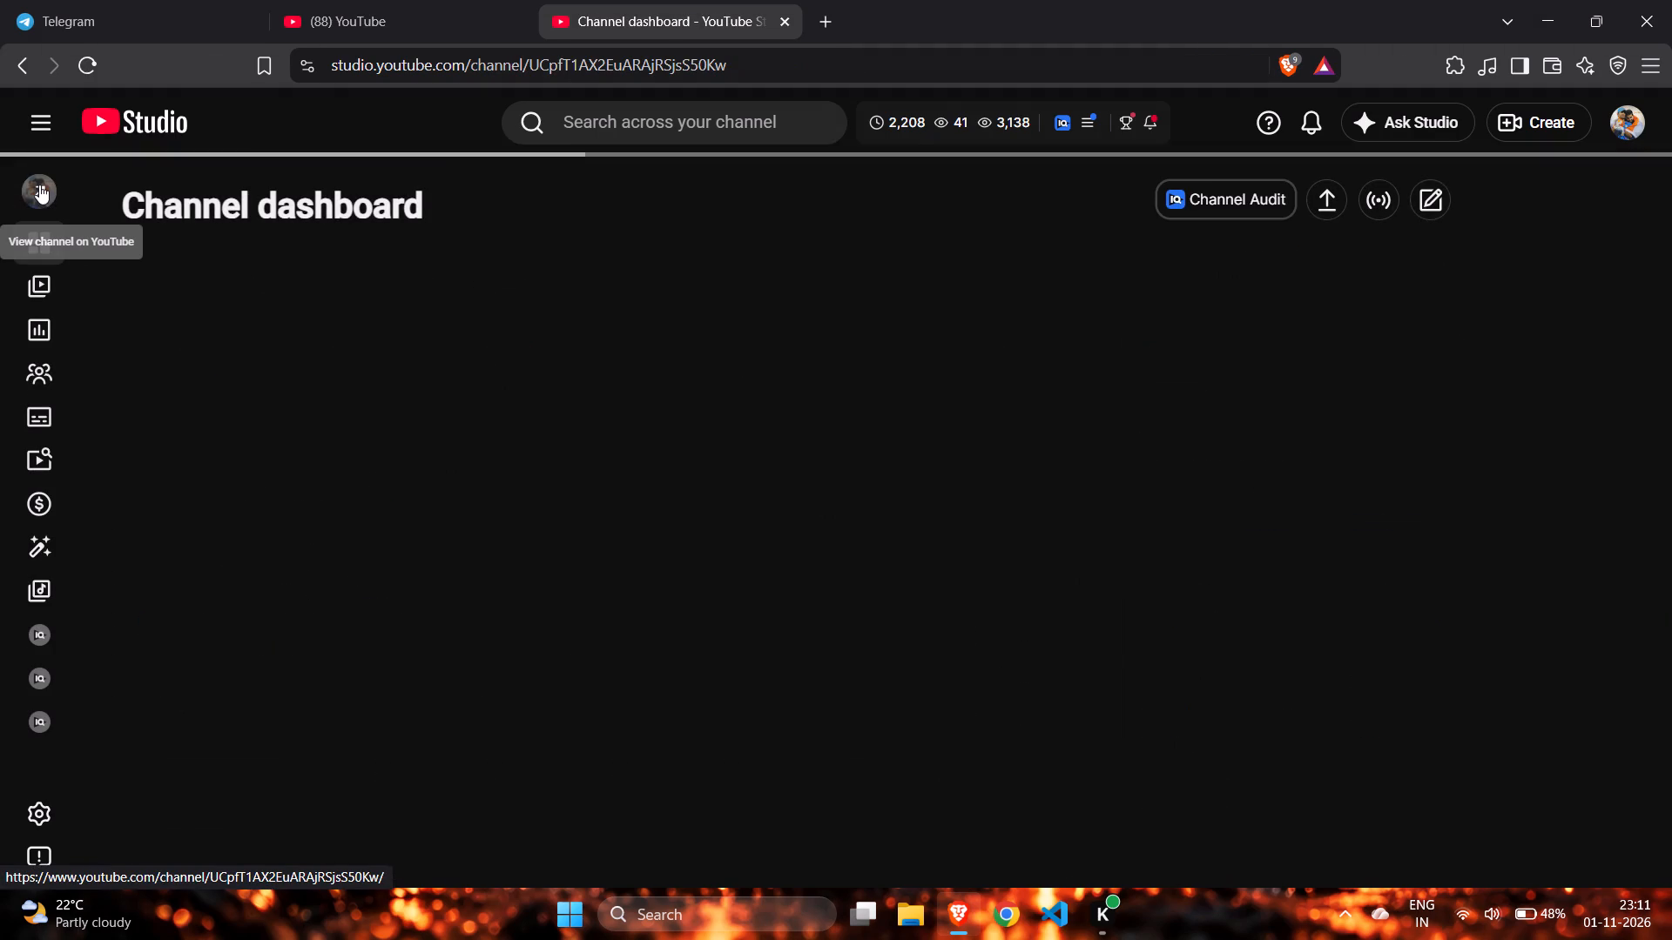
scroll(434, 266, "down", 2)
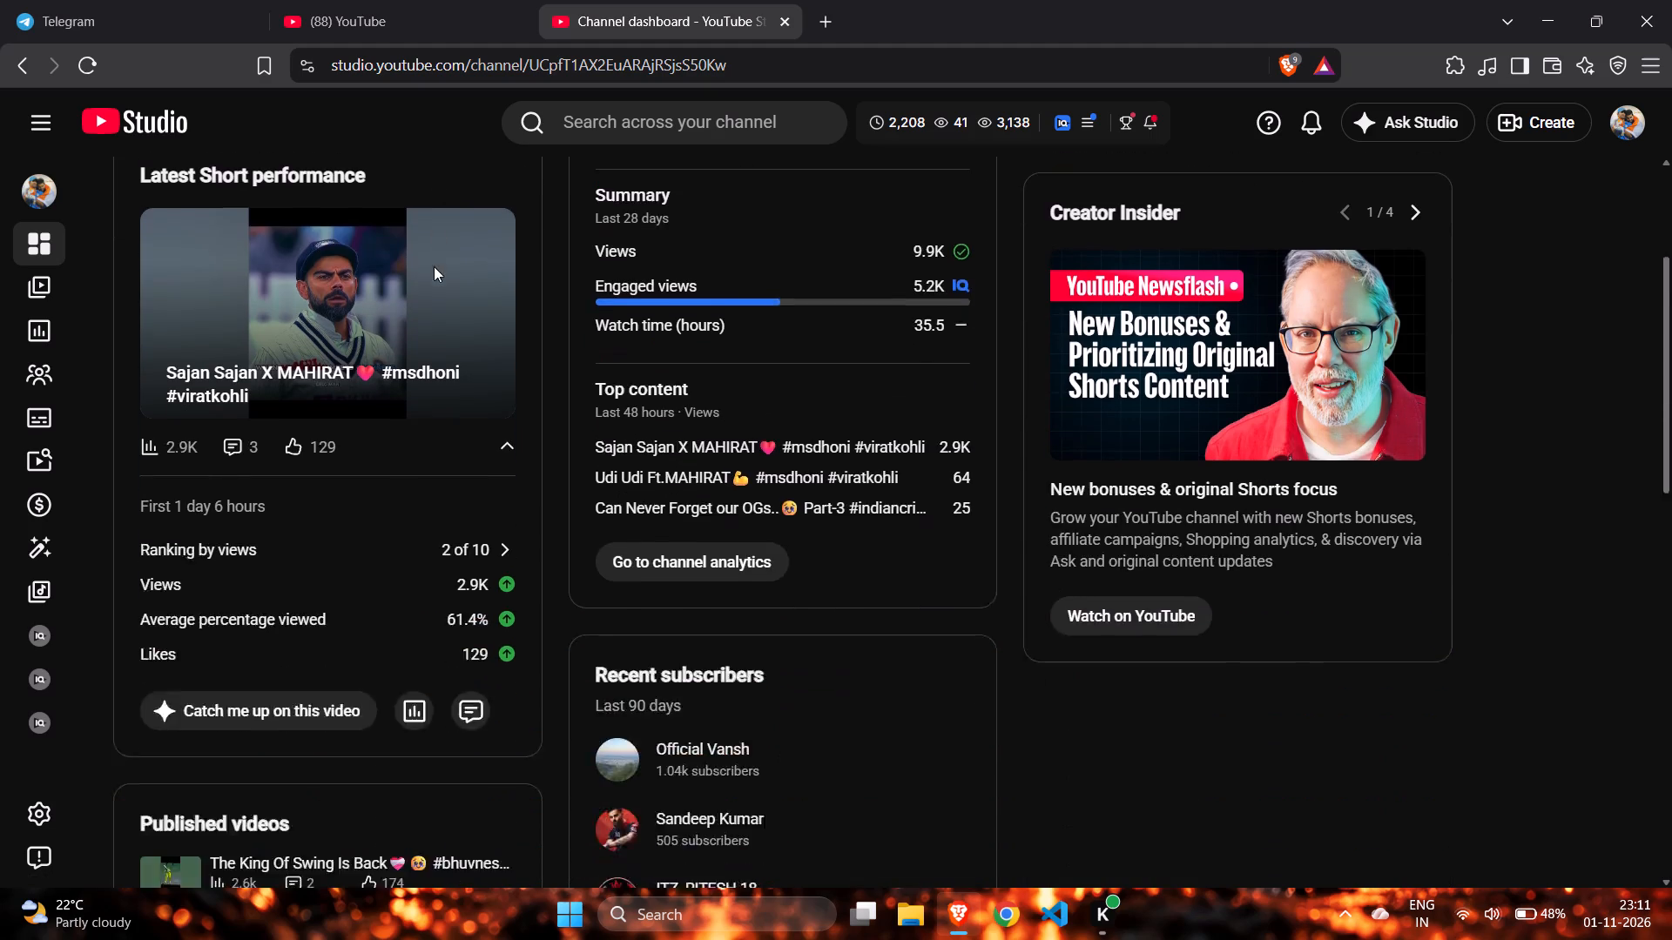
scroll(434, 266, "down", 2)
scroll(434, 266, "up", 5)
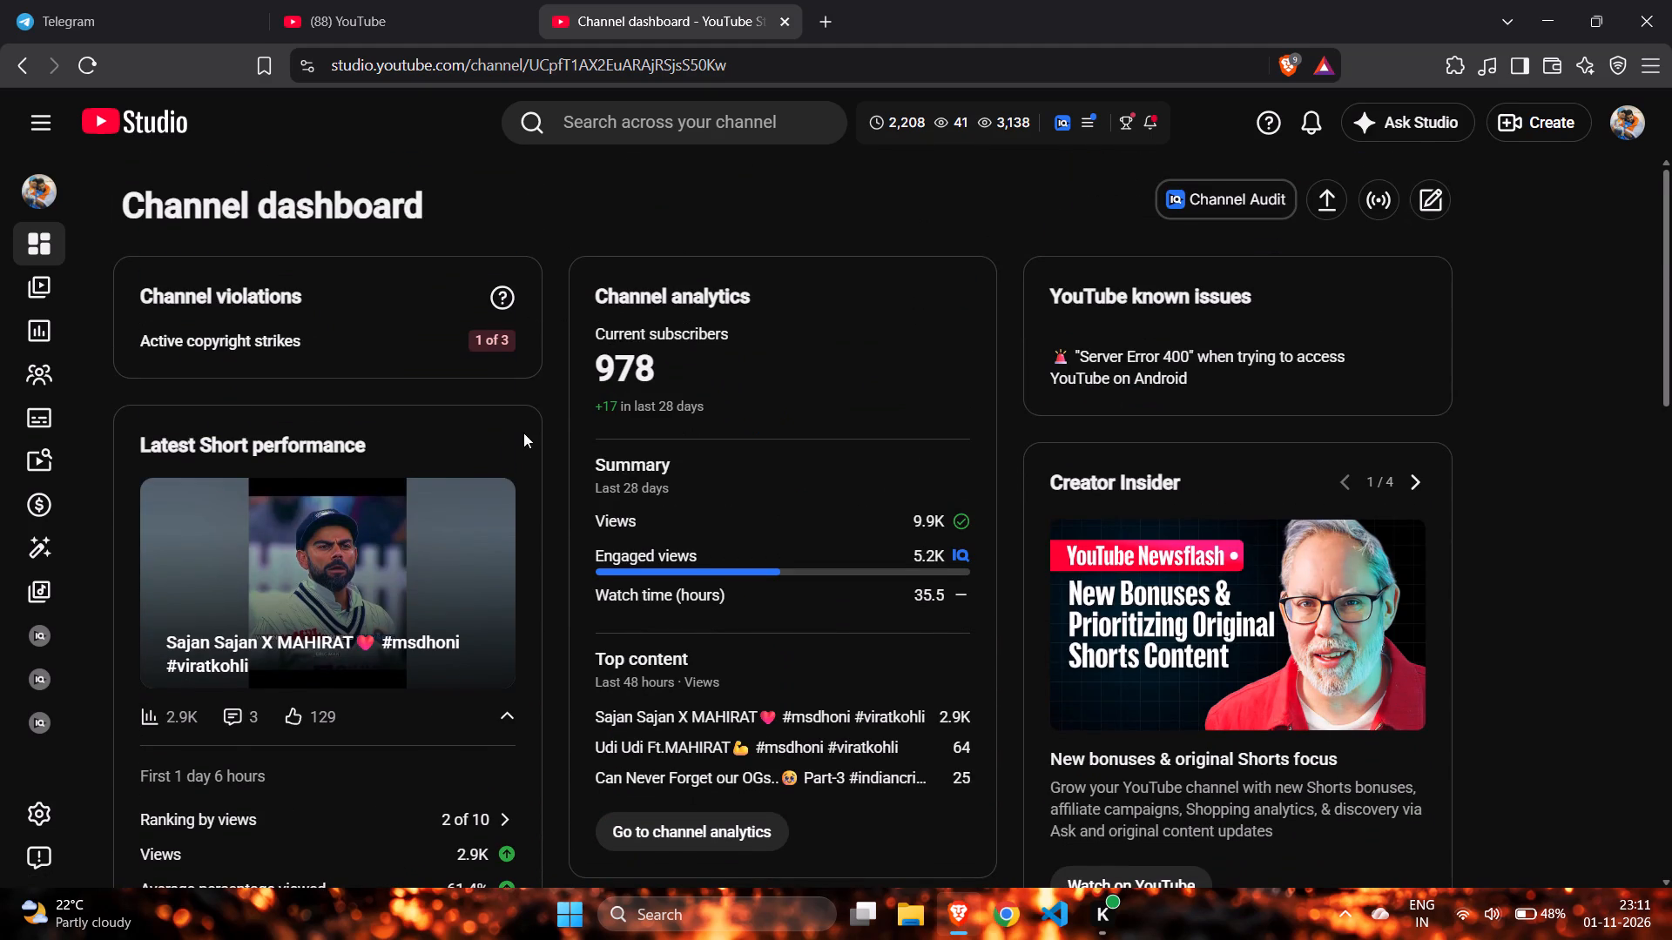
scroll(480, 453, "down", 4)
scroll(480, 453, "up", 4)
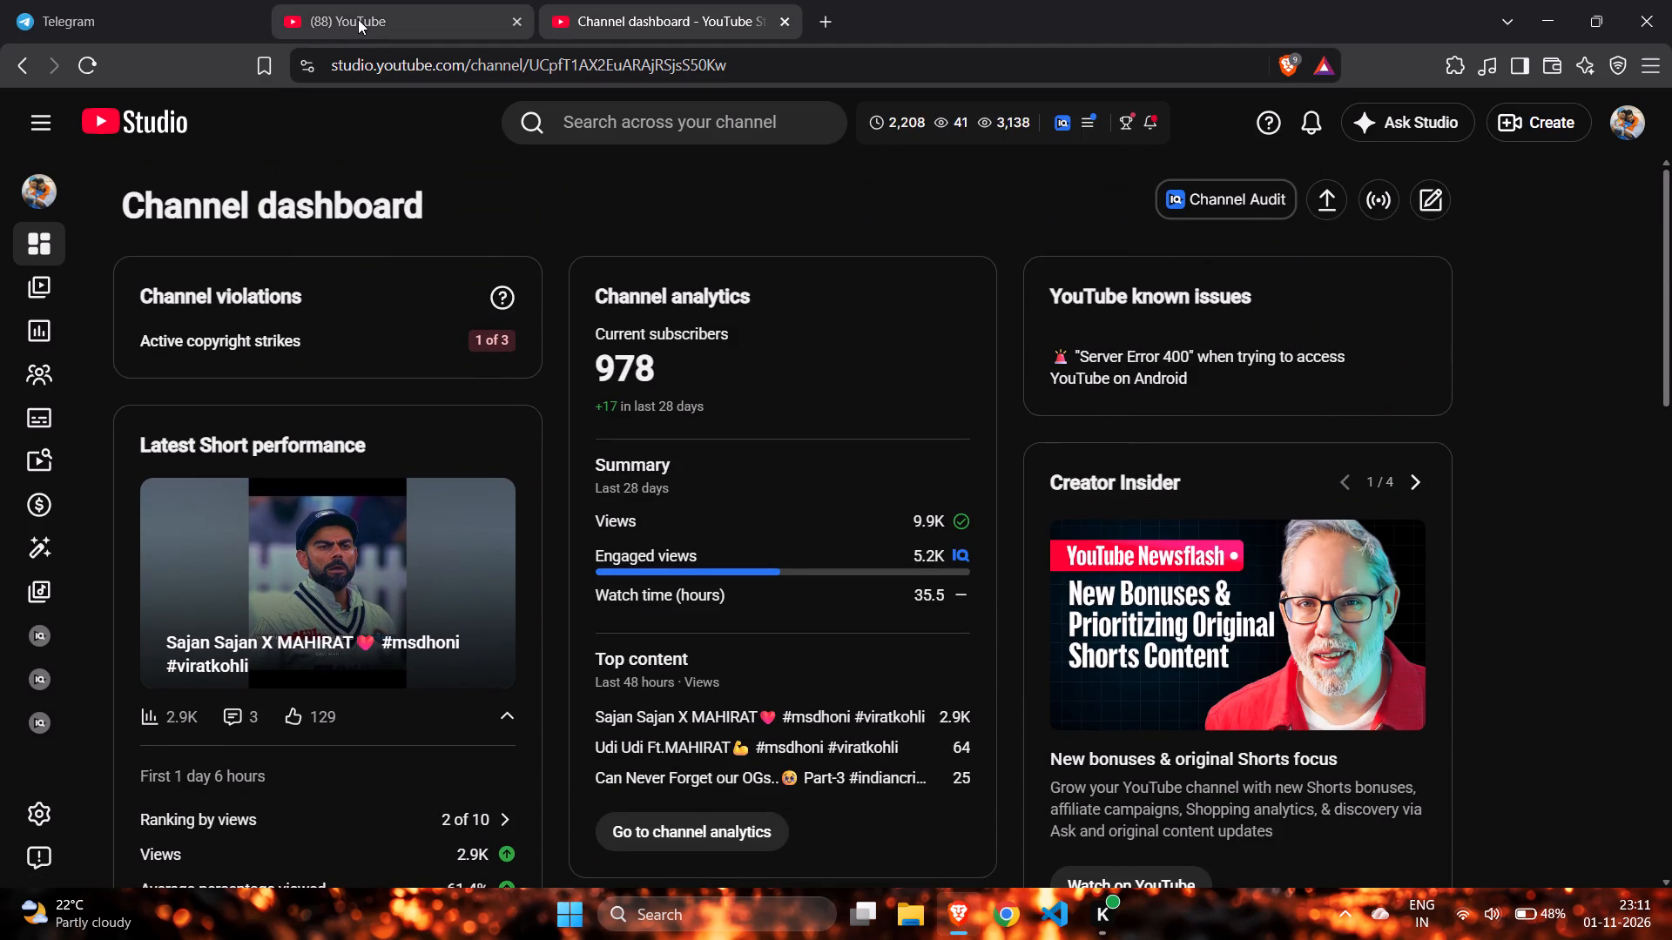
Switch to the open YouTube home page.
left_click(358, 19)
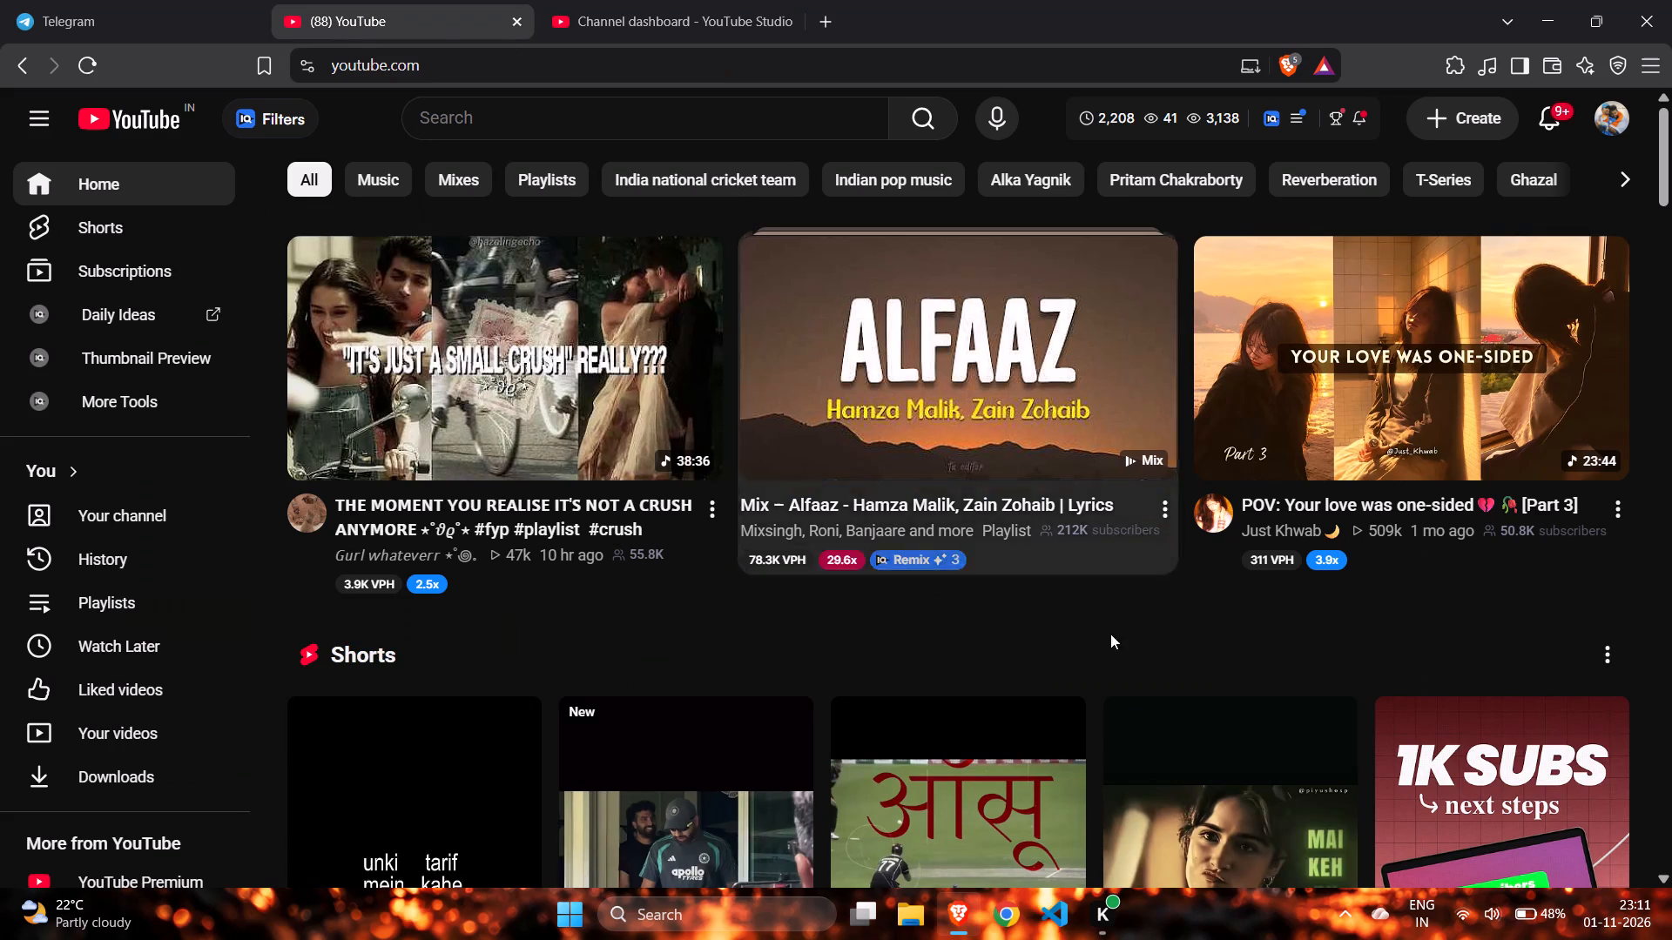